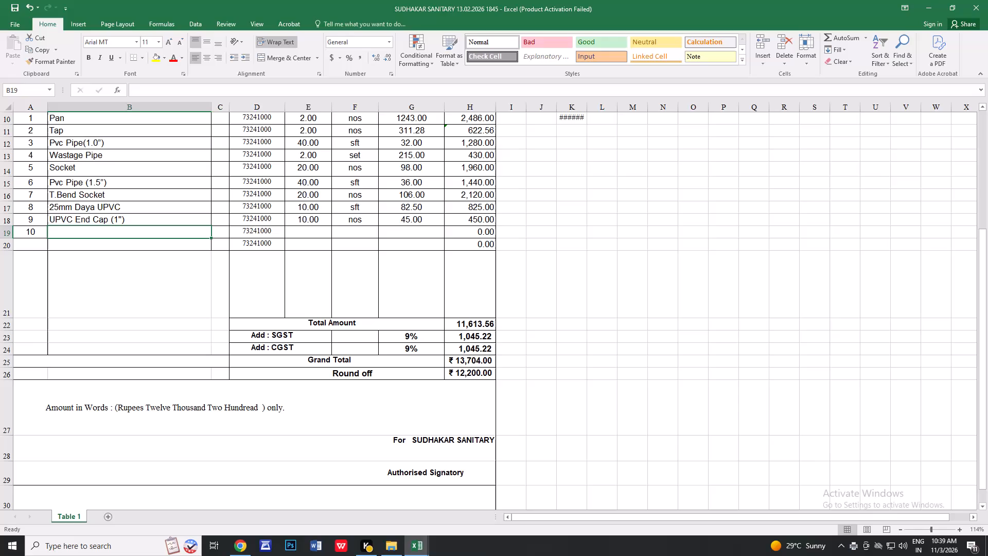
Fill in item 10 of the invoice with description "UPVC T-bend", quantity 10 and unit nos.
{"action": "left_click", "coordinate": [317, 231]}
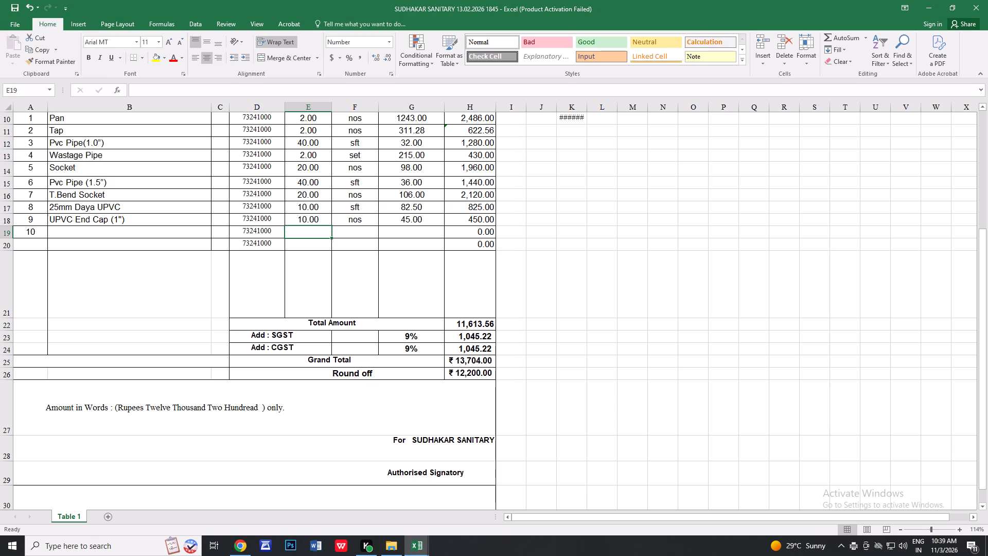
{"action": "left_click", "coordinate": [108, 234]}
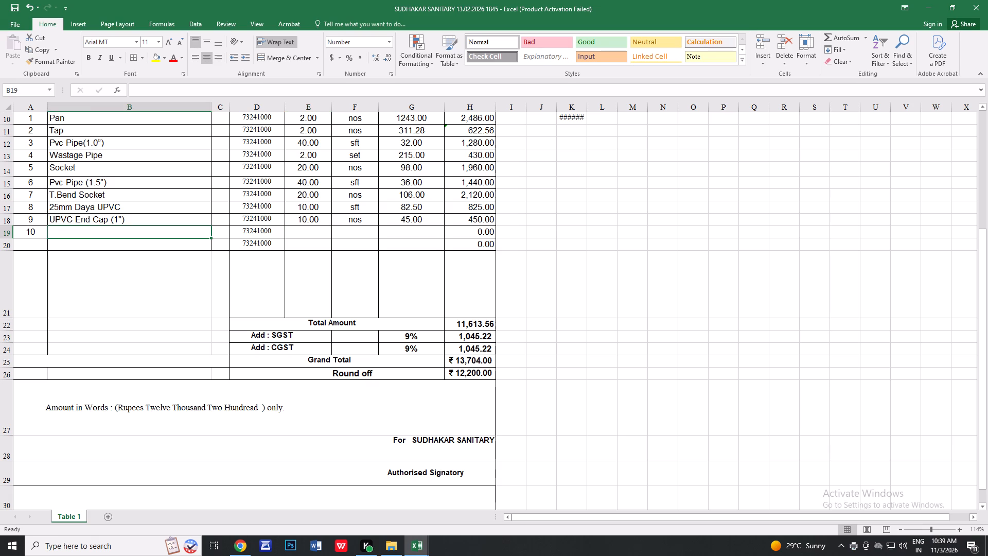
{"action": "type", "text": "UPVC T"}
{"action": "key", "text": "minus"}
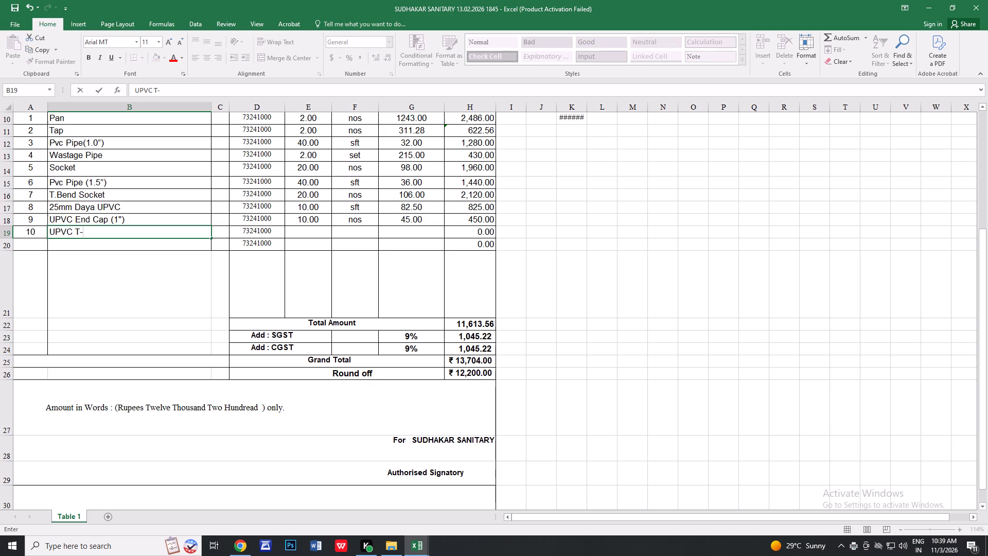
{"action": "type", "text": "bend"}
{"action": "key", "text": "Right"}
{"action": "key", "text": "Right"}
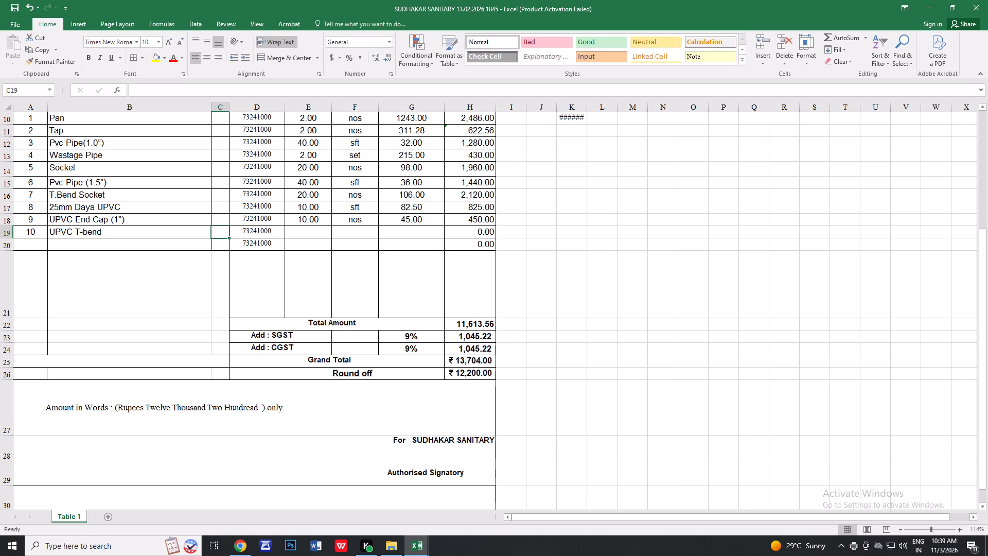
{"action": "key", "text": "Right"}
{"action": "type", "text": "10"}
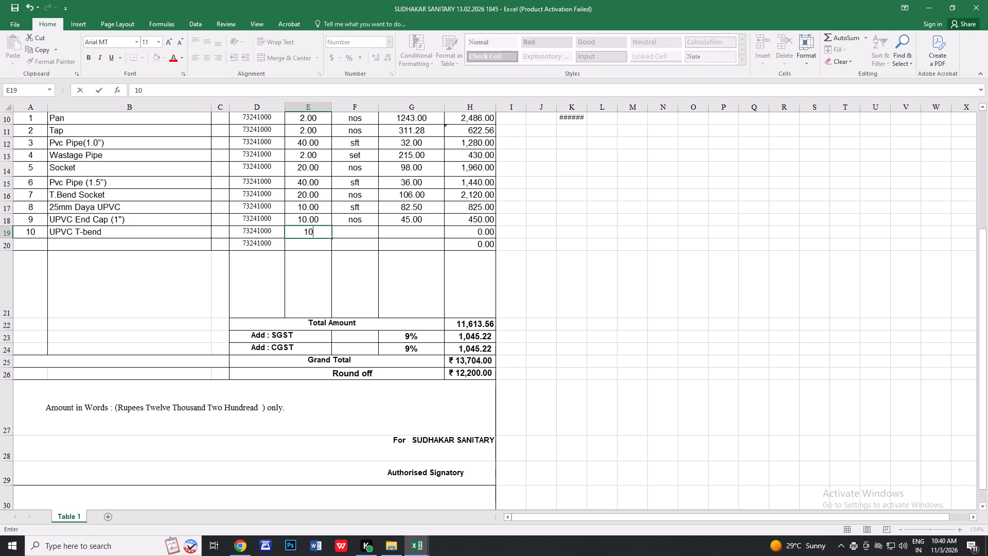
{"action": "key", "text": "Right"}
{"action": "type", "text": "no"}
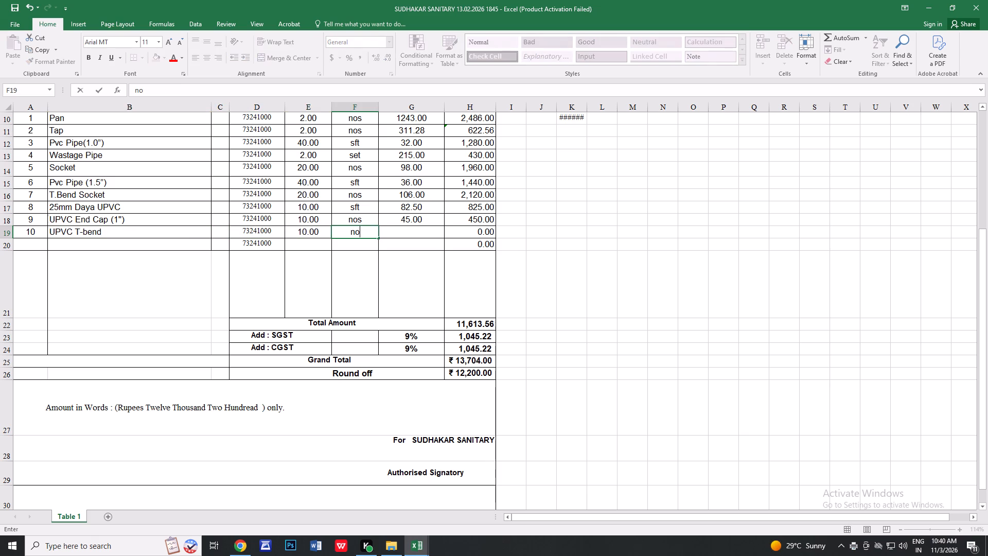
{"action": "key", "text": "s"}
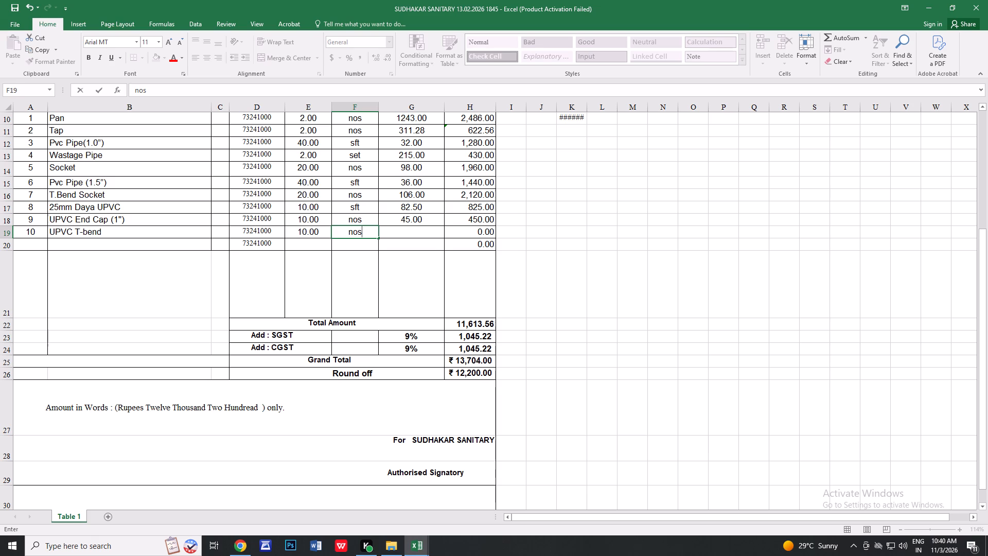
Append the size "(75mm)" to item 10's UPVC T-bend description.
{"action": "double_click", "coordinate": [108, 235]}
{"action": "key", "text": "space"}
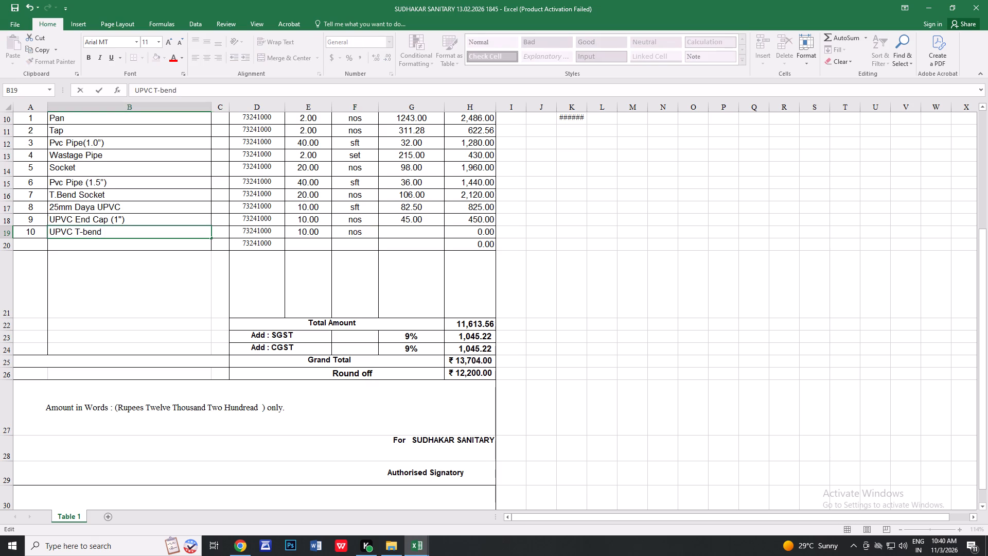
{"action": "key", "text": "shift+parenleft"}
{"action": "type", "text": "75"}
{"action": "type", "text": "mm"}
{"action": "key", "text": "shift+parenright"}
{"action": "key", "text": "Right"}
{"action": "key", "text": "Right"}
{"action": "key", "text": "Right"}
Enter a rate of 110 for item 10, the UPVC T-bend.
{"action": "left_click", "coordinate": [412, 232]}
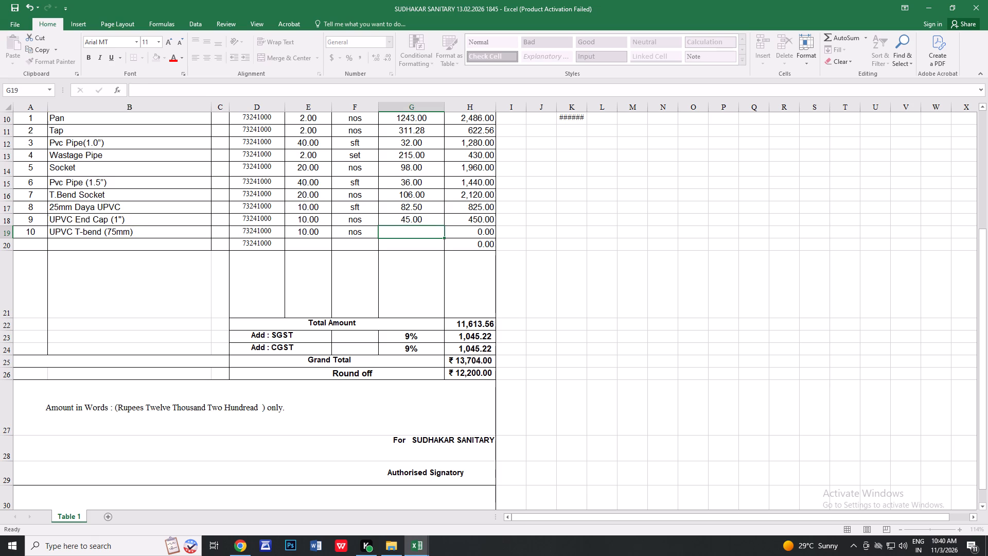
{"action": "type", "text": "110"}
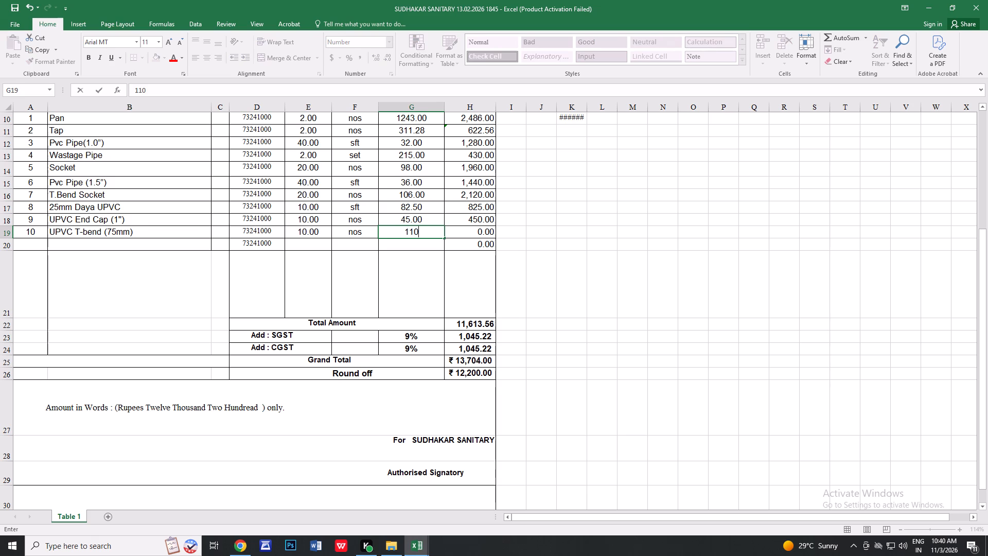
{"action": "left_click", "coordinate": [131, 246]}
Add serial number 11 in row 20 of the invoice with the description "UPVC Ptee 75mm".
{"action": "left_click", "coordinate": [38, 248]}
{"action": "type", "text": "11"}
{"action": "key", "text": "Right"}
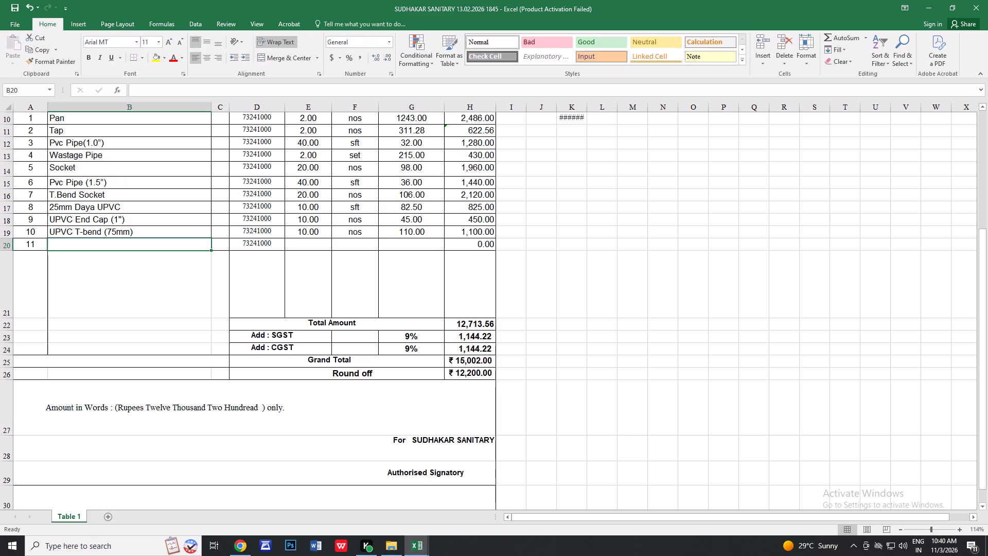
{"action": "type", "text": "UPVC"}
{"action": "key", "text": "space"}
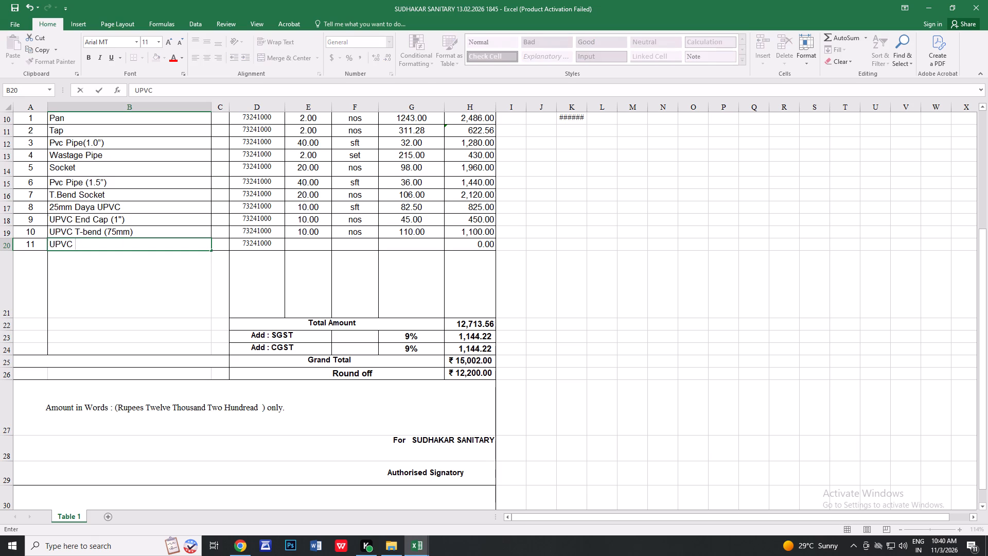
{"action": "key", "text": "p"}
{"action": "key", "text": "t"}
{"action": "type", "text": "ee"}
{"action": "key", "text": "Left"}
{"action": "key", "text": "Left"}
{"action": "key", "text": "Right"}
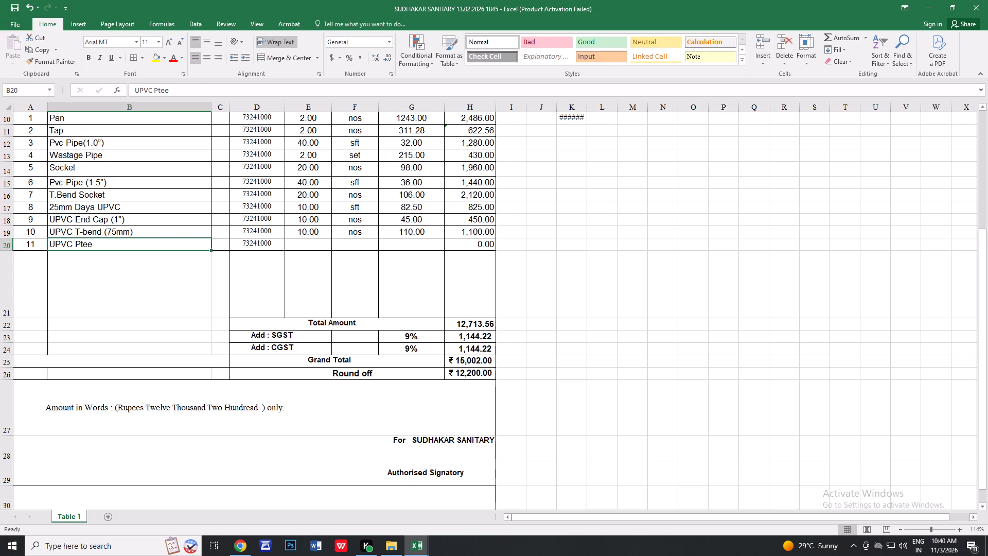
{"action": "double_click", "coordinate": [150, 247]}
{"action": "key", "text": "space"}
{"action": "type", "text": "75mm"}
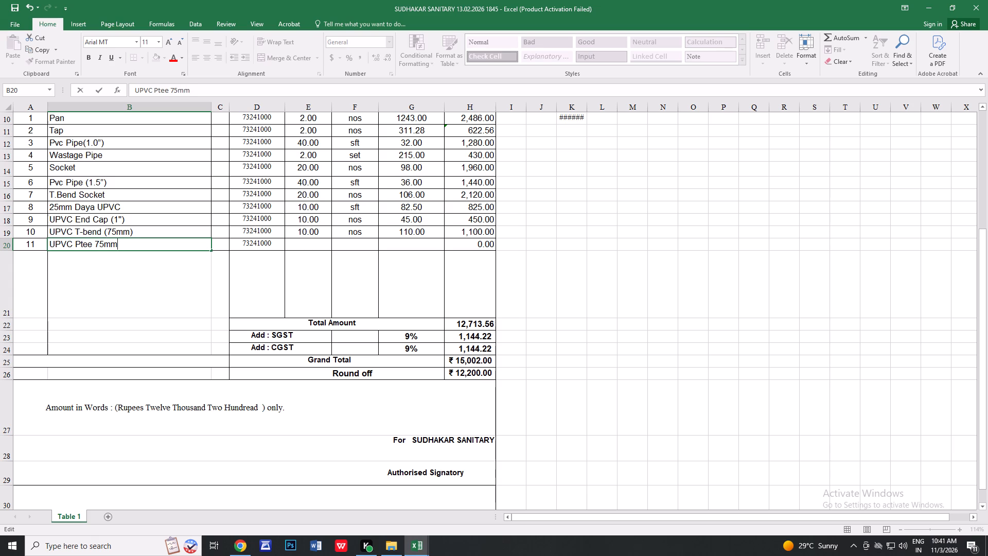
Enter quantity 5, unit nos and rate 82 for item 11, the UPVC Ptee.
{"action": "left_click", "coordinate": [304, 246]}
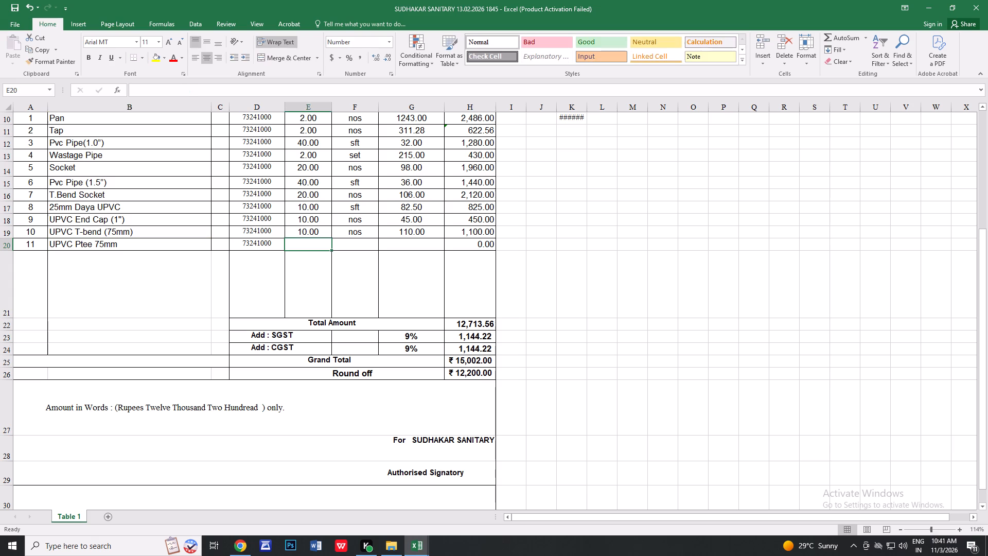
{"action": "key", "text": "5"}
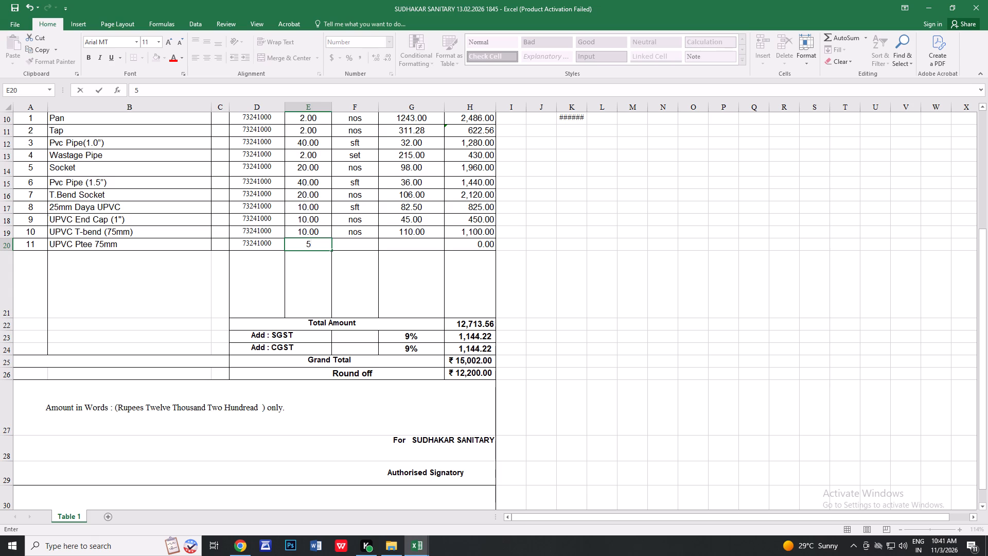
{"action": "key", "text": "Right"}
{"action": "type", "text": "nos"}
{"action": "key", "text": "Right"}
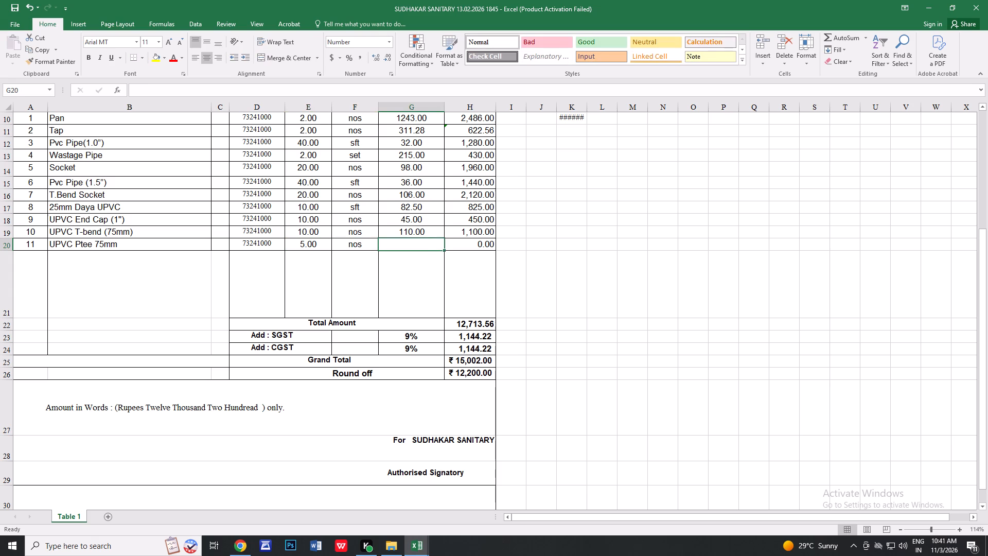
{"action": "type", "text": "82"}
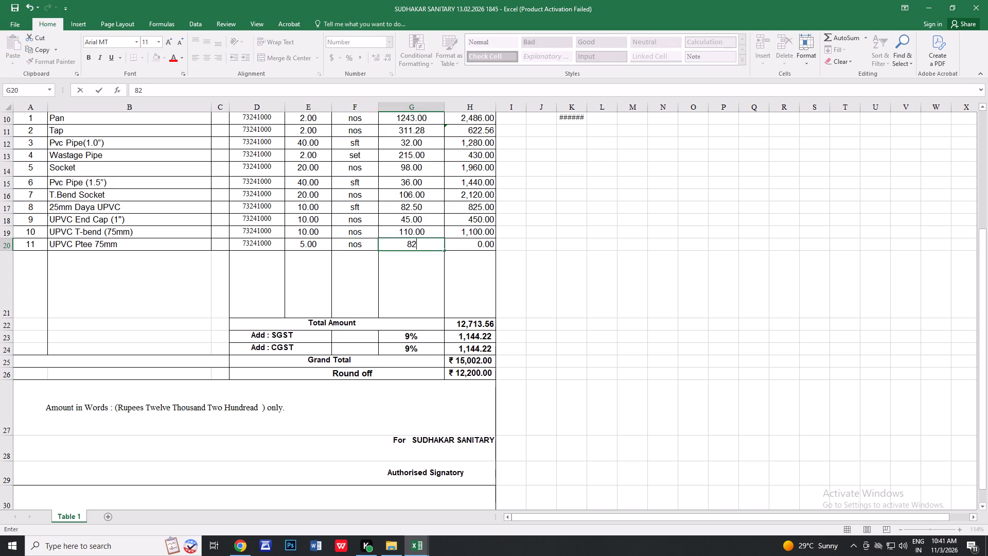
{"action": "key", "text": "Left"}
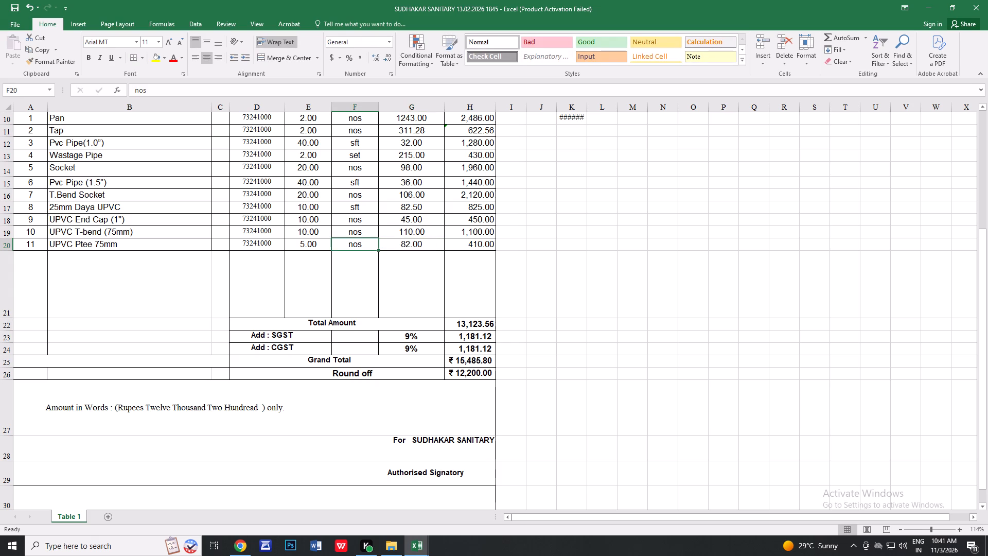
Enclose the 75mm size in item 11's description in parentheses so it reads "UPVC Ptee (75mm)".
{"action": "double_click", "coordinate": [97, 245]}
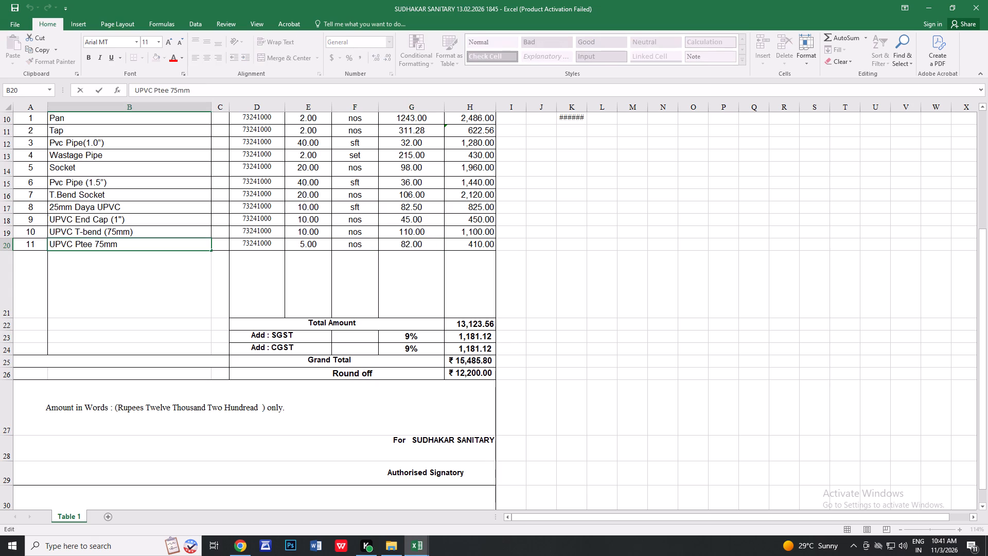
{"action": "key", "text": "shift+parenleft"}
{"action": "key", "text": "Right"}
{"action": "key", "text": "Right"}
{"action": "key", "text": "Right"}
{"action": "key", "text": "Right"}
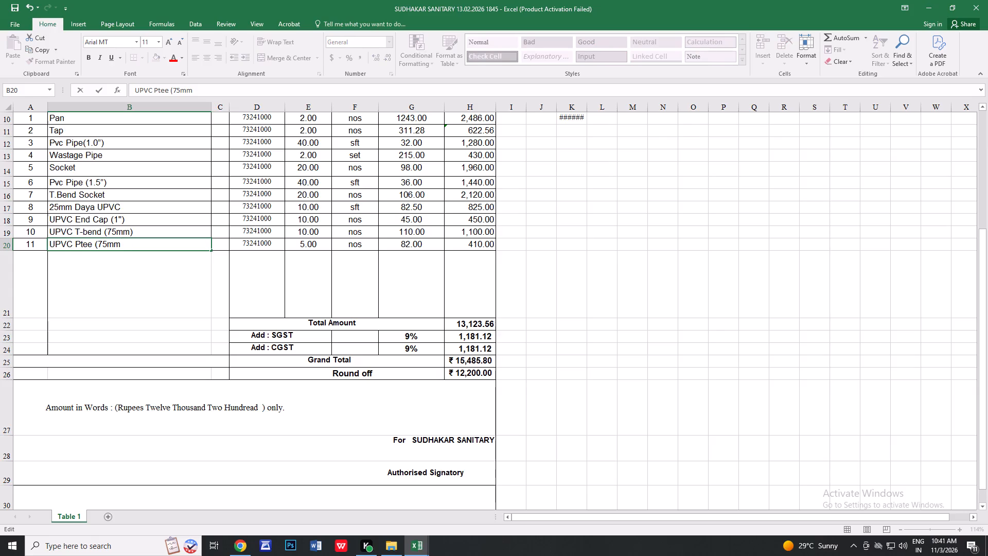
{"action": "key", "text": "shift+parenright"}
{"action": "left_click", "coordinate": [153, 282]}
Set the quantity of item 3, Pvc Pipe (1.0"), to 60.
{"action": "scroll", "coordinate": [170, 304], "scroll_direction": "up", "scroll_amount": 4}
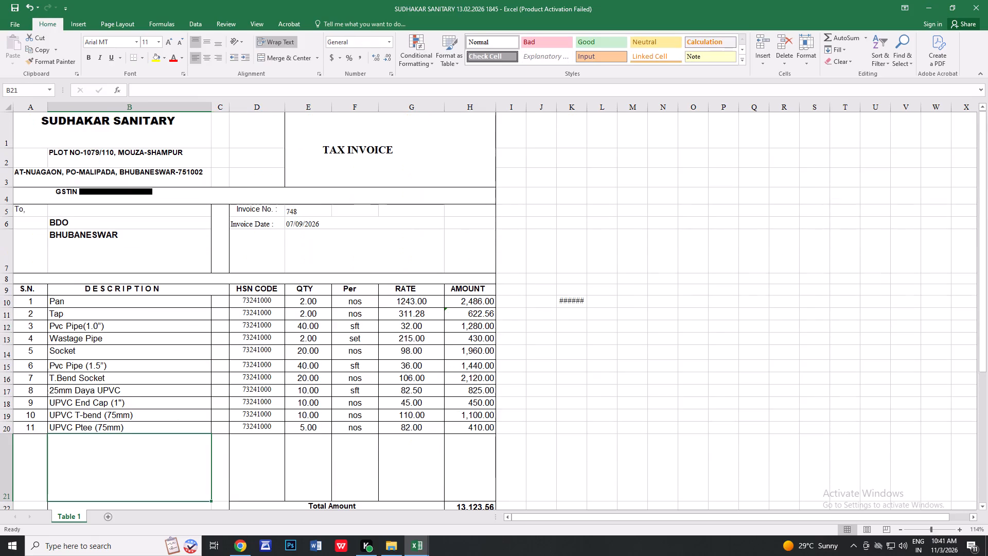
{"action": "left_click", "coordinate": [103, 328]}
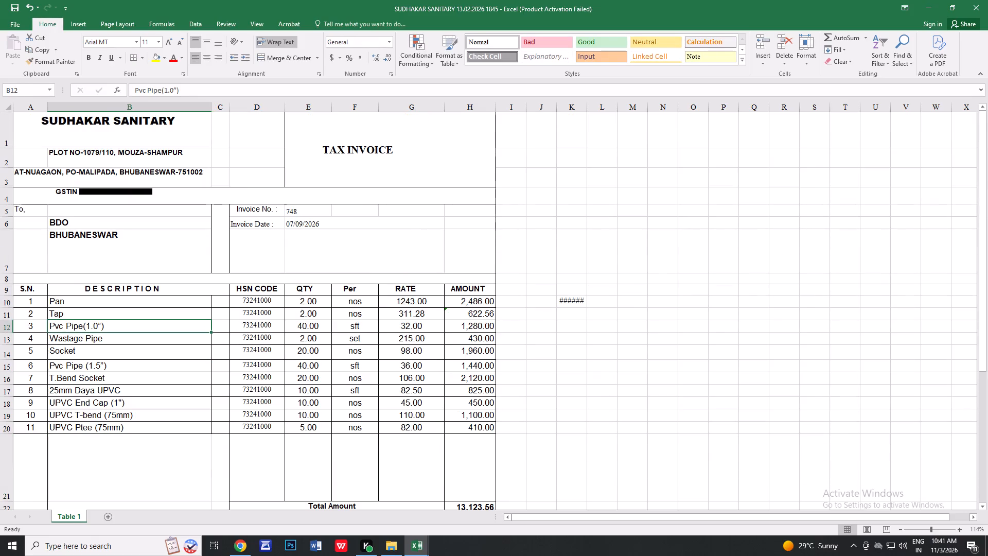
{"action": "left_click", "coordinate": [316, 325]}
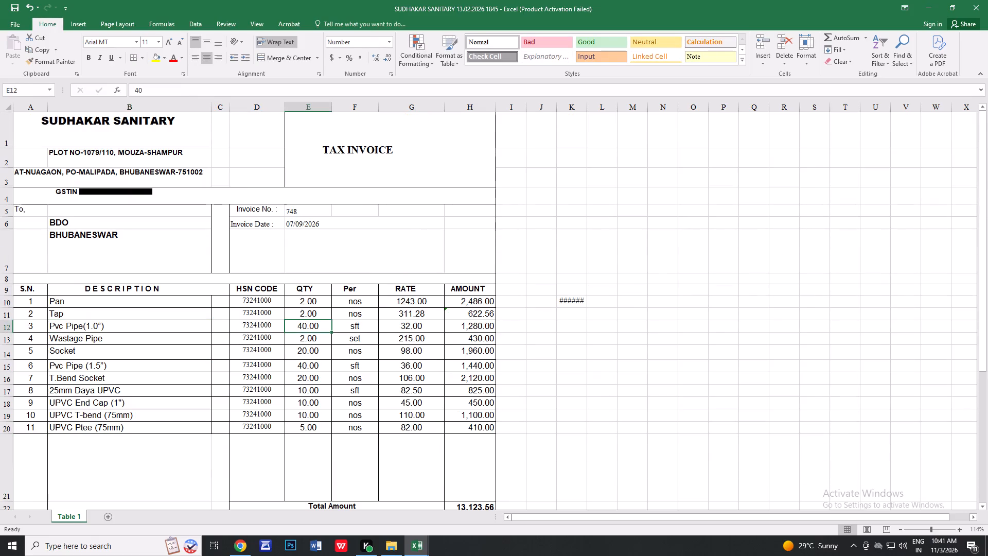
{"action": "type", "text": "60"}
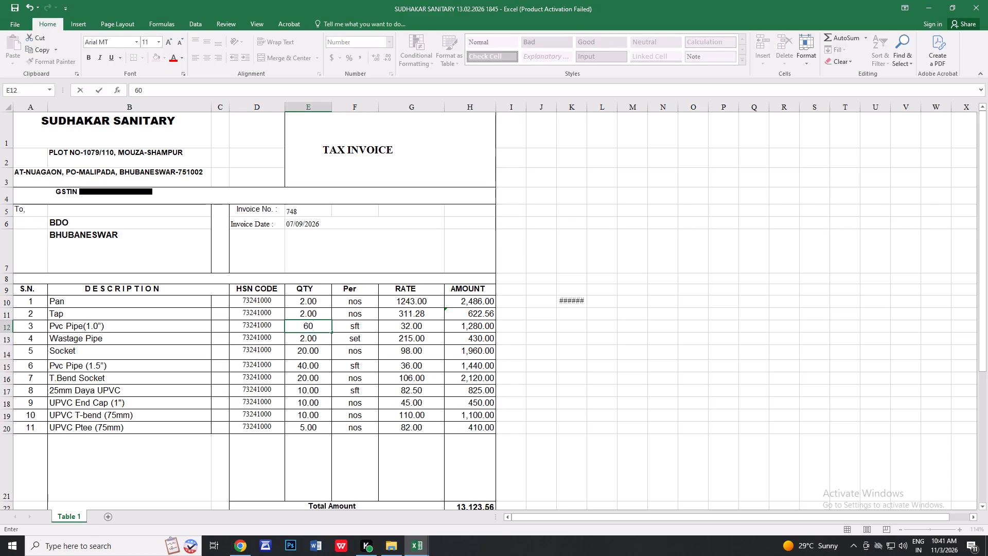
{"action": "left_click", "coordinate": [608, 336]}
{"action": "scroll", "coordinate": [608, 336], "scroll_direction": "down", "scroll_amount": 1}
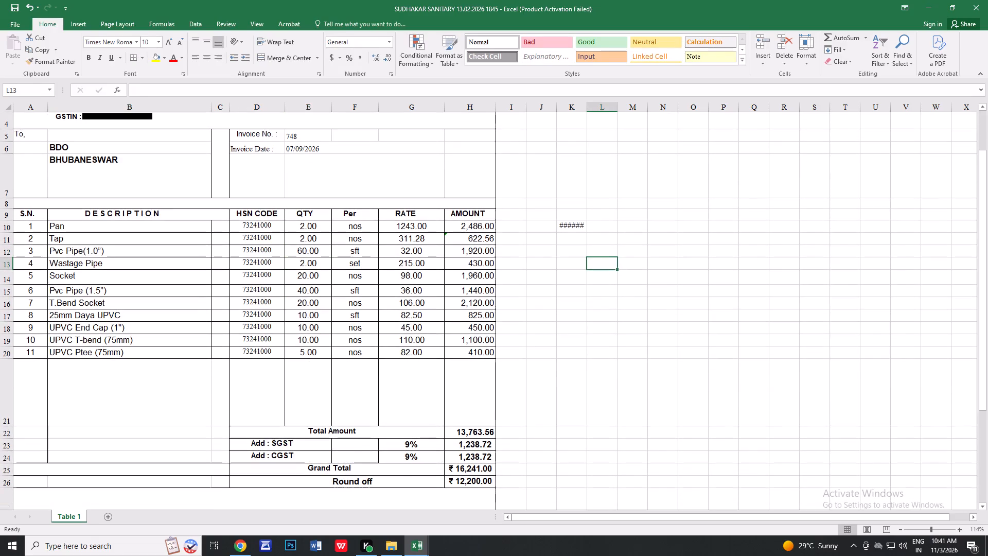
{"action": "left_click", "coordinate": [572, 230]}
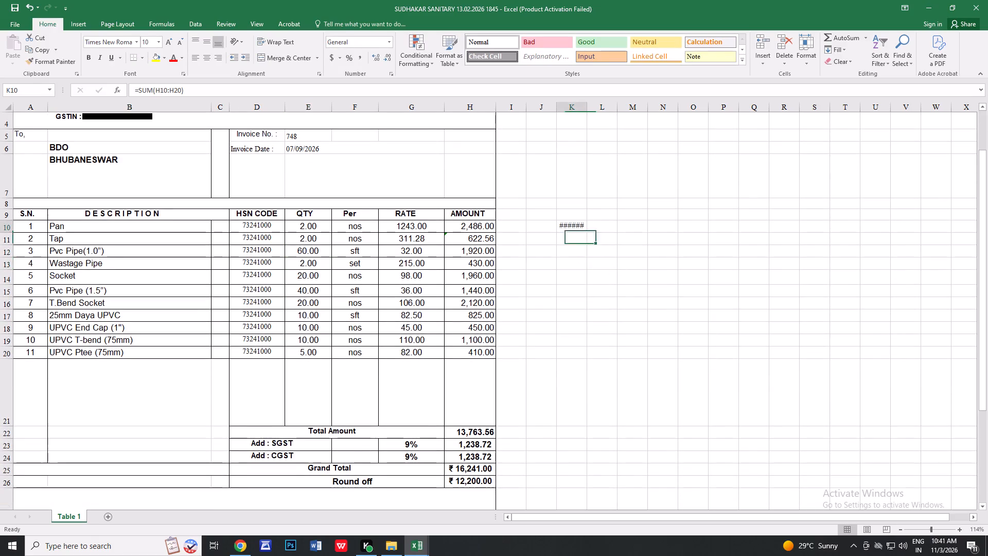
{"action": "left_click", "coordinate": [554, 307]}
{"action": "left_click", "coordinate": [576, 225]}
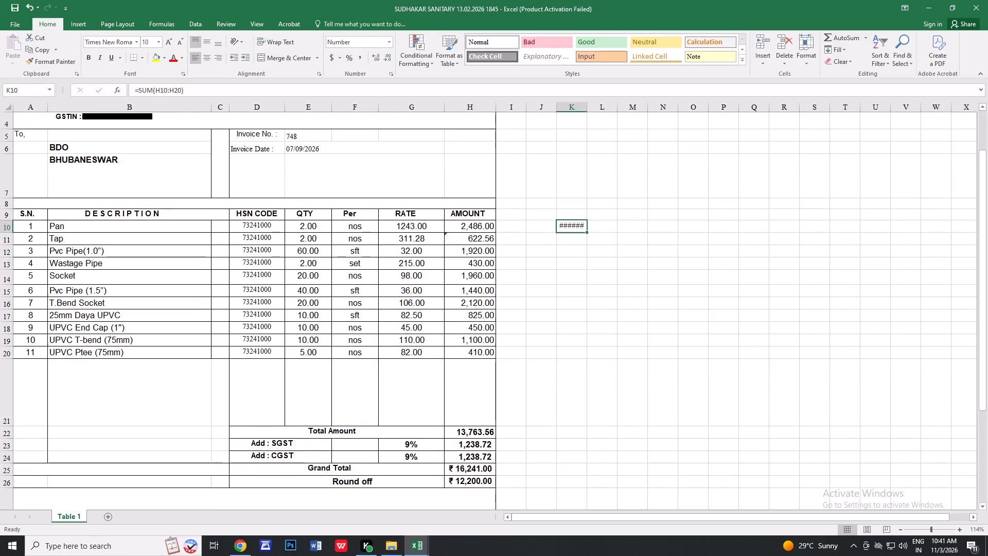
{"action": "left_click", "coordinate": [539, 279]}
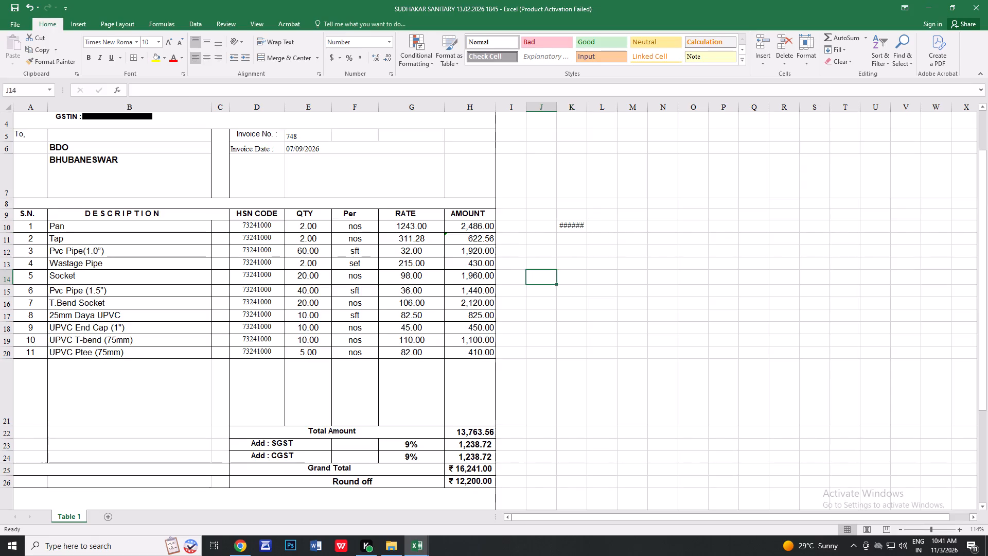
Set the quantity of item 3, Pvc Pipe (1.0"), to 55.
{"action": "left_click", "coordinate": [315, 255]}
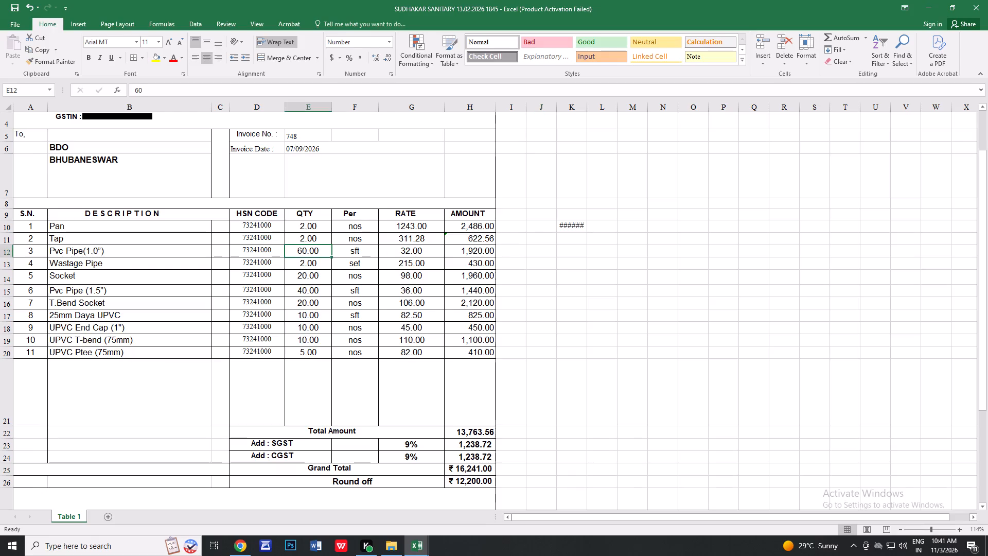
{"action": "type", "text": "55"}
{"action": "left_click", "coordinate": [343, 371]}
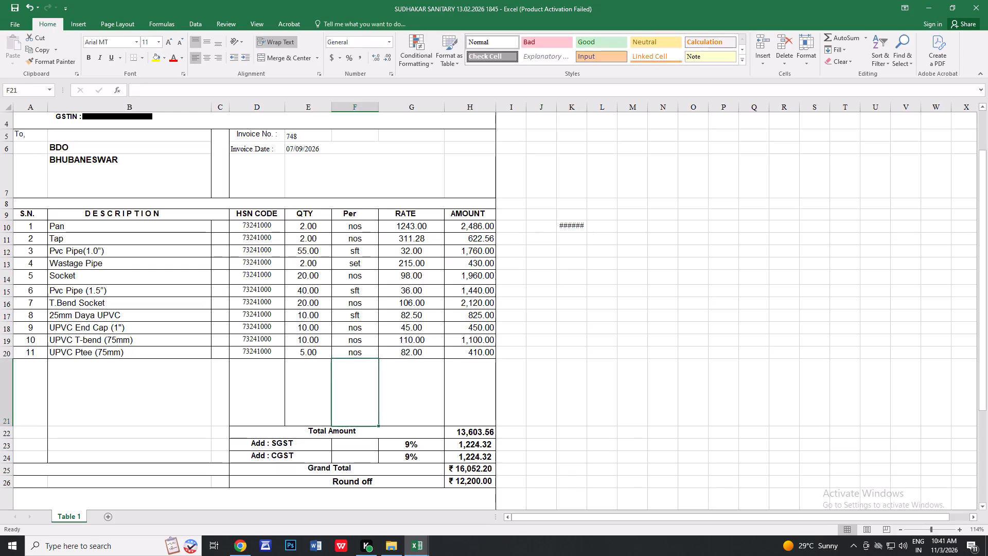
Set the quantity of item 3, Pvc Pipe (1.0"), to 54.
{"action": "left_click", "coordinate": [314, 252]}
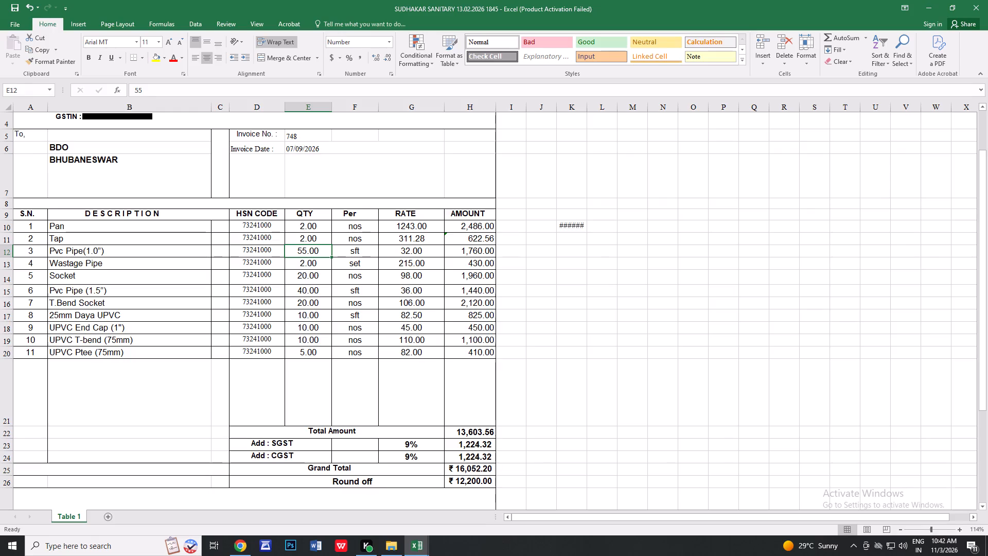
{"action": "type", "text": "54"}
{"action": "left_click", "coordinate": [340, 363]}
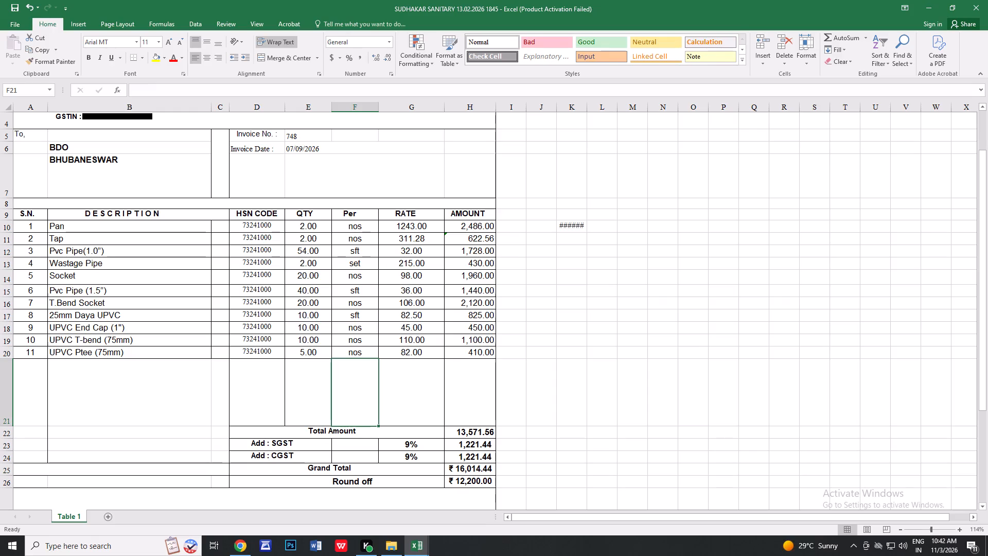
Set the rate of item 11, UPVC Ptee (75mm), to 80.
{"action": "left_click", "coordinate": [414, 351]}
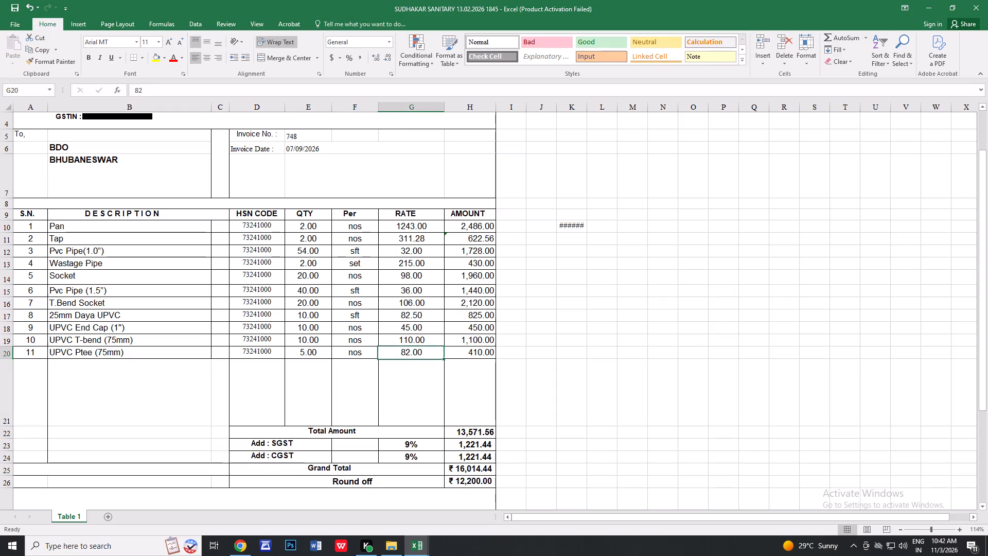
{"action": "type", "text": "80"}
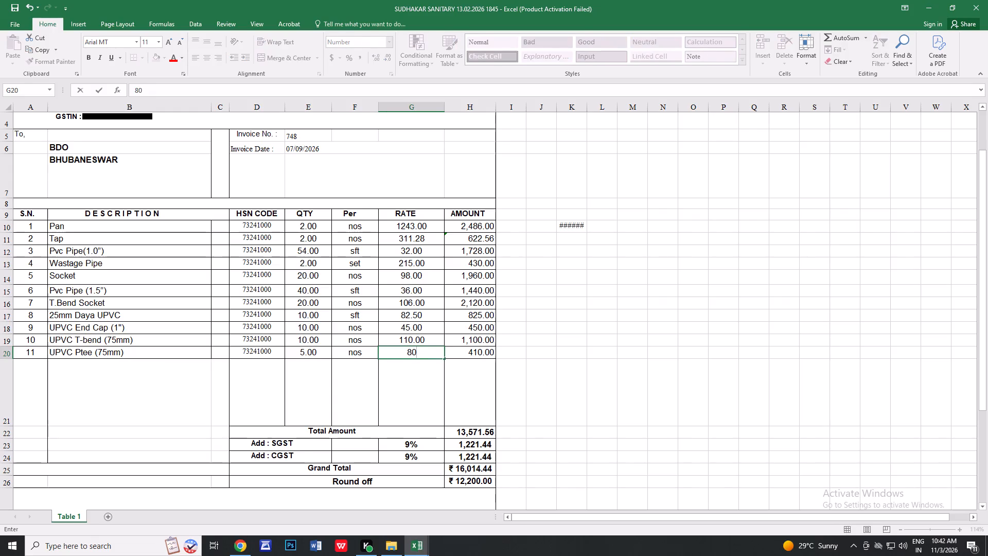
{"action": "left_click", "coordinate": [409, 395]}
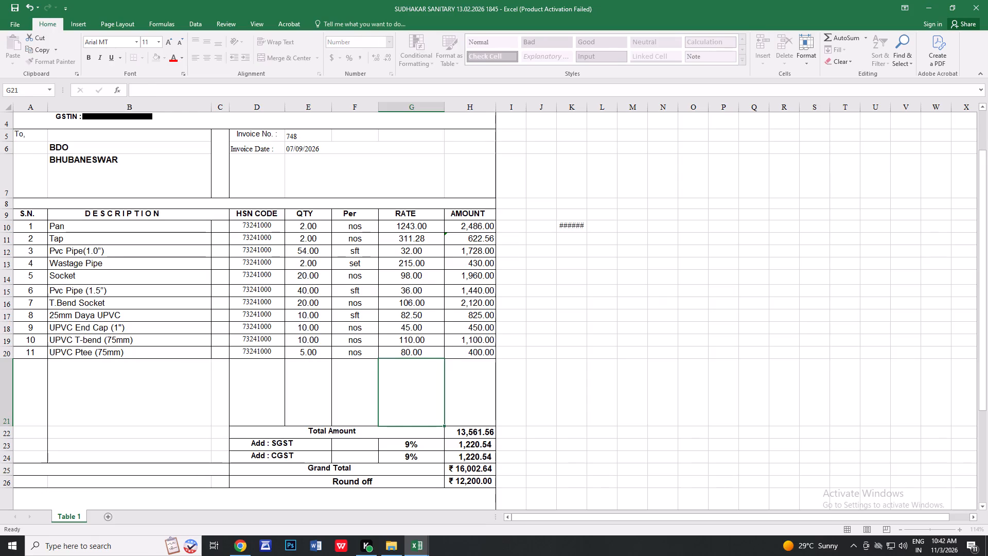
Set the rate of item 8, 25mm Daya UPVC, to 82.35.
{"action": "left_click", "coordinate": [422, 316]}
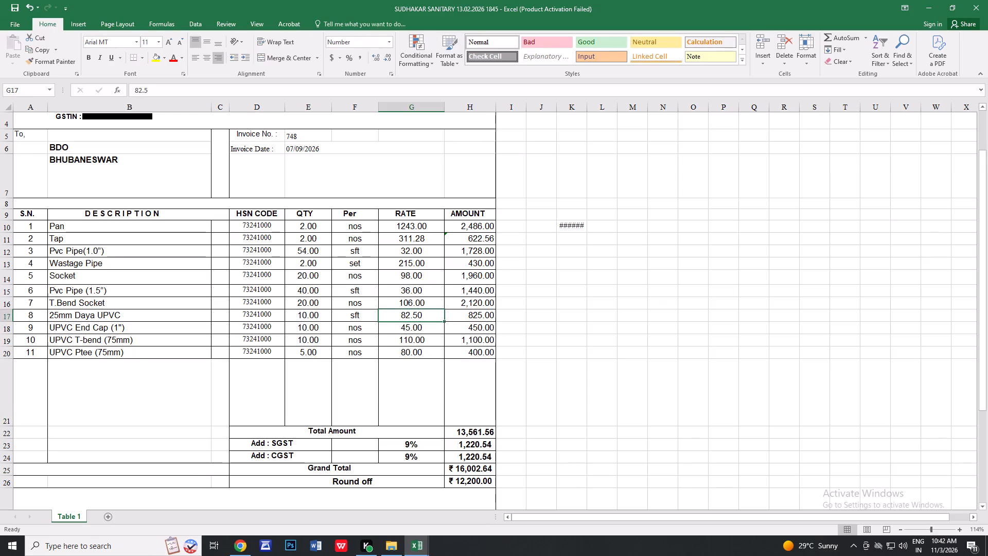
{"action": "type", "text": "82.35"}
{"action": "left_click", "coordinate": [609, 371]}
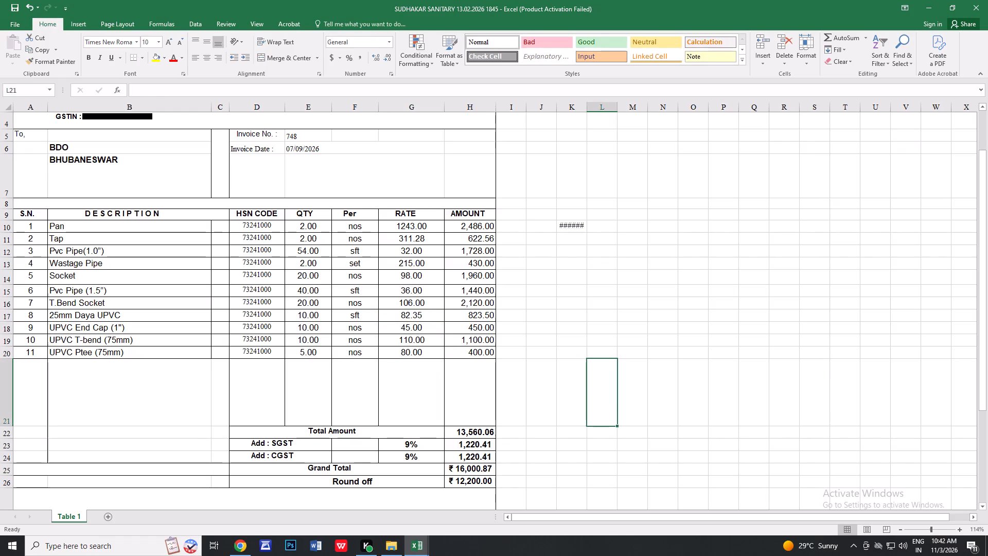
Set the rate of item 8, 25mm Daya UPVC, to 82.30.
{"action": "left_click", "coordinate": [409, 322]}
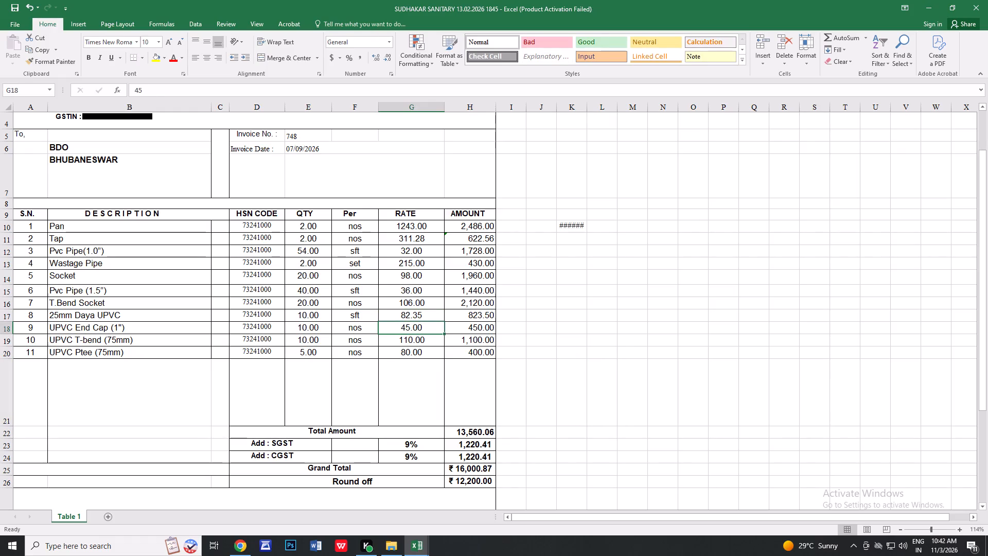
{"action": "left_click", "coordinate": [419, 319]}
{"action": "left_click", "coordinate": [162, 90]}
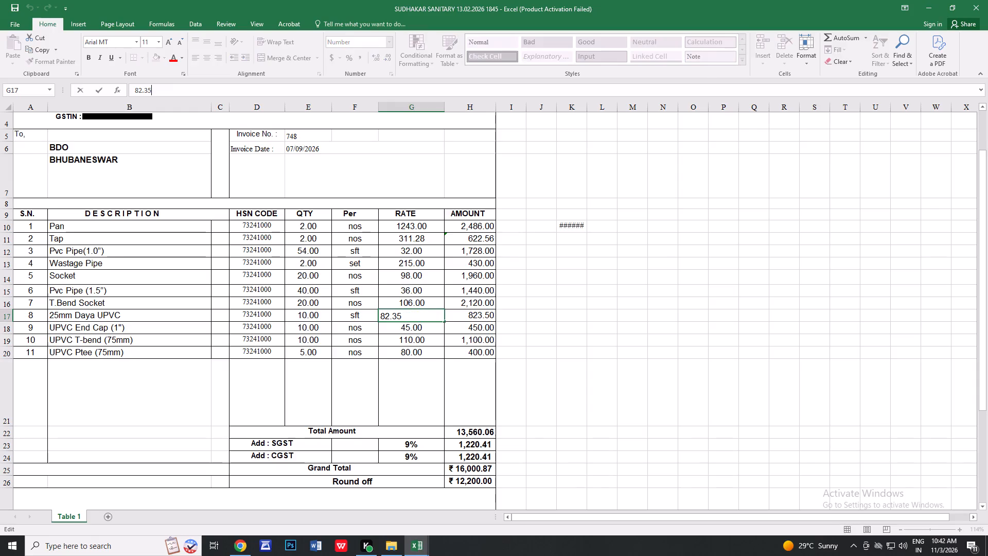
{"action": "key", "text": "BackSpace"}
{"action": "key", "text": "0"}
{"action": "left_click", "coordinate": [622, 309]}
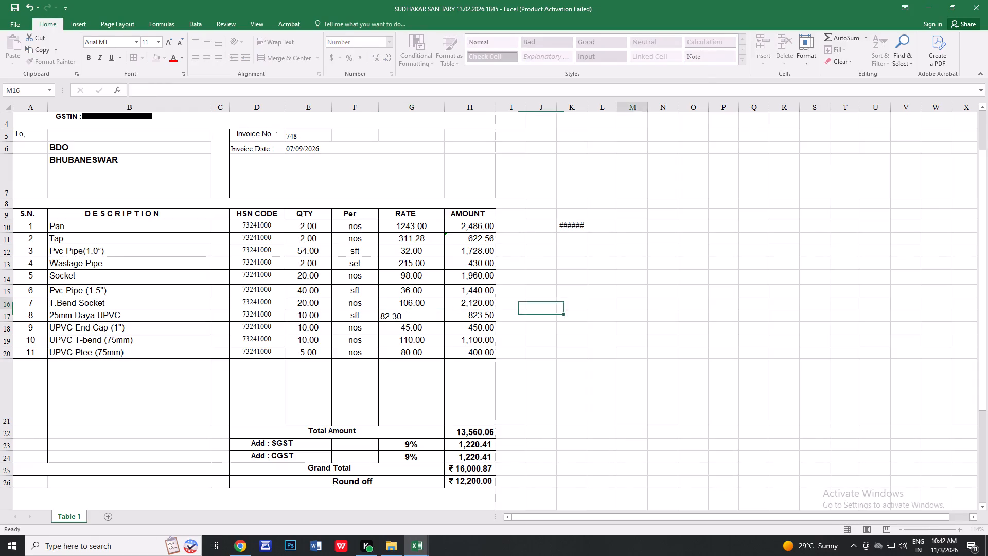
Set the invoice's Round off amount to 16000.
{"action": "scroll", "coordinate": [581, 348], "scroll_direction": "down", "scroll_amount": 1}
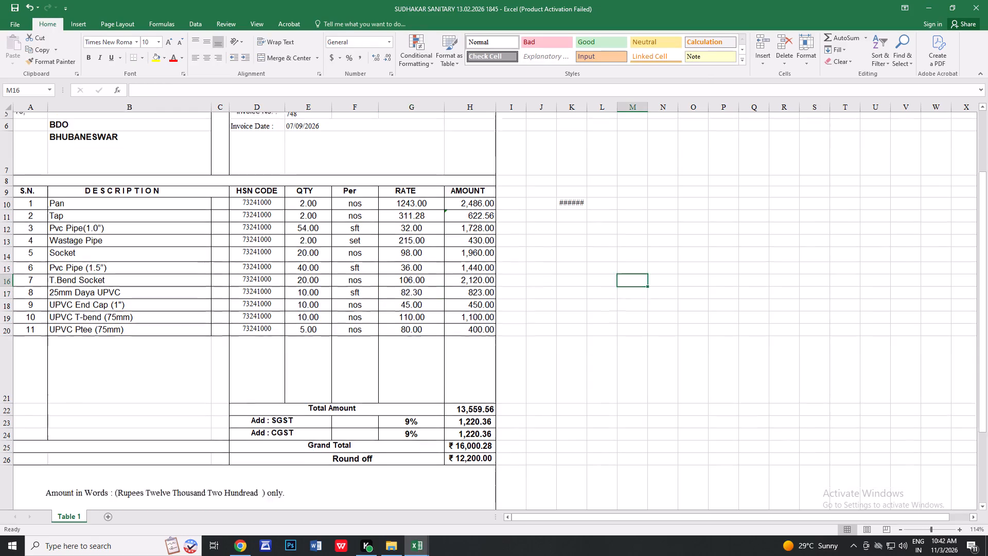
{"action": "left_click", "coordinate": [481, 440]}
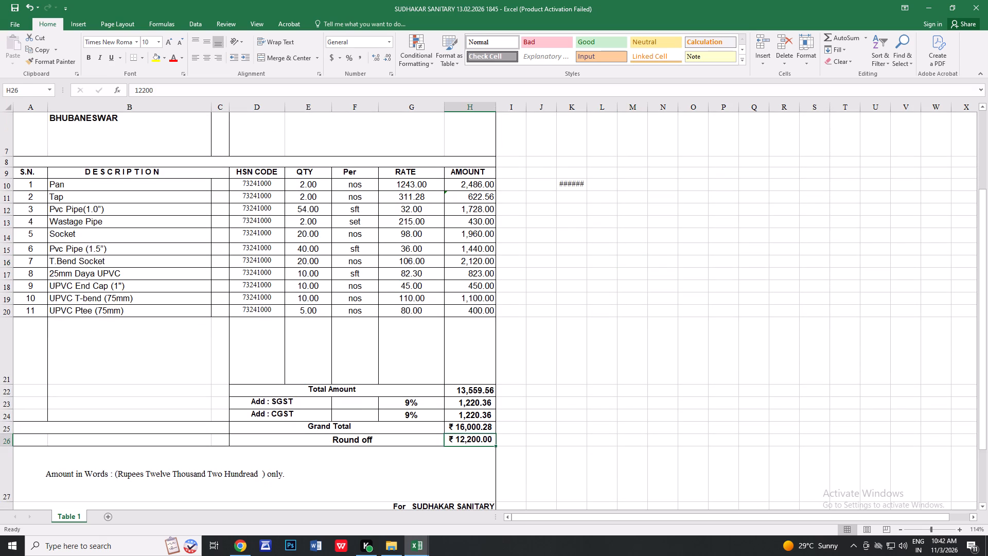
{"action": "type", "text": "16000"}
{"action": "left_click", "coordinate": [637, 408]}
Replace "Twelve" with "Sixteen Thousand" in the invoice's Amount in Words line.
{"action": "scroll", "coordinate": [637, 409], "scroll_direction": "down", "scroll_amount": 2}
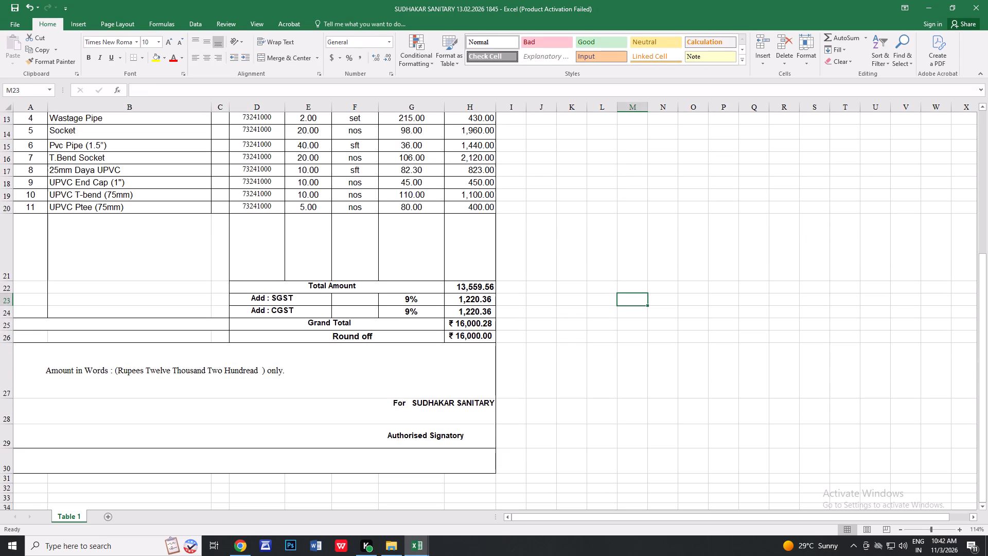
{"action": "double_click", "coordinate": [171, 373]}
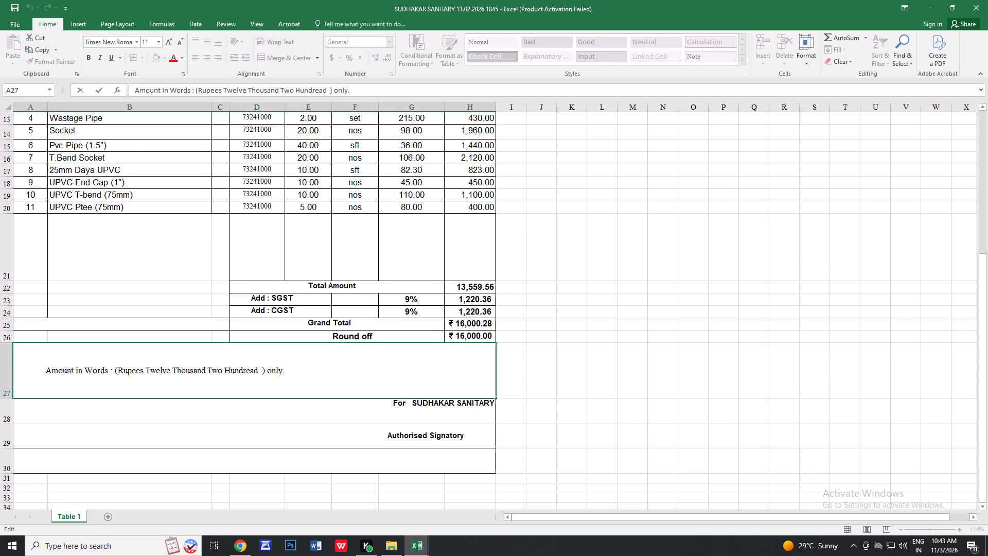
{"action": "key", "text": "BackSpace"}
{"action": "key", "text": "BackSpace"}
{"action": "key", "text": "BackSpace"}
{"action": "key", "text": "BackSpace"}
{"action": "key", "text": "BackSpace"}
{"action": "key", "text": "BackSpace"}
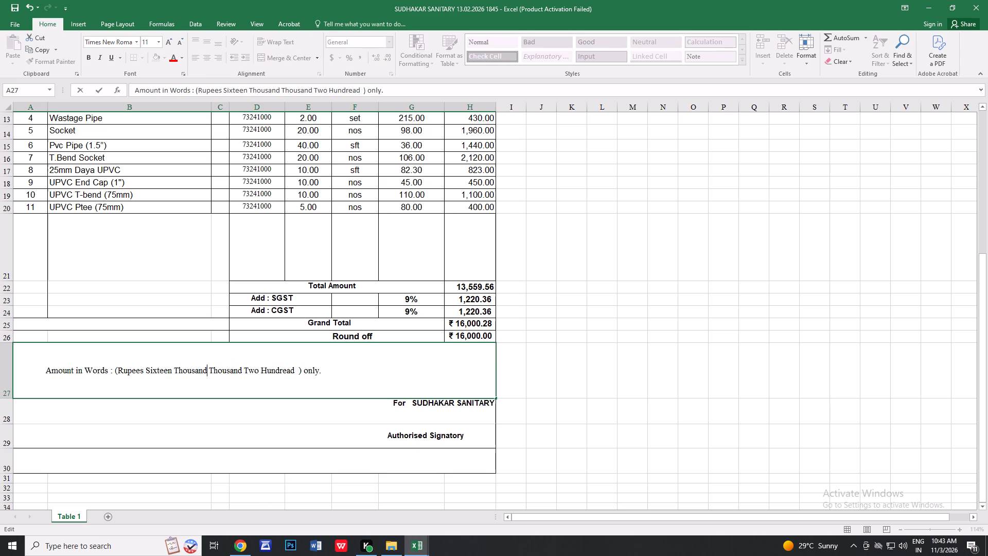
Delete the leftover "Thousand Two Hundread" from the Amount in Words line so it reads "Rupees Sixteen Thousand".
{"action": "key", "text": "Right"}
{"action": "key", "text": "Right"}
{"action": "key", "text": "Right"}
{"action": "key", "text": "Right"}
{"action": "key", "text": "Right"}
{"action": "key", "text": "Right"}
{"action": "key", "text": "Right"}
{"action": "key", "text": "Right"}
{"action": "key", "text": "Right"}
{"action": "key", "text": "Right"}
{"action": "key", "text": "Right"}
{"action": "key", "text": "Right"}
{"action": "key", "text": "Right"}
{"action": "key", "text": "Right"}
{"action": "key", "text": "Right"}
{"action": "key", "text": "Right"}
{"action": "key", "text": "Right"}
{"action": "key", "text": "Right"}
{"action": "key", "text": "Right"}
{"action": "key", "text": "Right"}
{"action": "key", "text": "Right"}
{"action": "key", "text": "Right"}
{"action": "key", "text": "Right"}
{"action": "key", "text": "BackSpace"}
{"action": "key", "text": "BackSpace"}
{"action": "key", "text": "BackSpace"}
{"action": "key", "text": "BackSpace"}
{"action": "key", "text": "BackSpace"}
{"action": "key", "text": "BackSpace"}
{"action": "key", "text": "BackSpace"}
{"action": "key", "text": "BackSpace"}
{"action": "key", "text": "BackSpace"}
{"action": "key", "text": "BackSpace"}
{"action": "key", "text": "BackSpace"}
{"action": "key", "text": "BackSpace"}
{"action": "key", "text": "BackSpace"}
{"action": "key", "text": "BackSpace"}
{"action": "key", "text": "BackSpace"}
{"action": "key", "text": "BackSpace"}
{"action": "key", "text": "BackSpace"}
{"action": "key", "text": "BackSpace"}
{"action": "key", "text": "BackSpace"}
{"action": "key", "text": "BackSpace"}
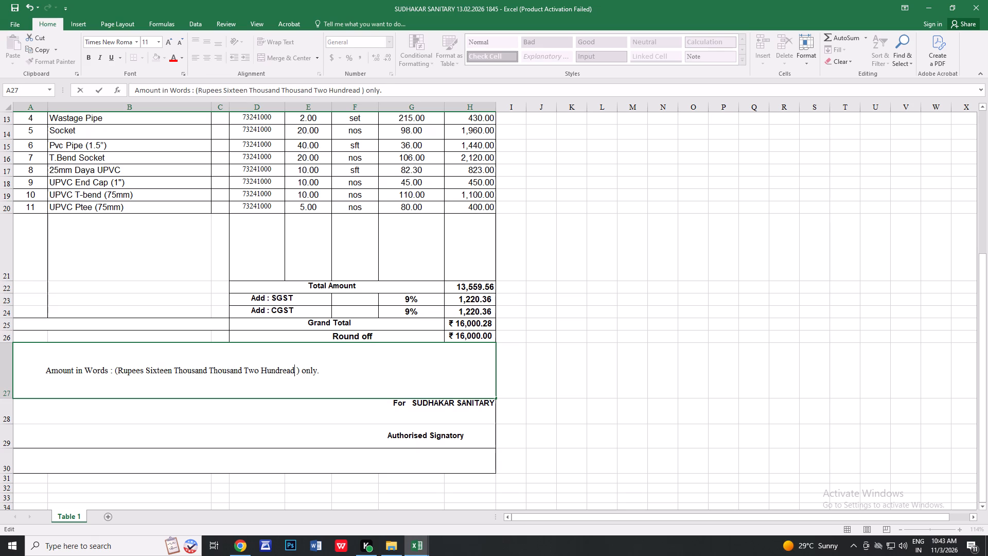
{"action": "key", "text": "BackSpace"}
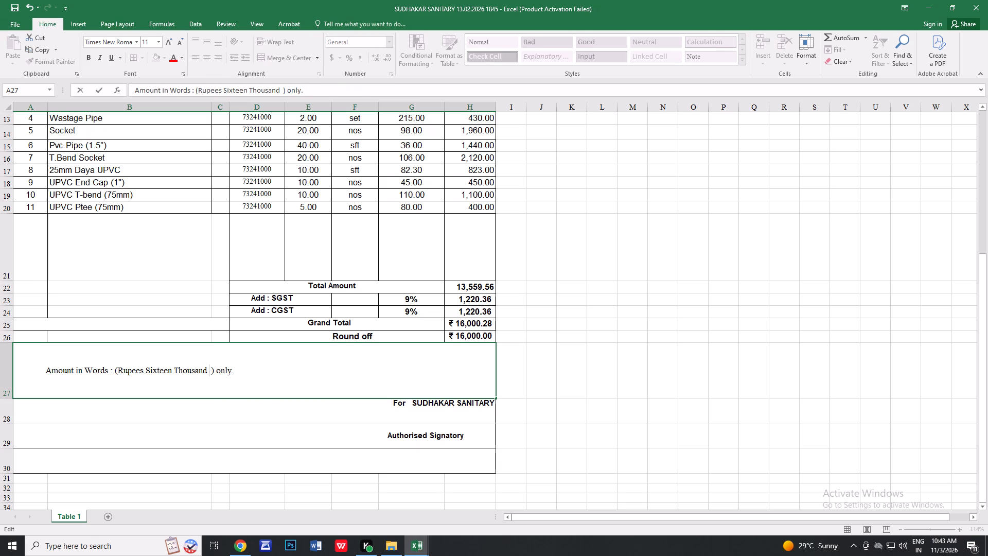
{"action": "left_click", "coordinate": [696, 326]}
Open the print settings for the invoice and set the sheet scaling to No Scaling.
{"action": "scroll", "coordinate": [696, 326], "scroll_direction": "down", "scroll_amount": 2}
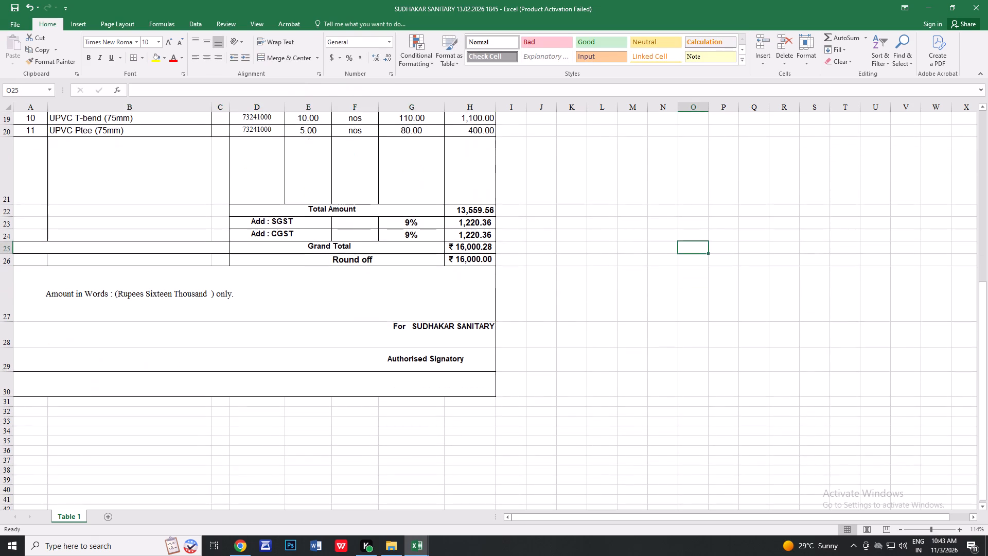
{"action": "scroll", "coordinate": [696, 326], "scroll_direction": "up", "scroll_amount": 13}
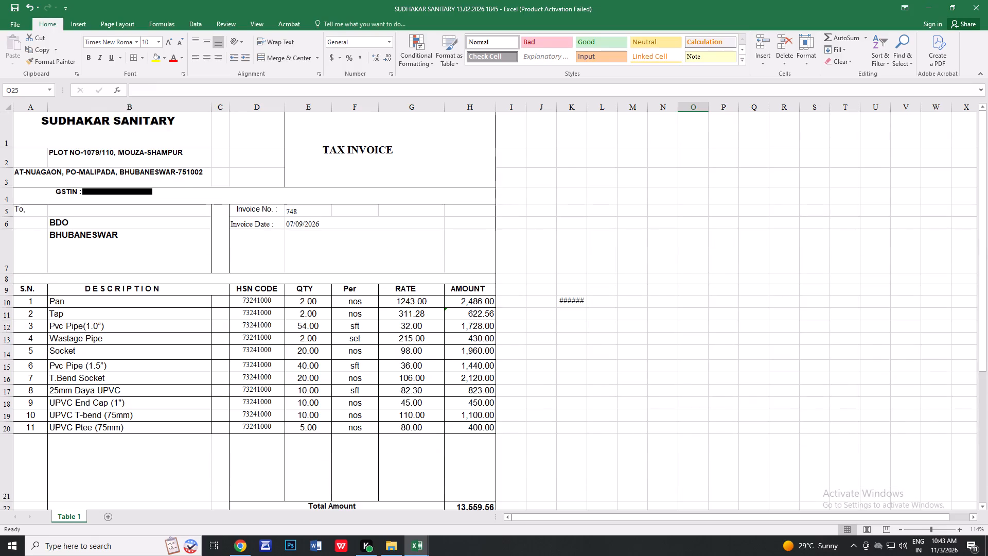
{"action": "scroll", "coordinate": [612, 206], "scroll_direction": "up", "scroll_amount": 3}
{"action": "key", "text": "ctrl+p"}
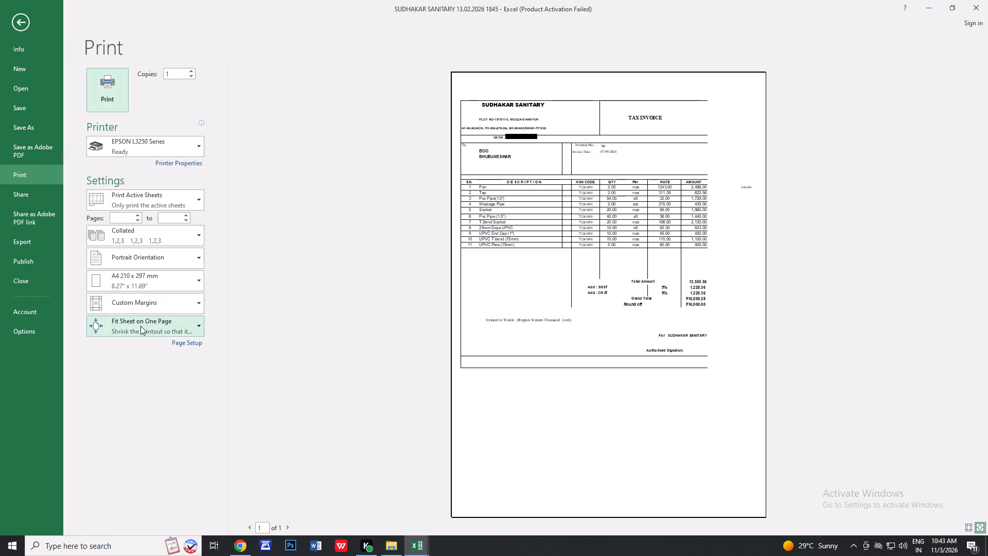
{"action": "left_click", "coordinate": [140, 326]}
{"action": "left_click", "coordinate": [140, 345]}
Adjust the percentage of normal size for the printout in the page setup and apply it.
{"action": "left_click", "coordinate": [191, 345]}
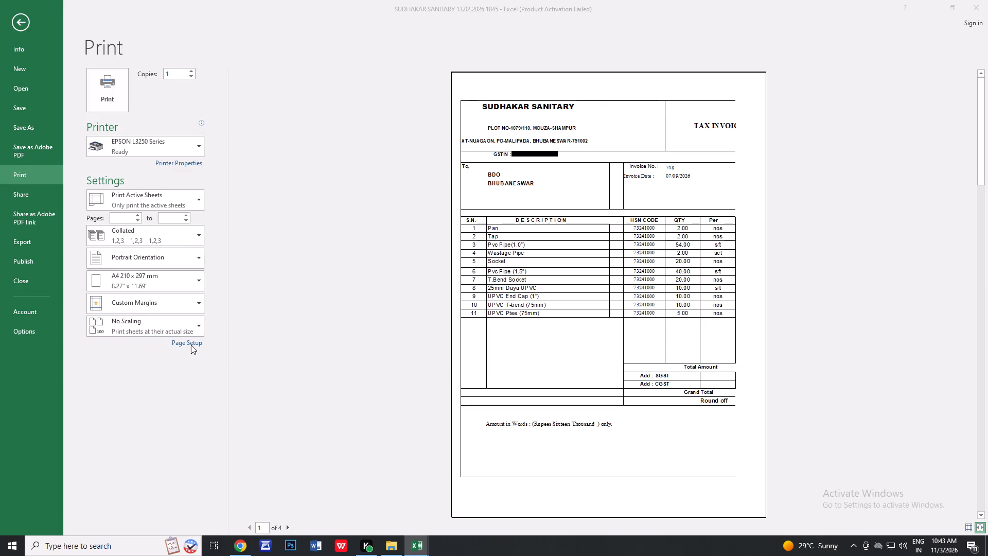
{"action": "left_click", "coordinate": [435, 230]}
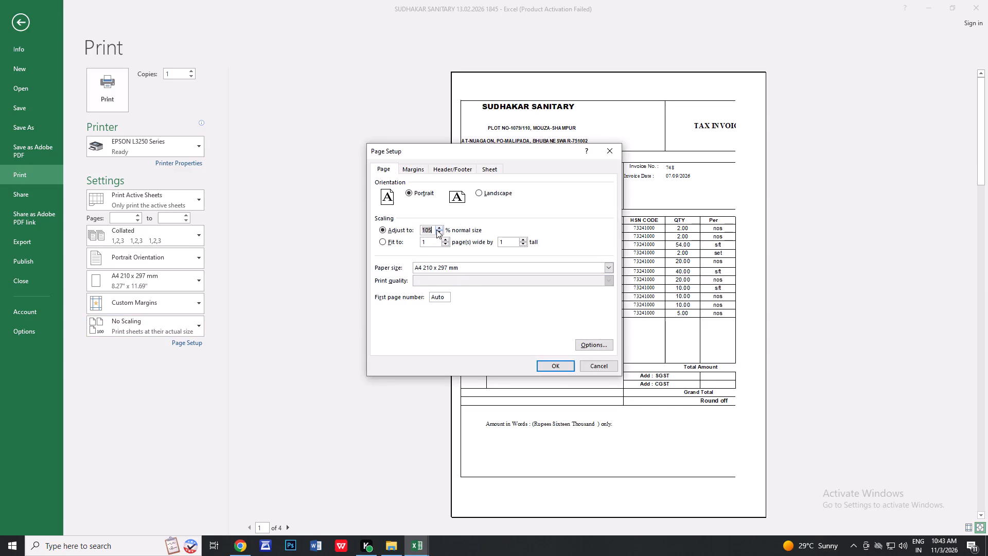
{"action": "triple_click", "coordinate": [439, 231]}
{"action": "left_click", "coordinate": [549, 366]}
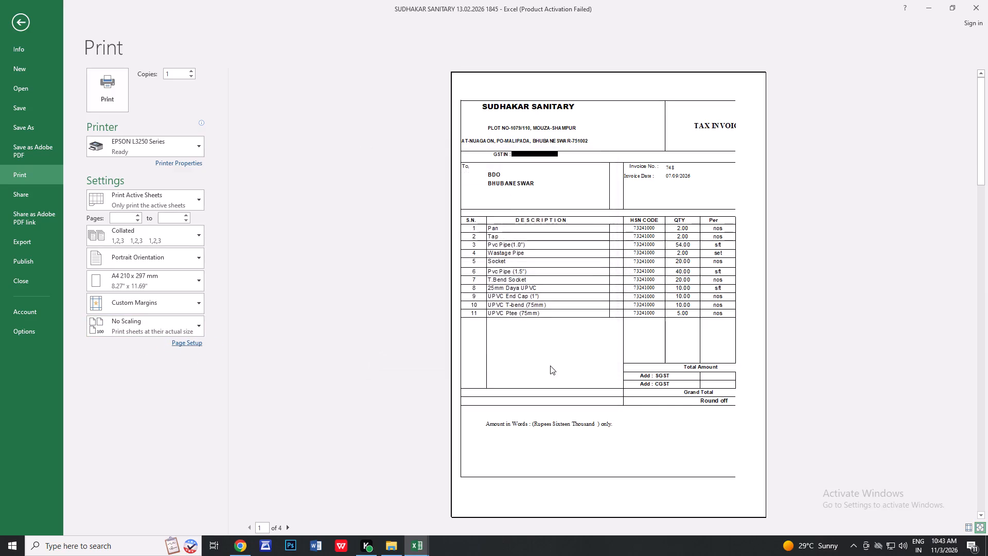
Reduce the print scaling to 85% of normal size and one increment further, so the Amount column fits the page width.
{"action": "left_click", "coordinate": [189, 344]}
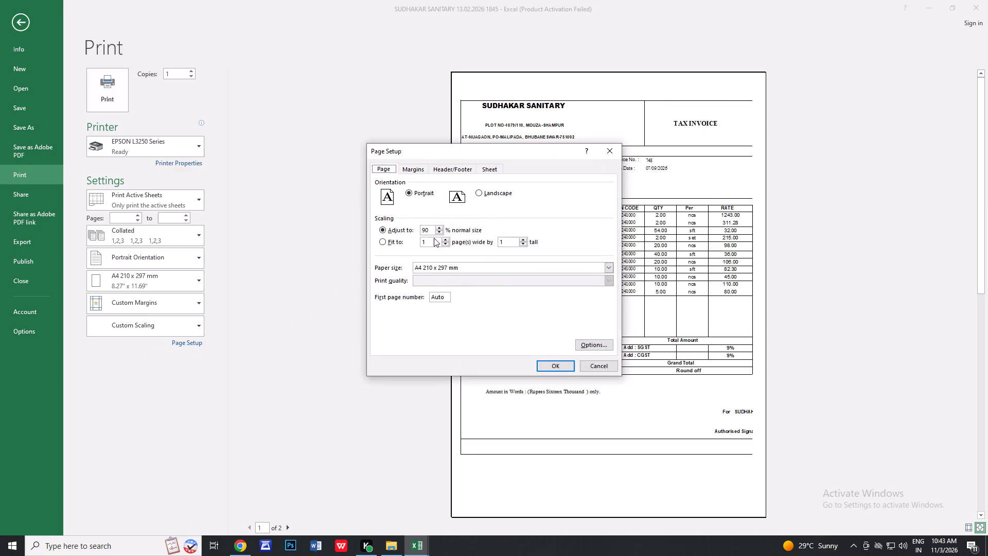
{"action": "left_click", "coordinate": [442, 231]}
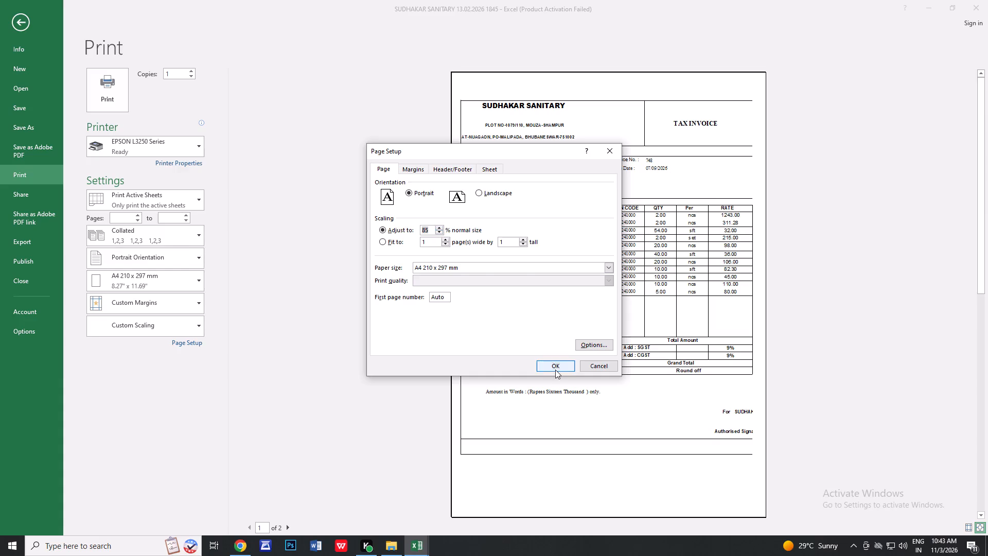
{"action": "left_click", "coordinate": [555, 370]}
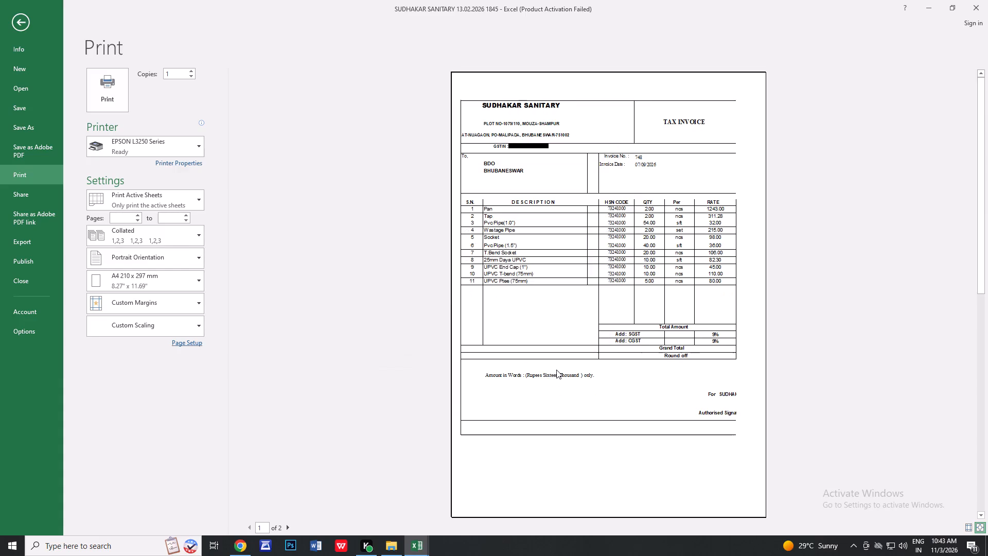
{"action": "left_click", "coordinate": [188, 345]}
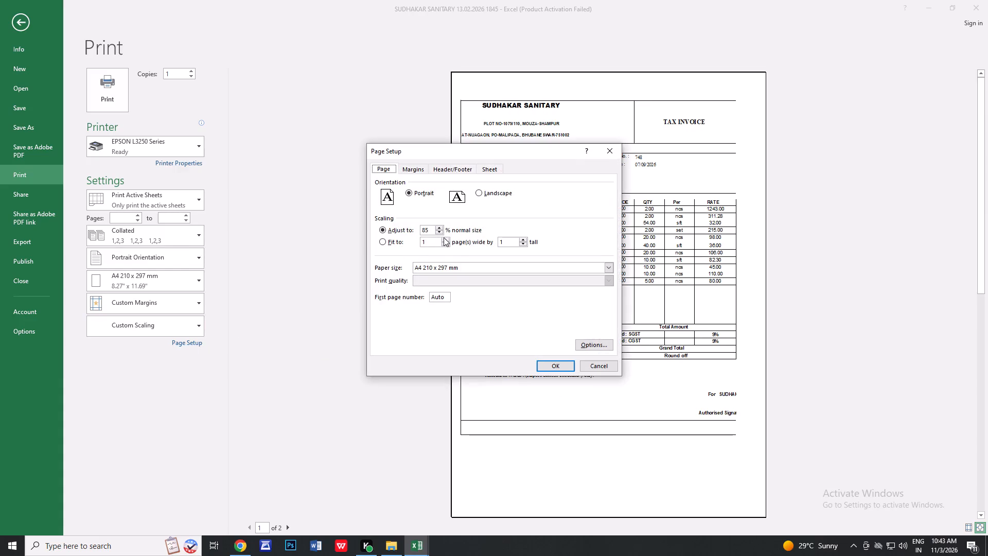
{"action": "left_click", "coordinate": [442, 231]}
{"action": "left_click", "coordinate": [552, 361]}
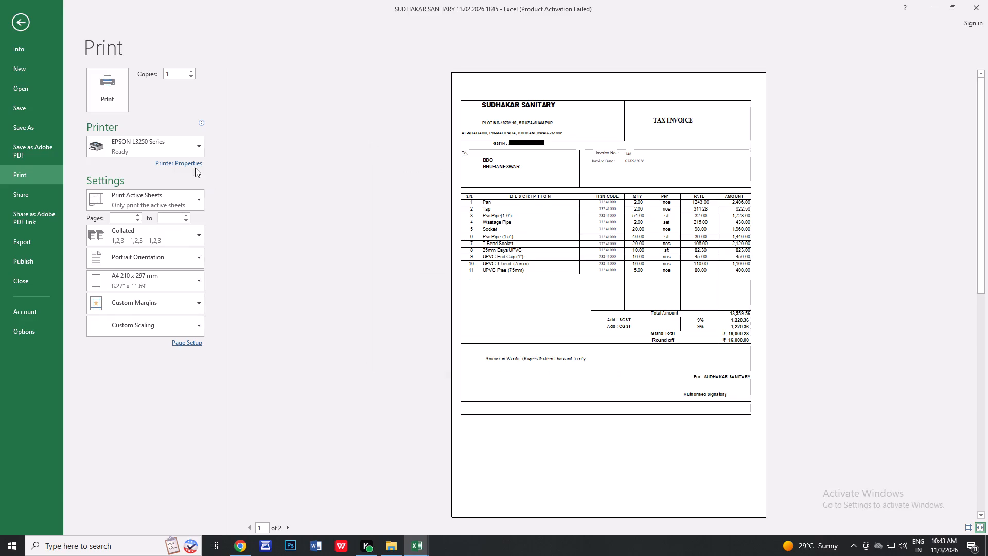
Limit the print range to page 1 to 1 and print the invoice on the EPSON L3250.
{"action": "left_click", "coordinate": [140, 217]}
{"action": "left_click", "coordinate": [185, 214]}
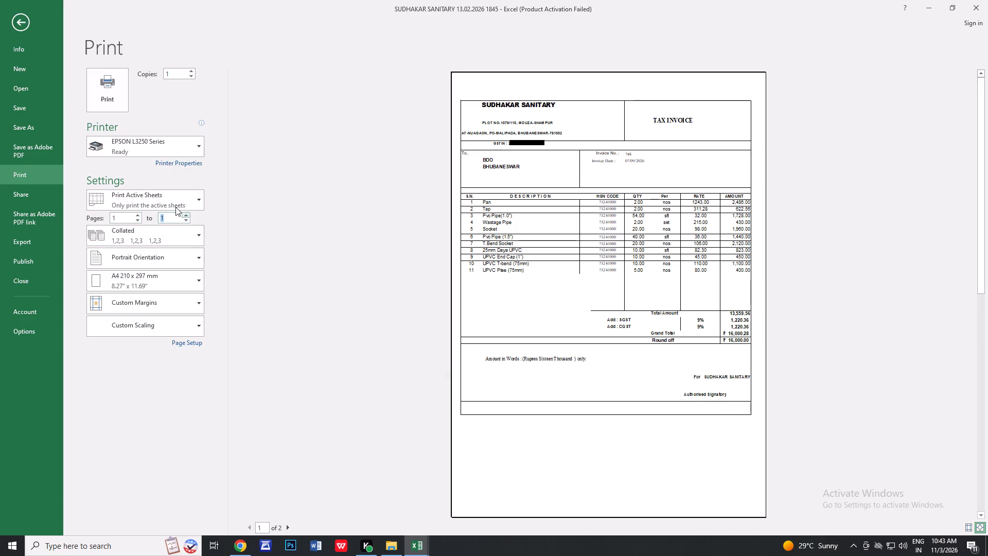
{"action": "left_click", "coordinate": [118, 86]}
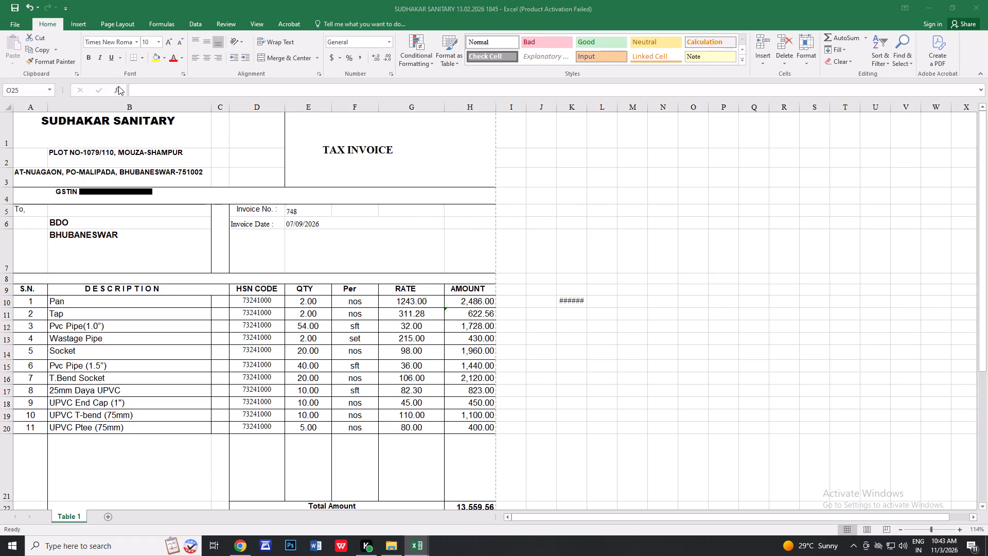
Change the day in the Invoice Date so it reads 08/09/2026.
{"action": "left_click", "coordinate": [289, 219]}
{"action": "left_click", "coordinate": [289, 221]}
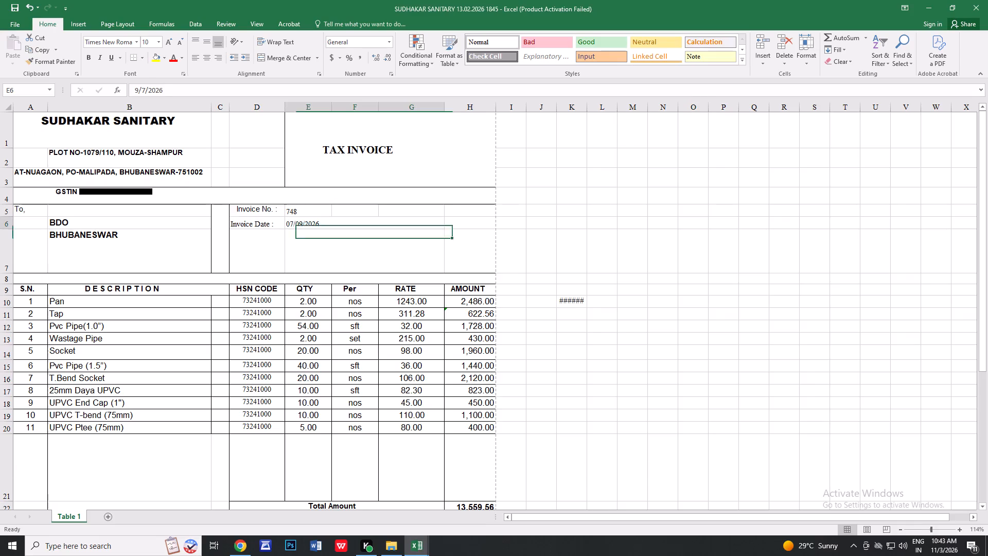
{"action": "left_click", "coordinate": [145, 85]}
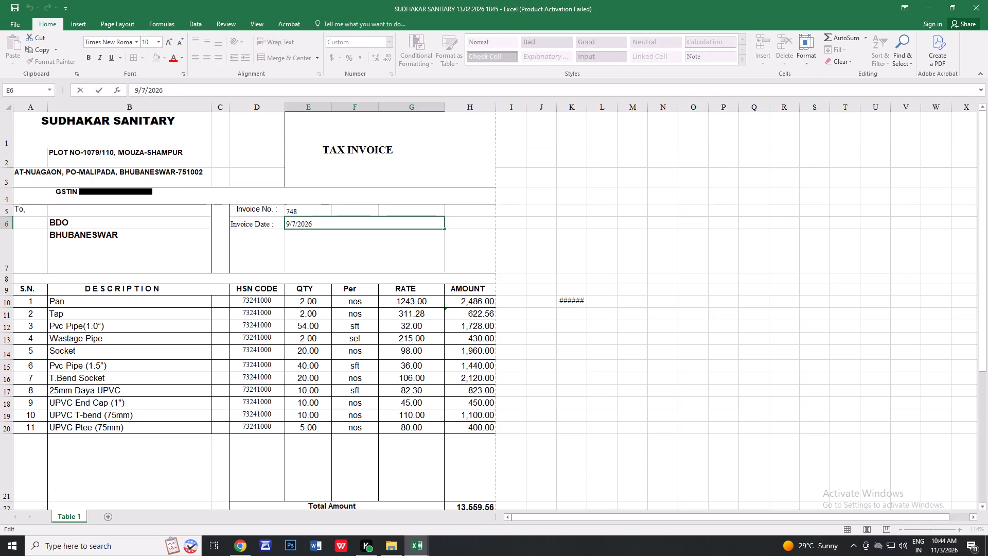
{"action": "key", "text": "BackSpace"}
{"action": "key", "text": "8"}
{"action": "left_click", "coordinate": [728, 240]}
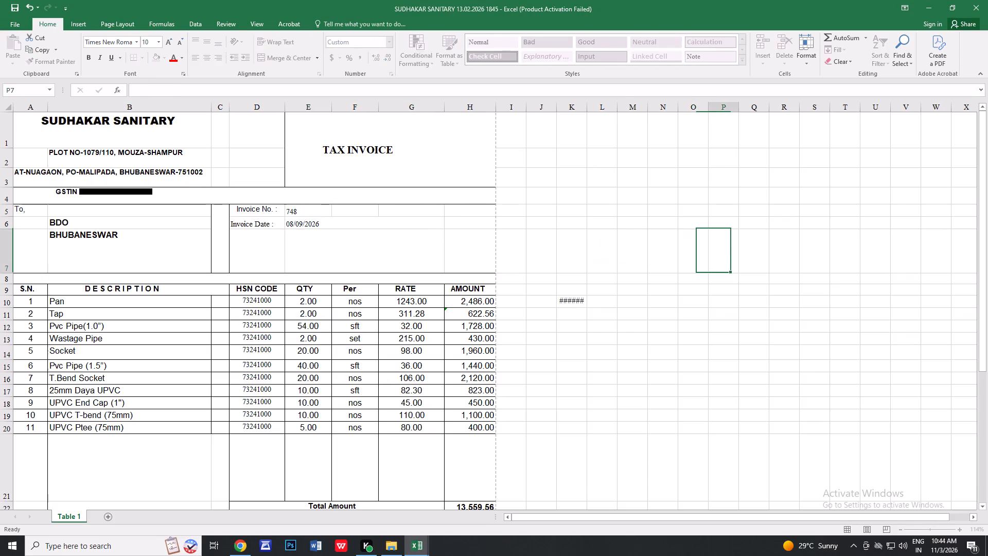
Set the Invoice No. to 753.
{"action": "left_click", "coordinate": [304, 213]}
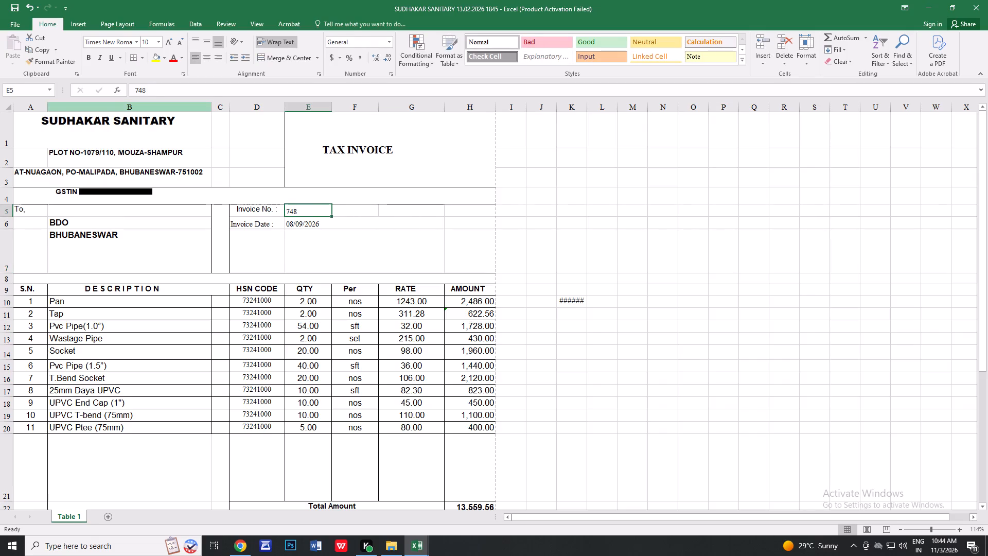
{"action": "left_click", "coordinate": [150, 92]}
{"action": "key", "text": "BackSpace"}
{"action": "key", "text": "BackSpace"}
{"action": "type", "text": "53"}
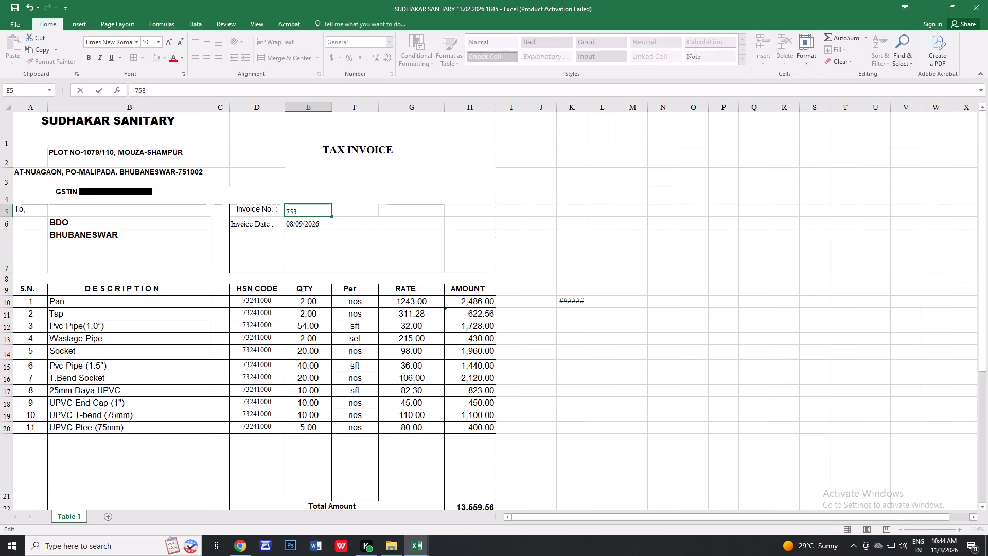
{"action": "left_click", "coordinate": [612, 238]}
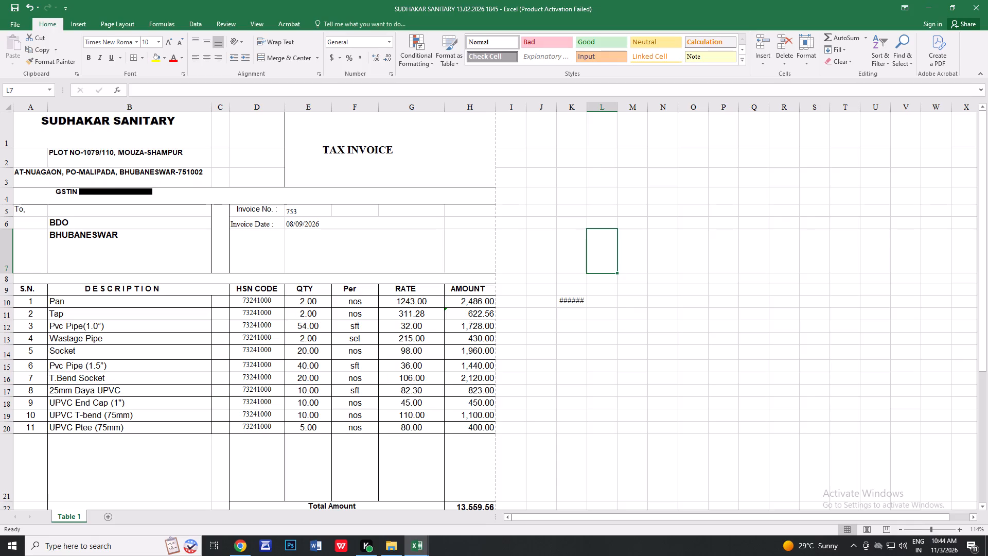
Print page 1 of invoice 753 with the same print settings.
{"action": "key", "text": "ctrl+p"}
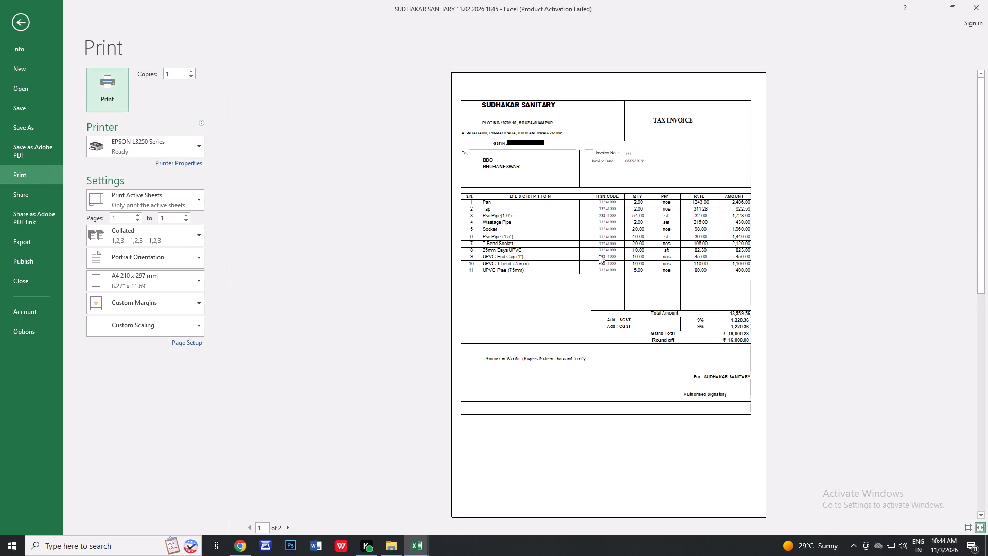
{"action": "left_click", "coordinate": [115, 85]}
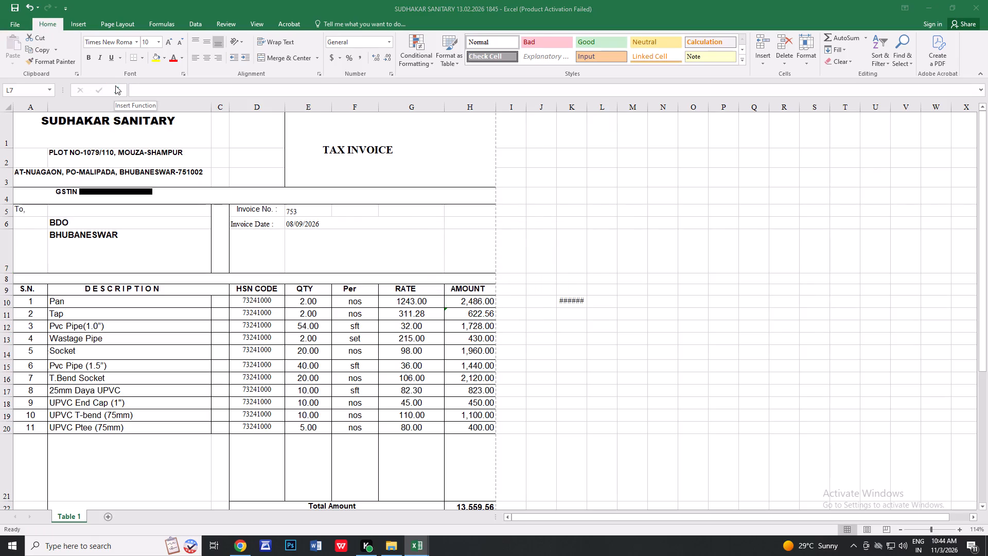
Change the day in the Invoice Date so it reads 09/09/2026.
{"action": "left_click", "coordinate": [293, 223]}
{"action": "left_click", "coordinate": [293, 223]}
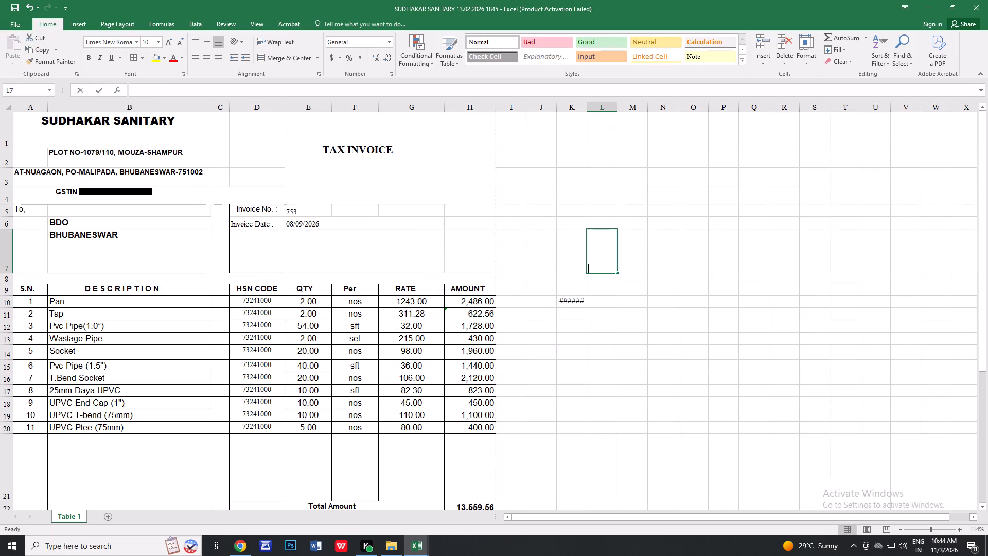
{"action": "left_click", "coordinate": [297, 225]}
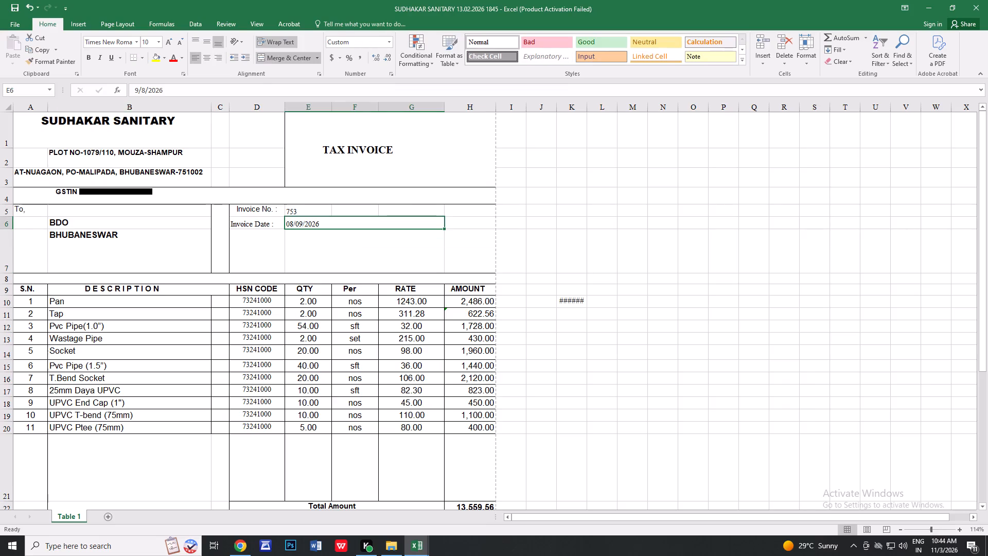
{"action": "left_click", "coordinate": [146, 90]}
{"action": "key", "text": "BackSpace"}
{"action": "key", "text": "9"}
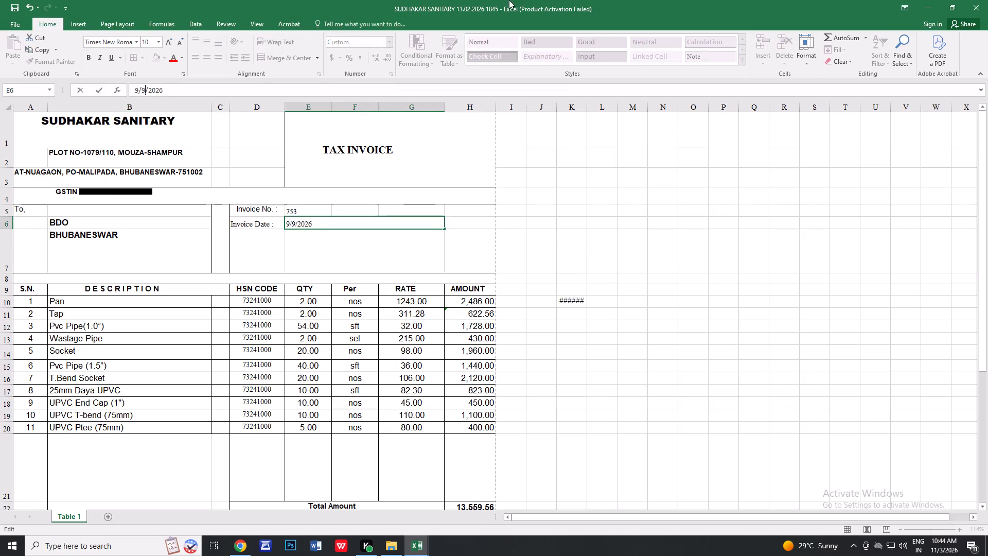
{"action": "left_click", "coordinate": [714, 231]}
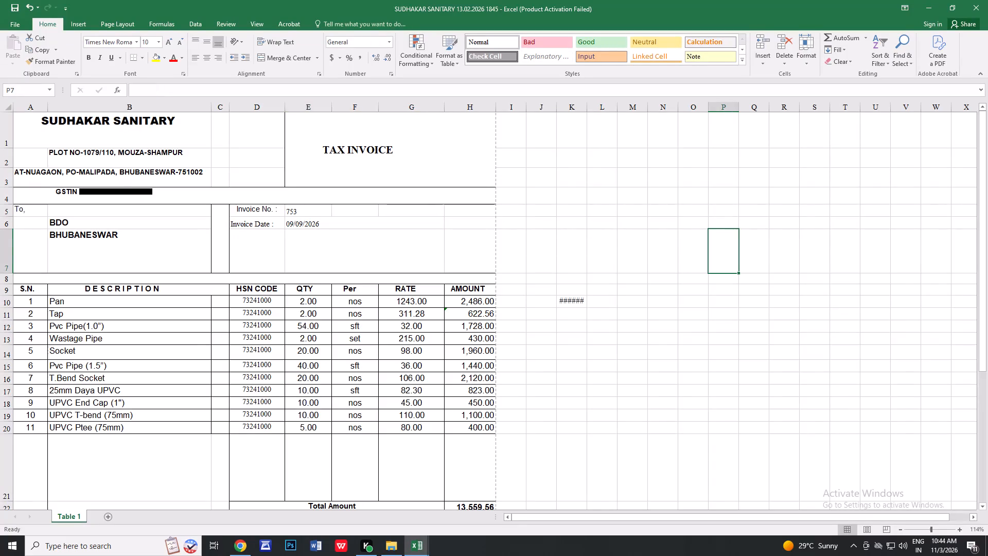
Set the Invoice No. to 757.
{"action": "left_click", "coordinate": [301, 214]}
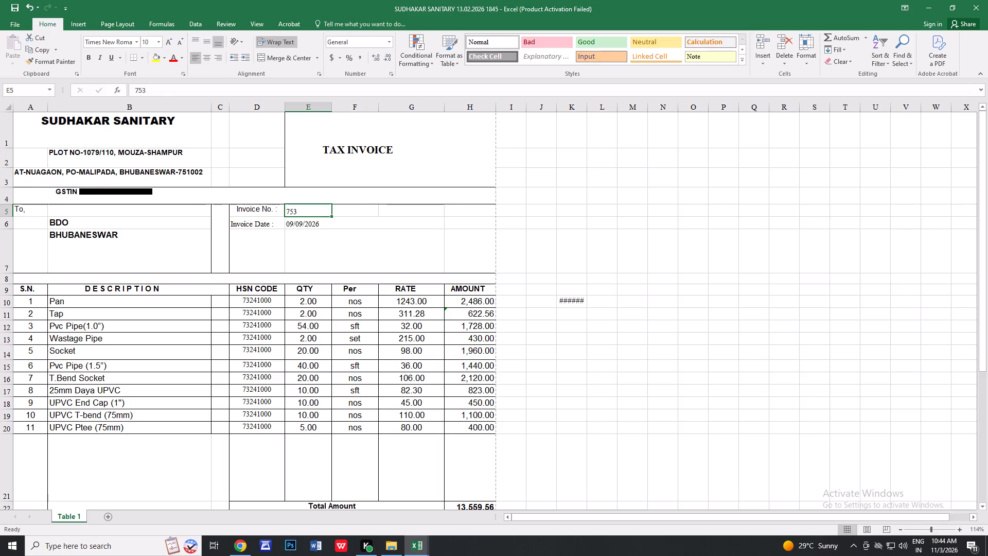
{"action": "left_click", "coordinate": [155, 92]}
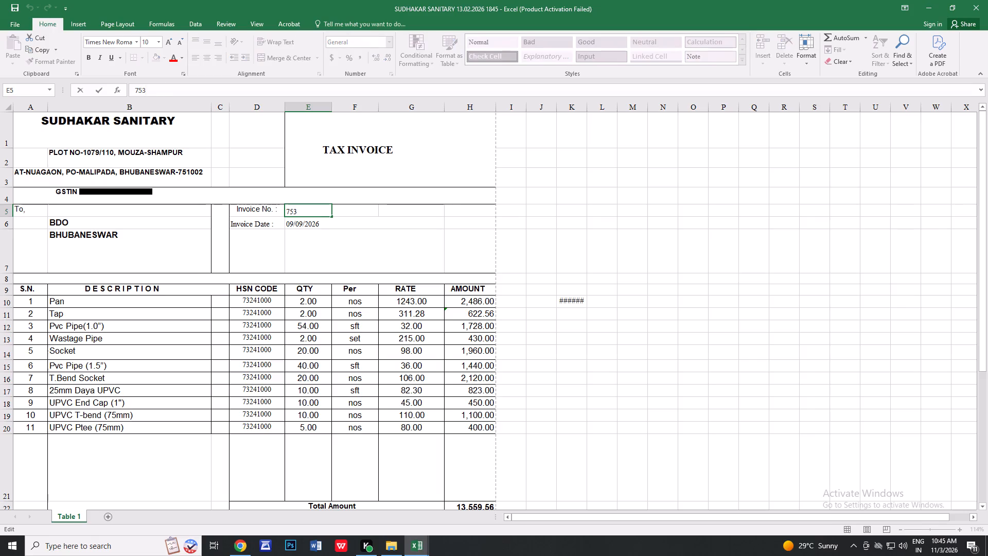
{"action": "key", "text": "BackSpace"}
{"action": "key", "text": "7"}
{"action": "left_click", "coordinate": [658, 222]}
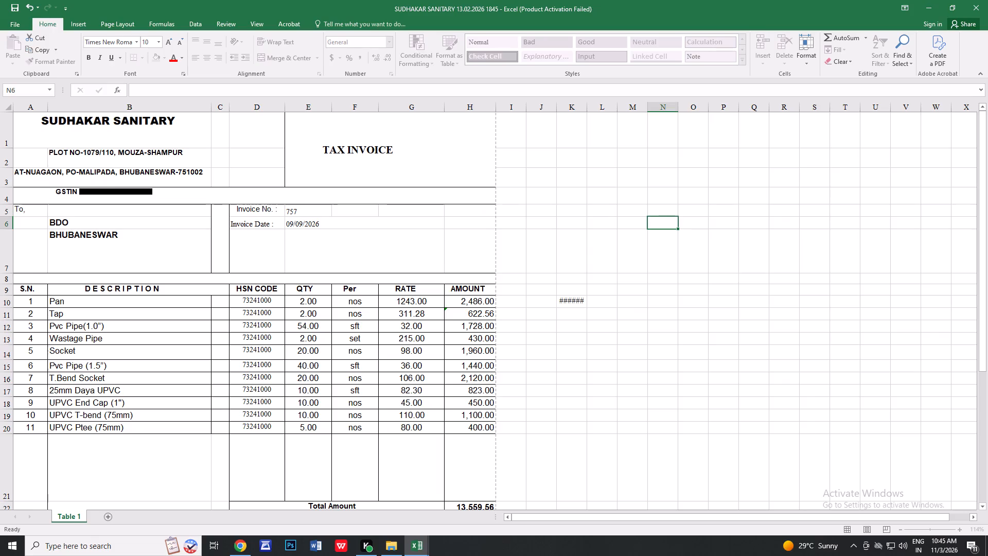
Print page 1 of invoice 757 with the same print settings.
{"action": "key", "text": "ctrl+p"}
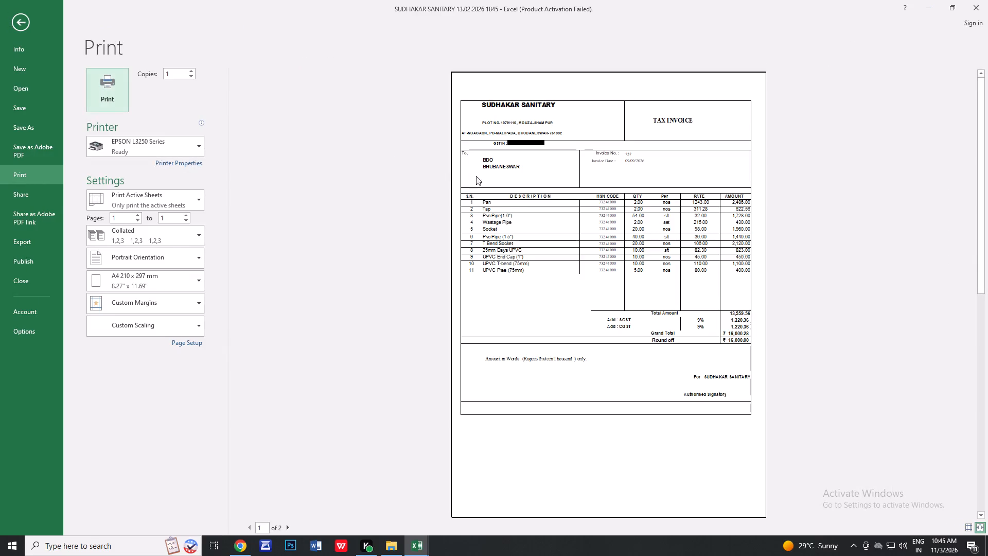
{"action": "left_click", "coordinate": [112, 85]}
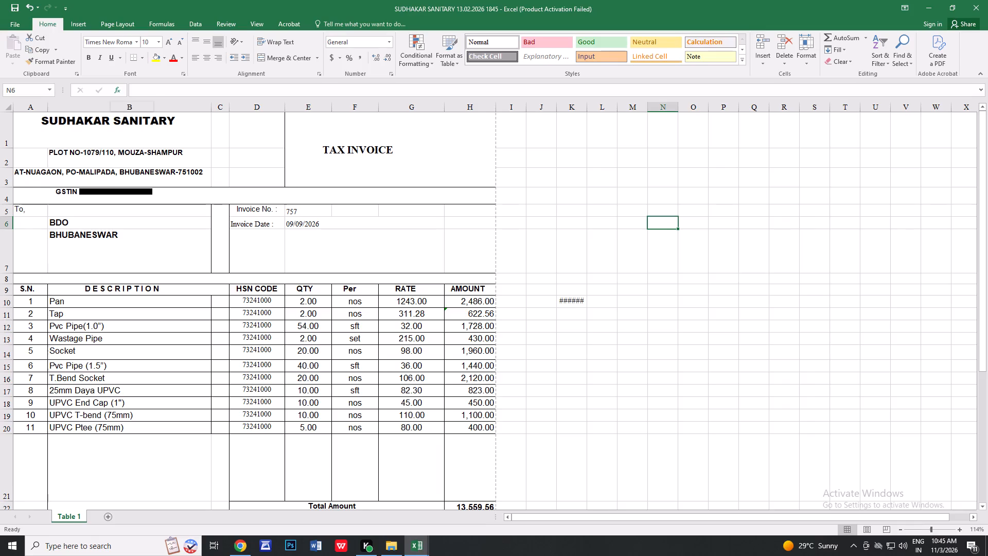
Open the workbook "KHANDAGIRI 14.06.2026 0297" from the Bulu Bhaina folder with Excel 2016 and enable editing.
{"action": "left_click", "coordinate": [391, 553]}
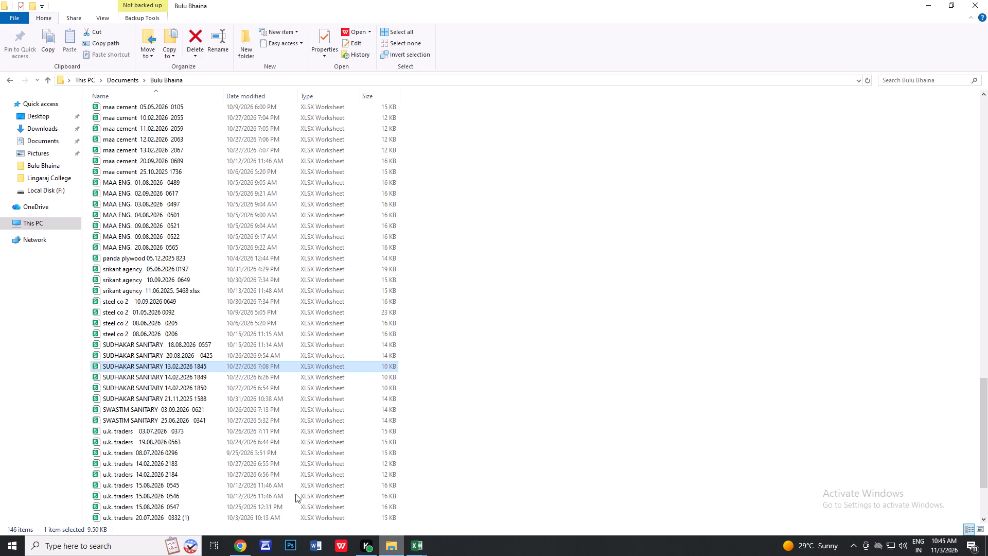
{"action": "scroll", "coordinate": [172, 273], "scroll_direction": "up", "scroll_amount": 8}
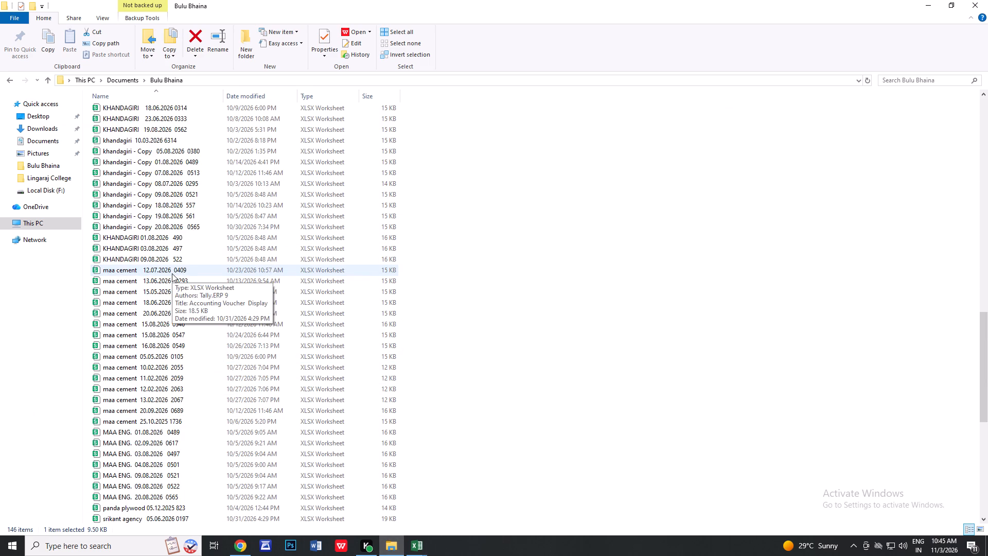
{"action": "scroll", "coordinate": [172, 273], "scroll_direction": "up", "scroll_amount": 2}
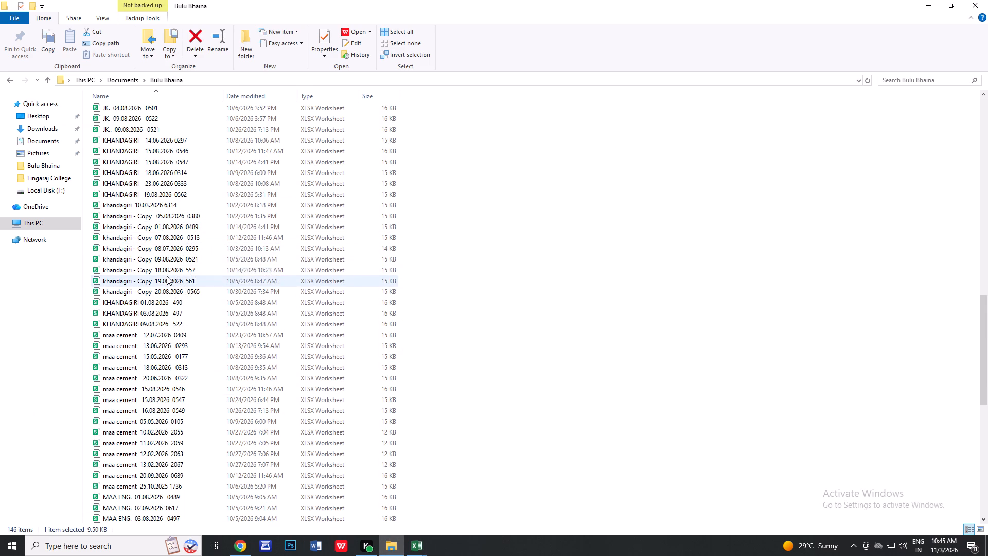
{"action": "right_click", "coordinate": [135, 140]}
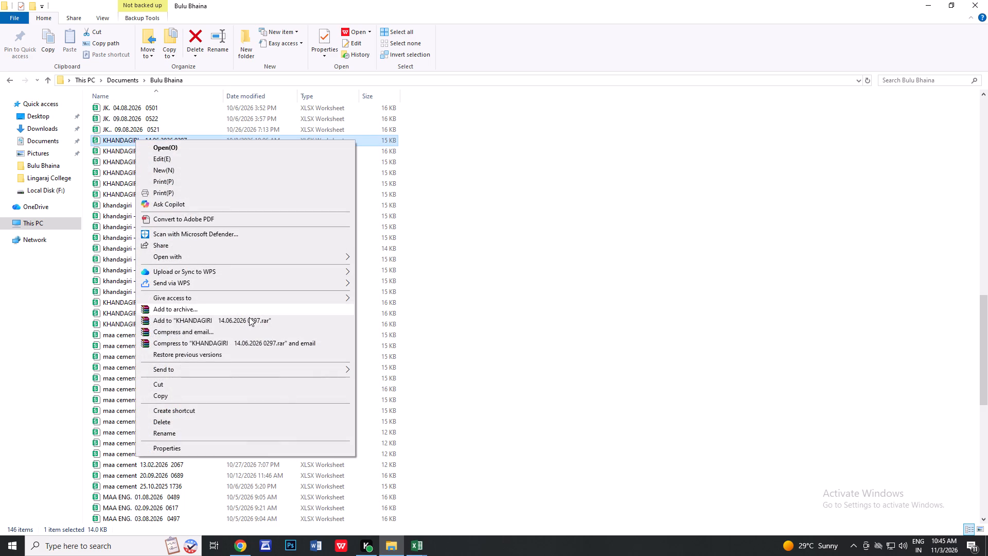
{"action": "left_click", "coordinate": [164, 254]}
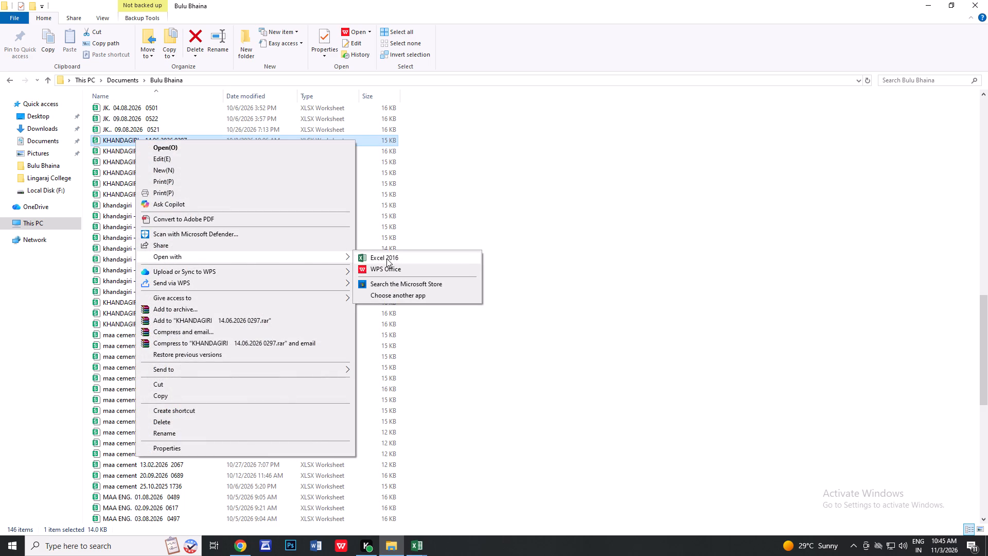
{"action": "left_click", "coordinate": [386, 258]}
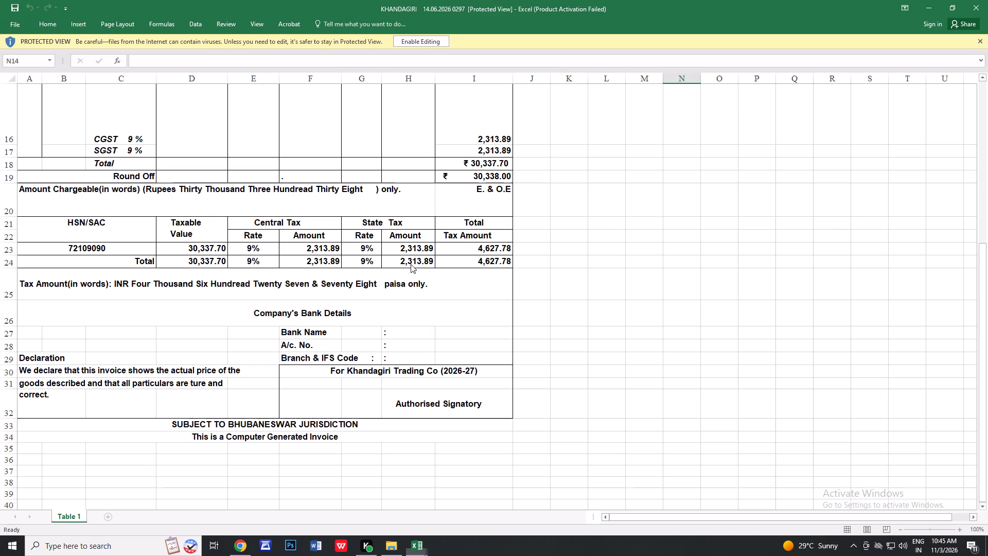
{"action": "left_click", "coordinate": [422, 40]}
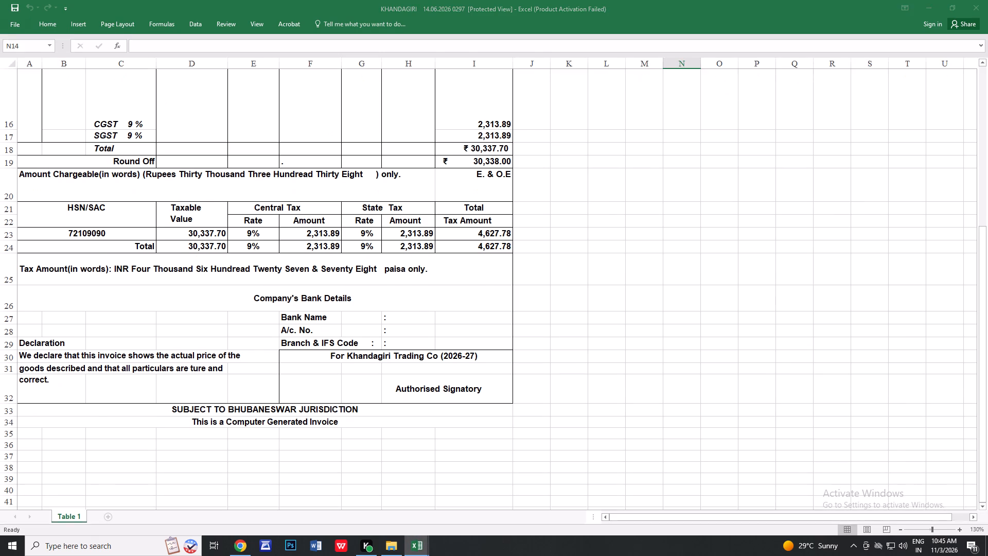
Change the invoice's Dated value to 8/24/2026 on the Khandagiri Trading Co tax invoice.
{"action": "scroll", "coordinate": [566, 206], "scroll_direction": "up", "scroll_amount": 10}
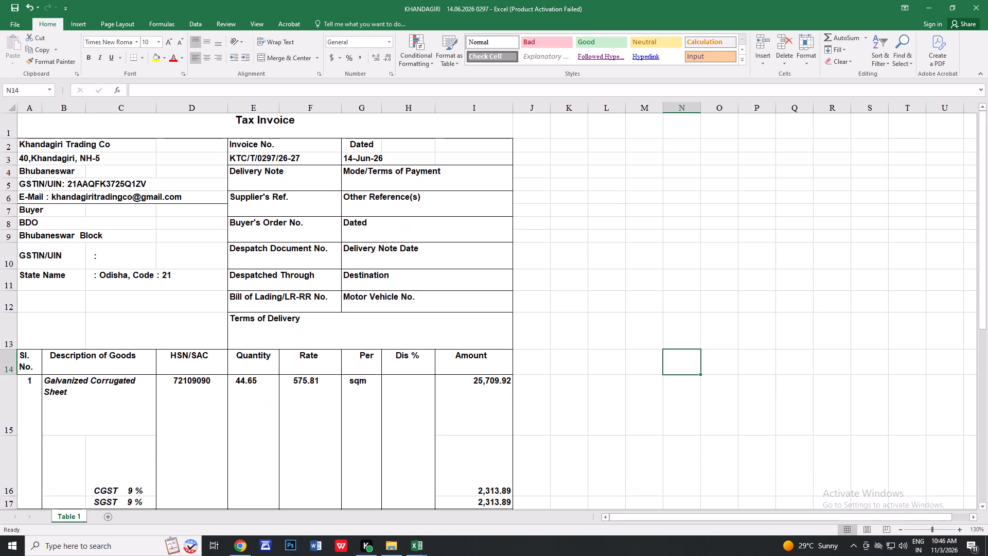
{"action": "left_click", "coordinate": [351, 160]}
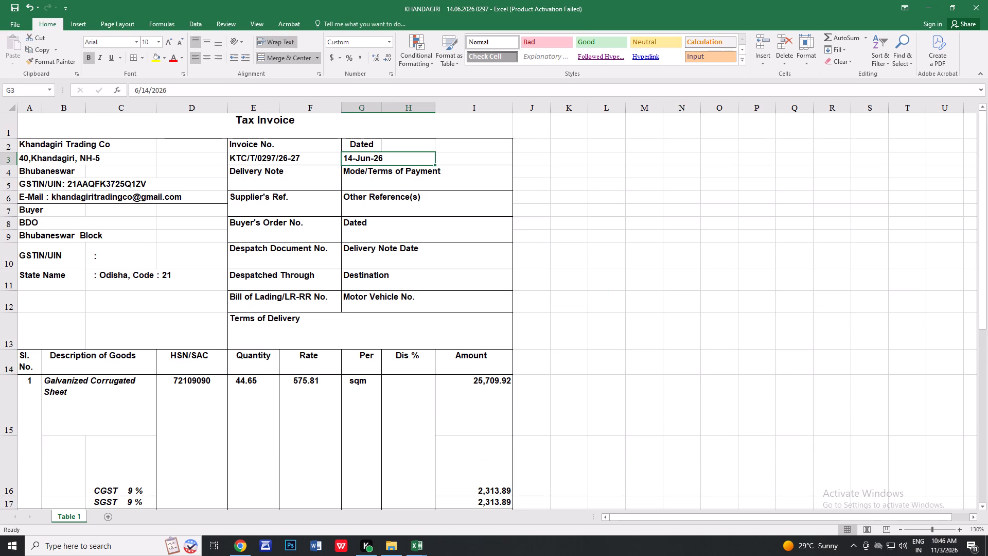
{"action": "left_click", "coordinate": [148, 91]}
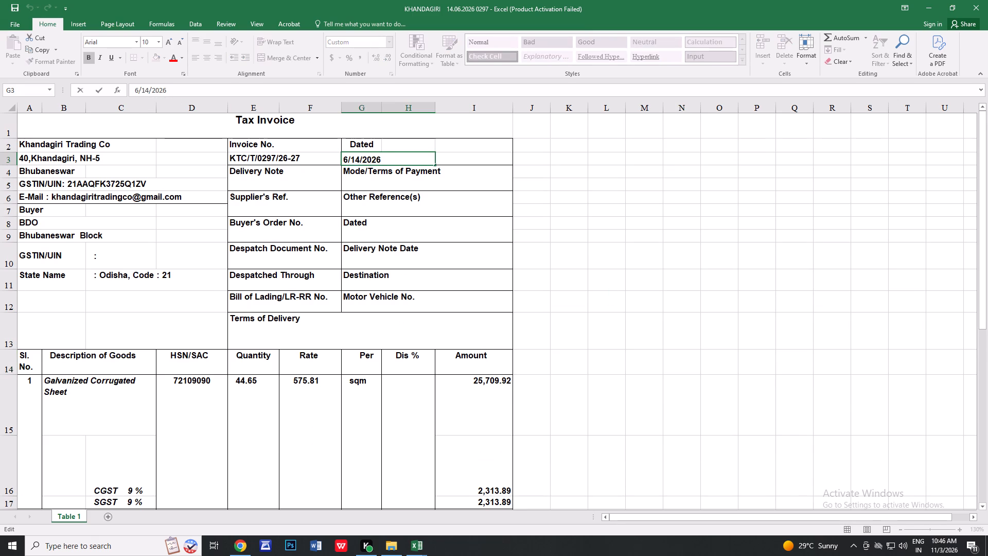
{"action": "key", "text": "BackSpace"}
{"action": "key", "text": "BackSpace"}
{"action": "type", "text": "24"}
{"action": "key", "text": "Left"}
{"action": "key", "text": "Left"}
{"action": "key", "text": "Left"}
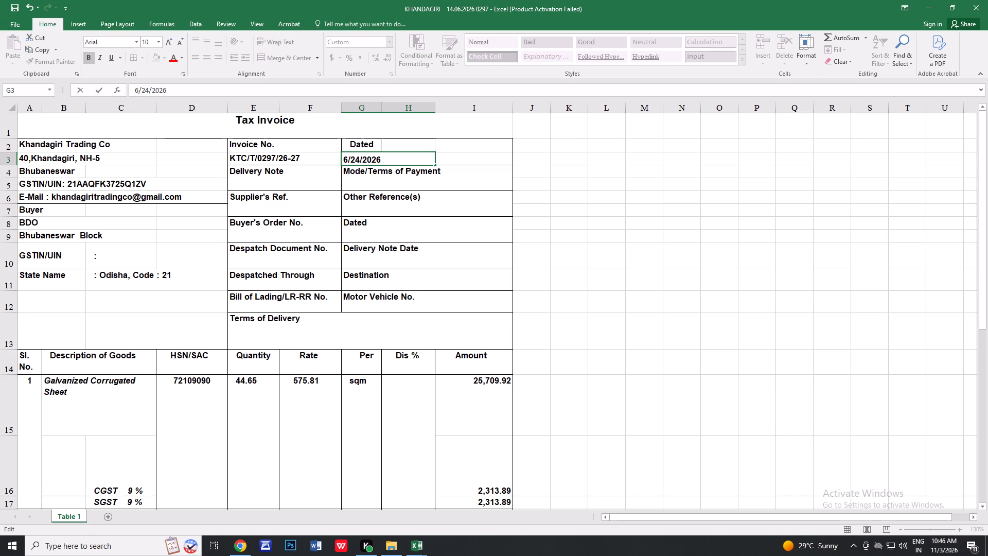
{"action": "key", "text": "BackSpace"}
{"action": "key", "text": "8"}
{"action": "left_click", "coordinate": [673, 307]}
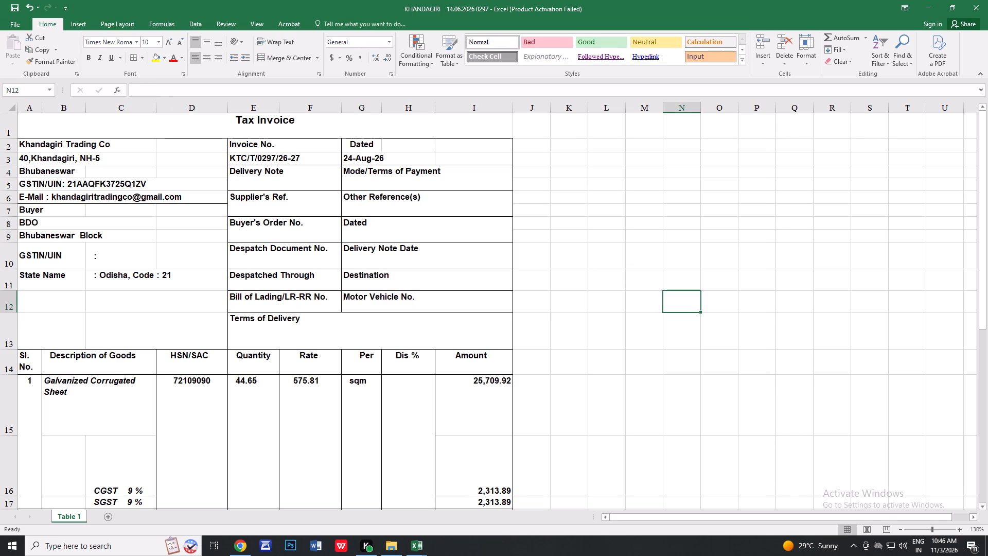
Change the Invoice No. to KTC/T/0409/26-27.
{"action": "double_click", "coordinate": [275, 159]}
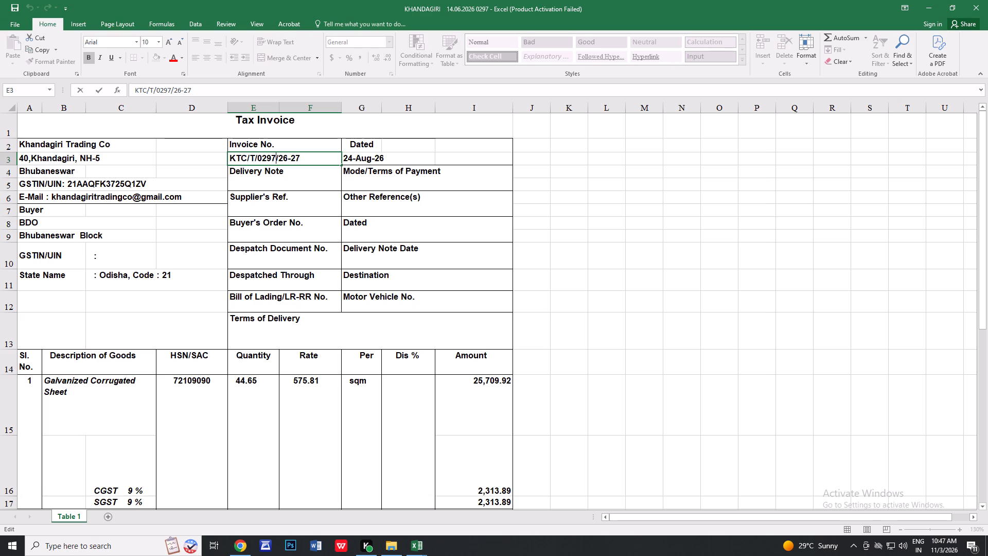
{"action": "key", "text": "BackSpace"}
{"action": "key", "text": "BackSpace"}
{"action": "key", "text": "BackSpace"}
{"action": "type", "text": "409"}
{"action": "left_click", "coordinate": [595, 183]}
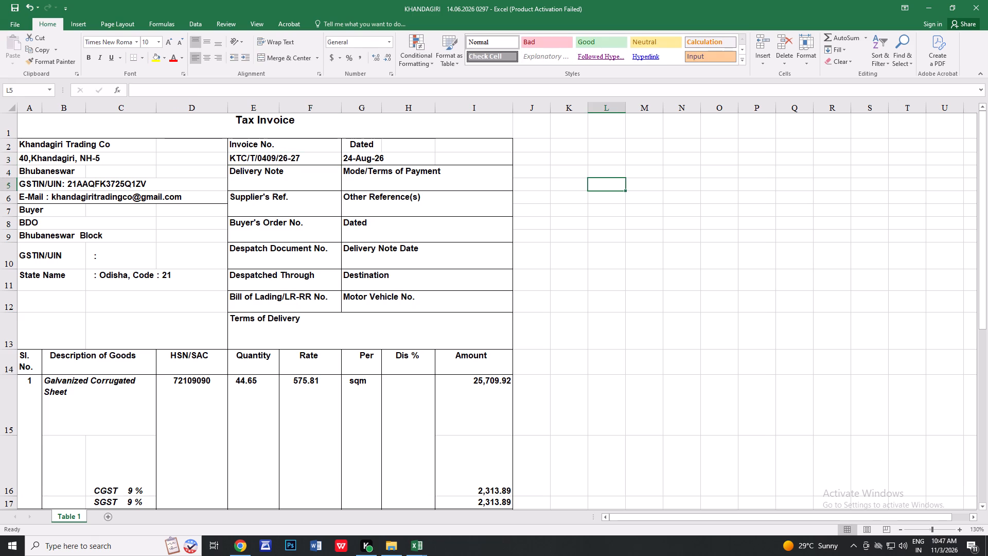
Replace the description of goods for item 1 with "G.C.I Sheet".
{"action": "left_click", "coordinate": [108, 390]}
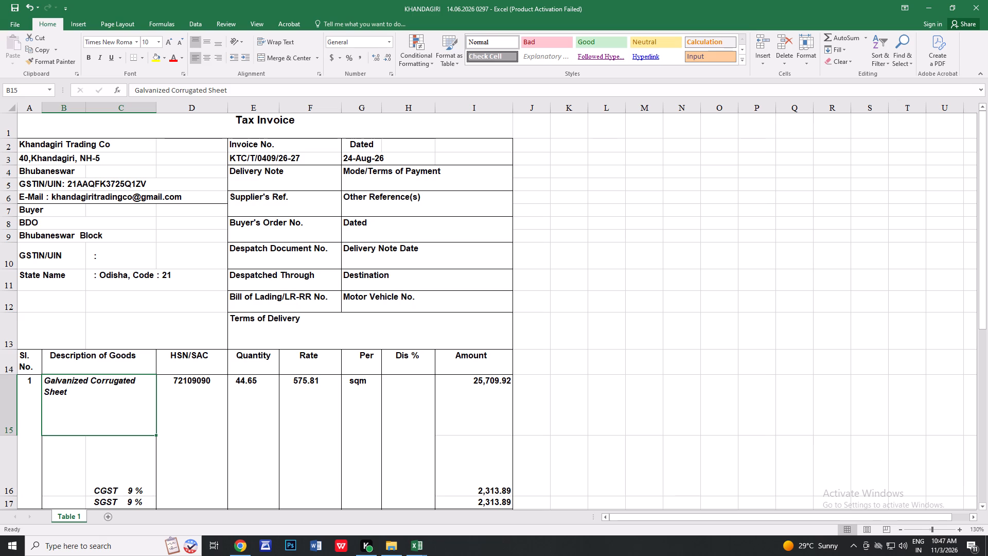
{"action": "key", "text": "g"}
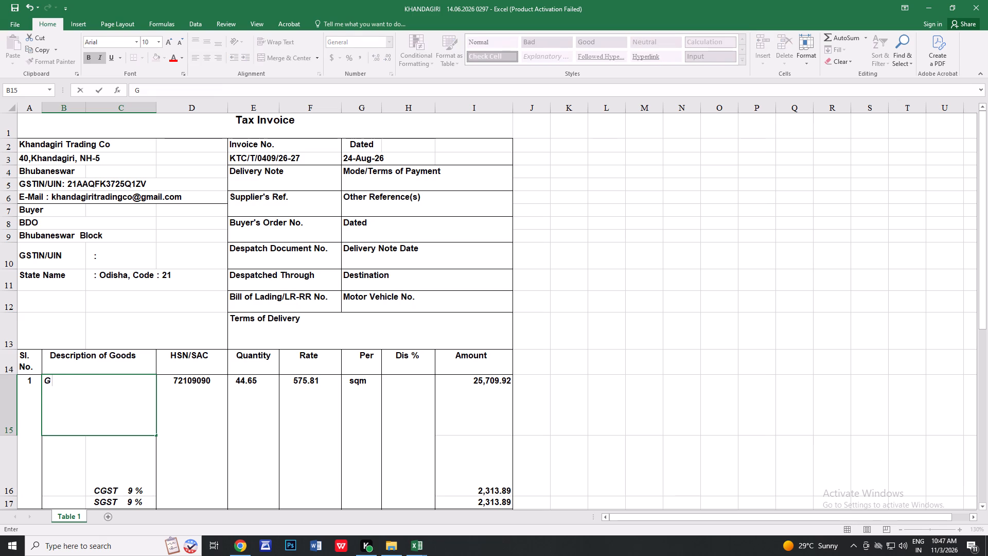
{"action": "type", "text": ".C.I S"}
{"action": "type", "text": "heet"}
{"action": "left_click", "coordinate": [612, 304]}
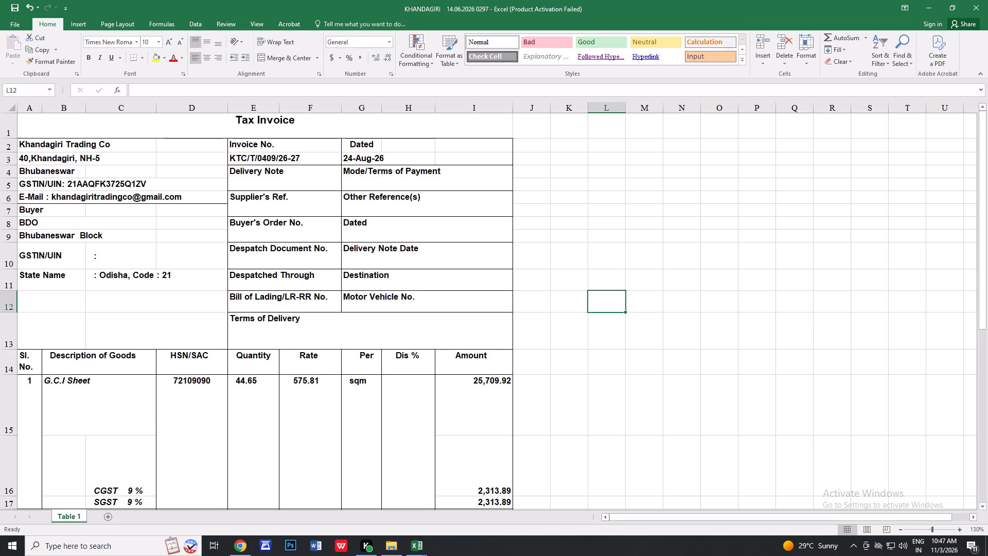
Set item 1's quantity to 89.775 and its rate to 768.56.
{"action": "left_click", "coordinate": [251, 384]}
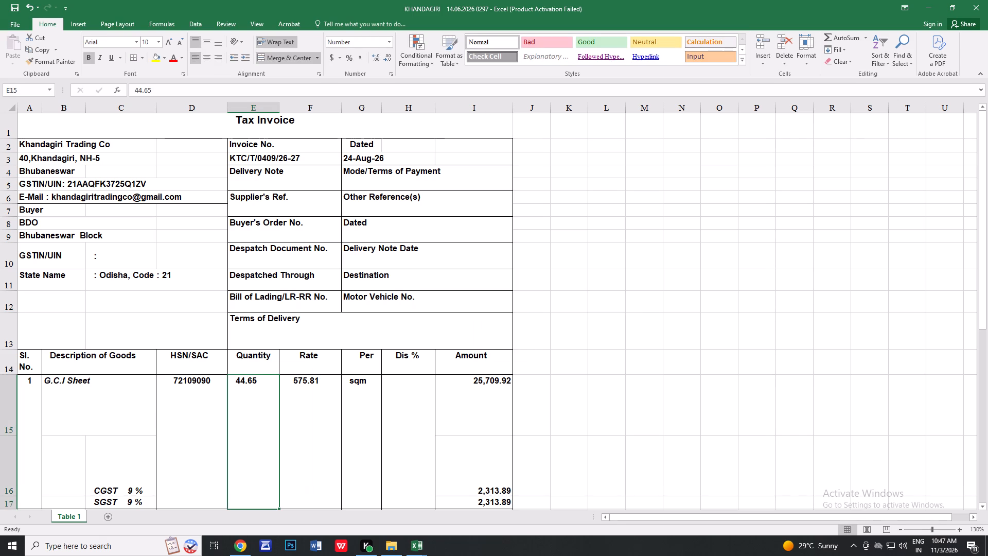
{"action": "type", "text": "89.775"}
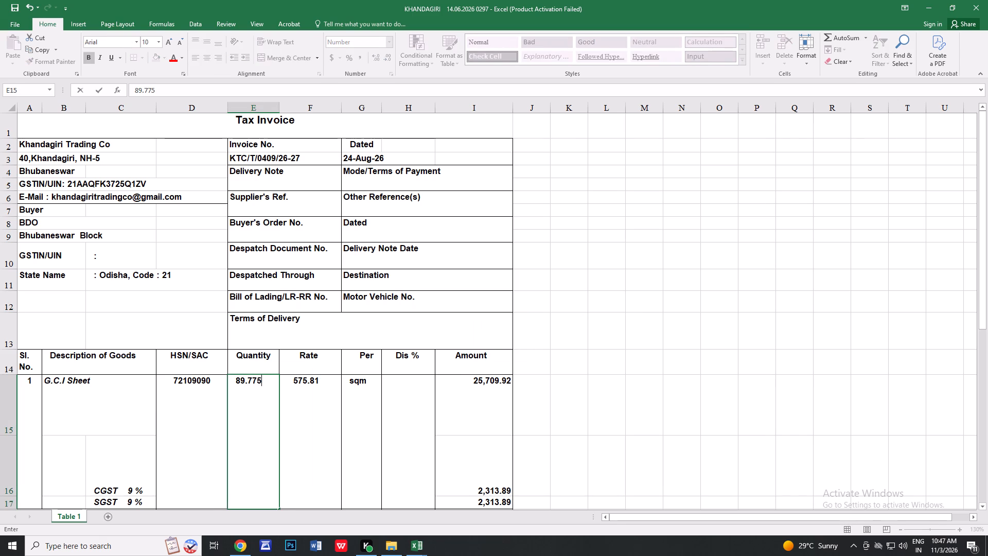
{"action": "left_click", "coordinate": [302, 381]}
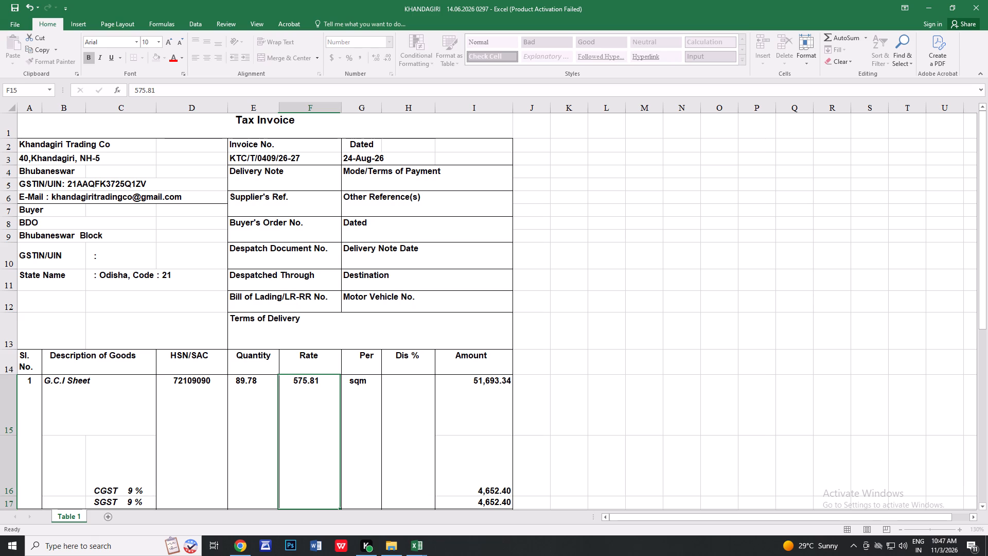
{"action": "key", "text": "7"}
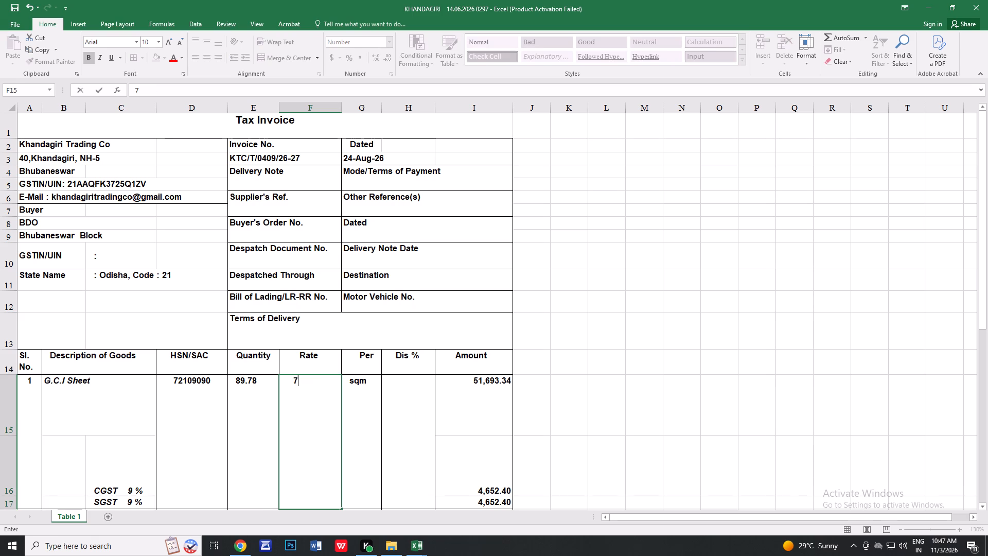
{"action": "type", "text": "68."}
{"action": "type", "text": "56"}
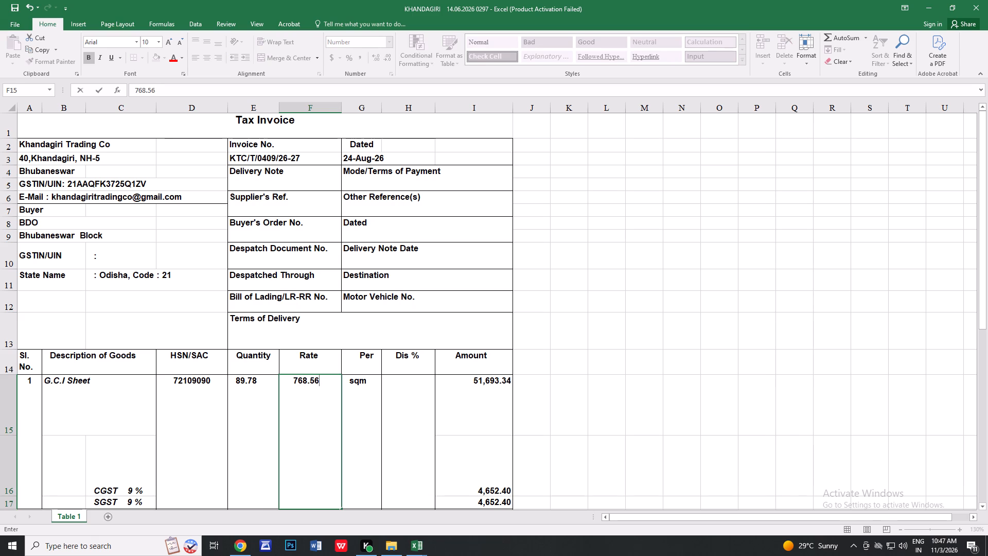
{"action": "left_click", "coordinate": [359, 383]}
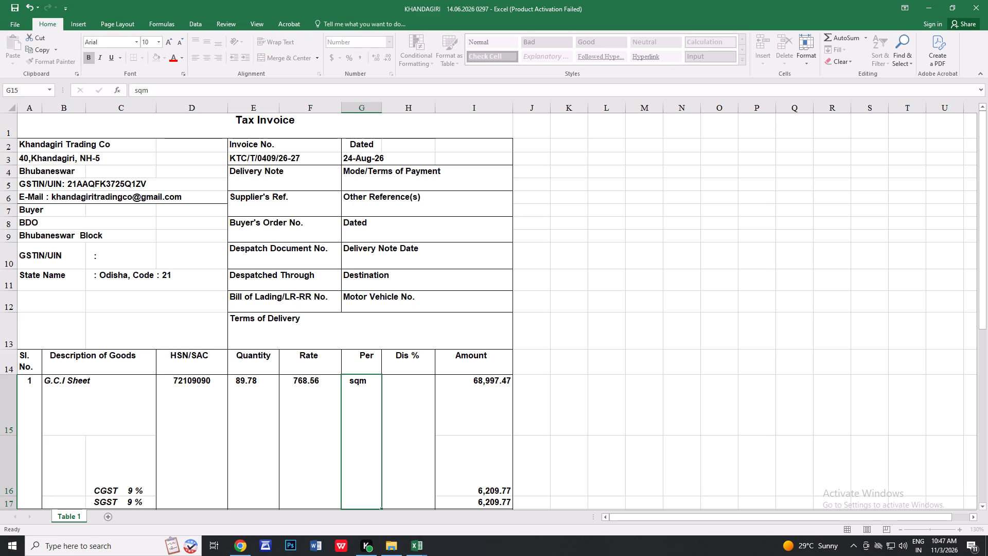
Replace item 1's Amount formula in I15 with =E15*F15, multiplying quantity by rate.
{"action": "scroll", "coordinate": [438, 387], "scroll_direction": "down", "scroll_amount": 2}
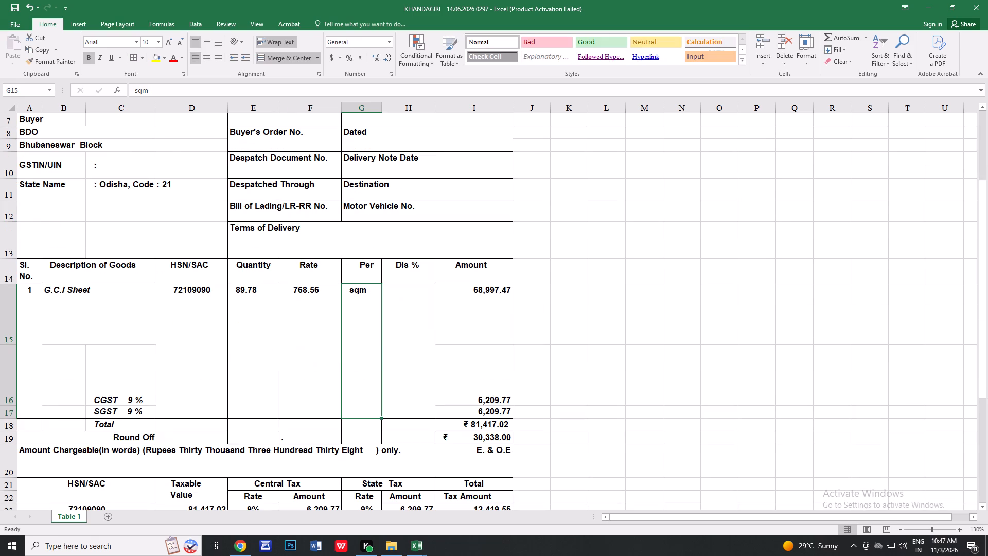
{"action": "left_click", "coordinate": [483, 294]}
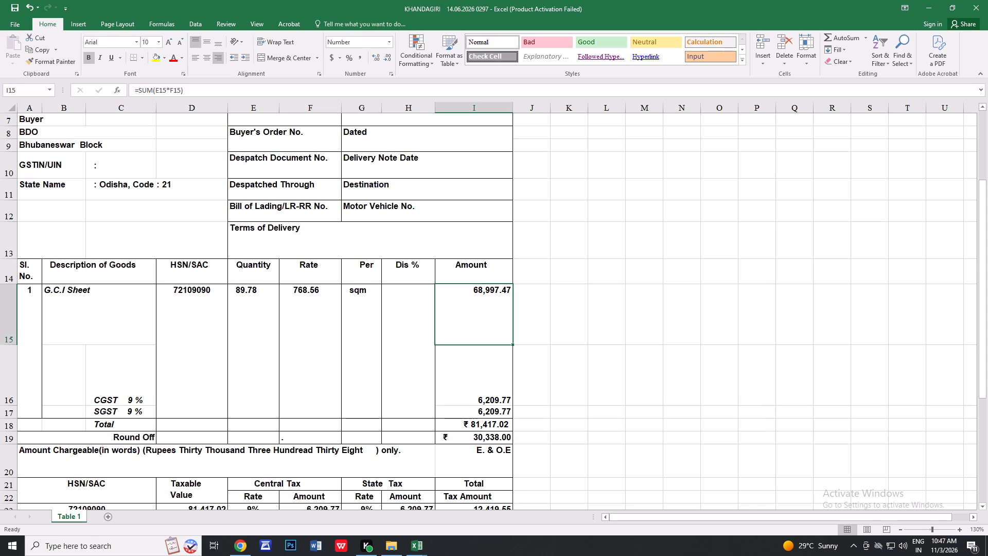
{"action": "key", "text": "equal"}
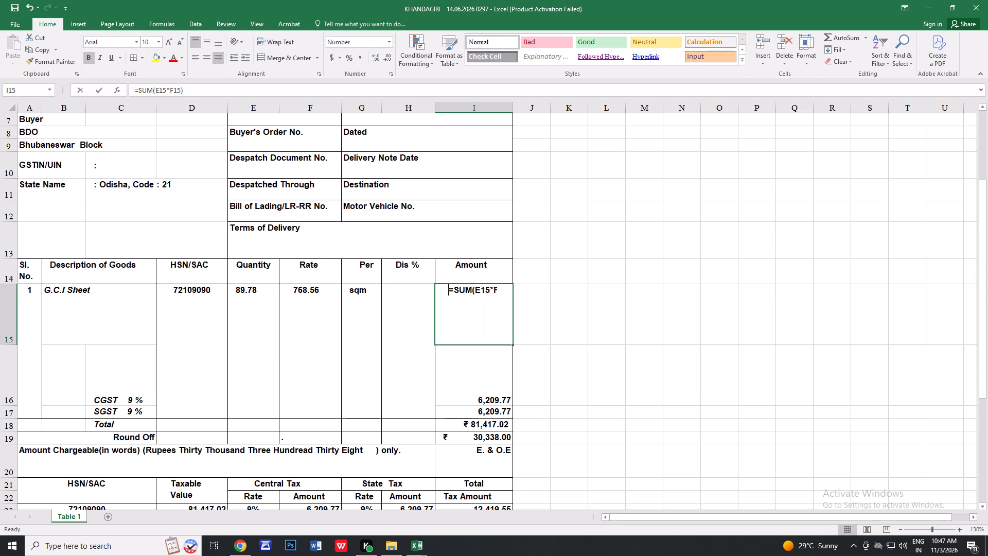
{"action": "left_click", "coordinate": [261, 297]}
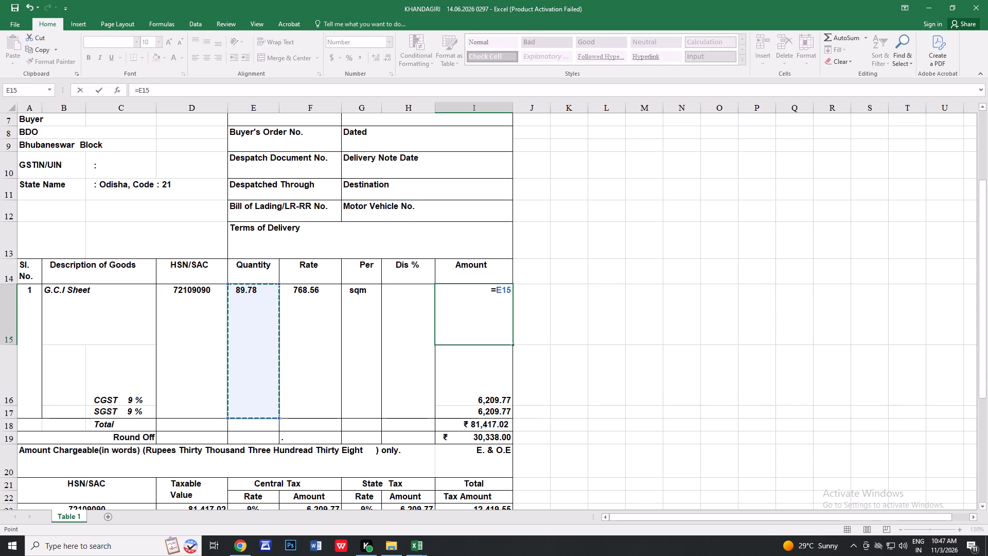
{"action": "key", "text": "shift+asterisk"}
{"action": "left_click", "coordinate": [309, 308]}
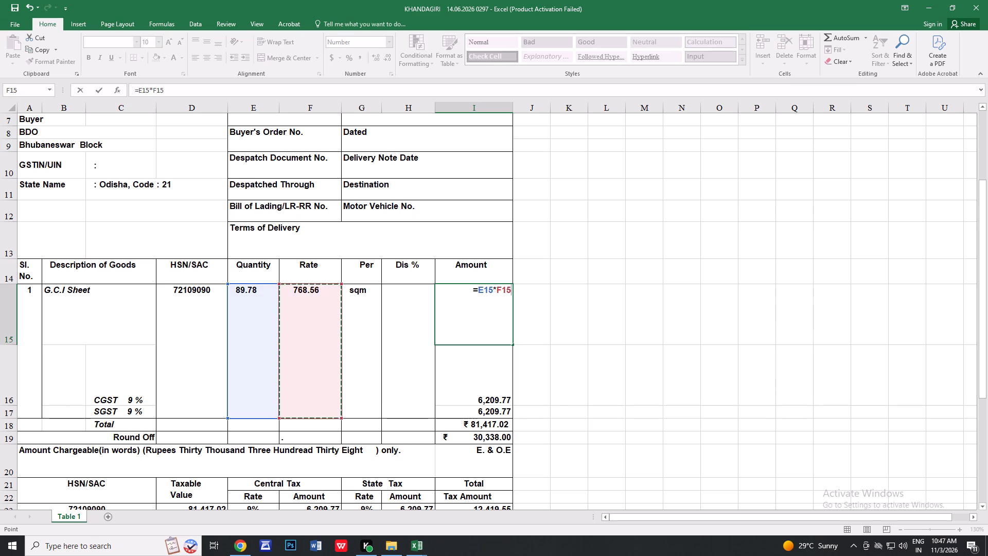
{"action": "key", "text": "Return"}
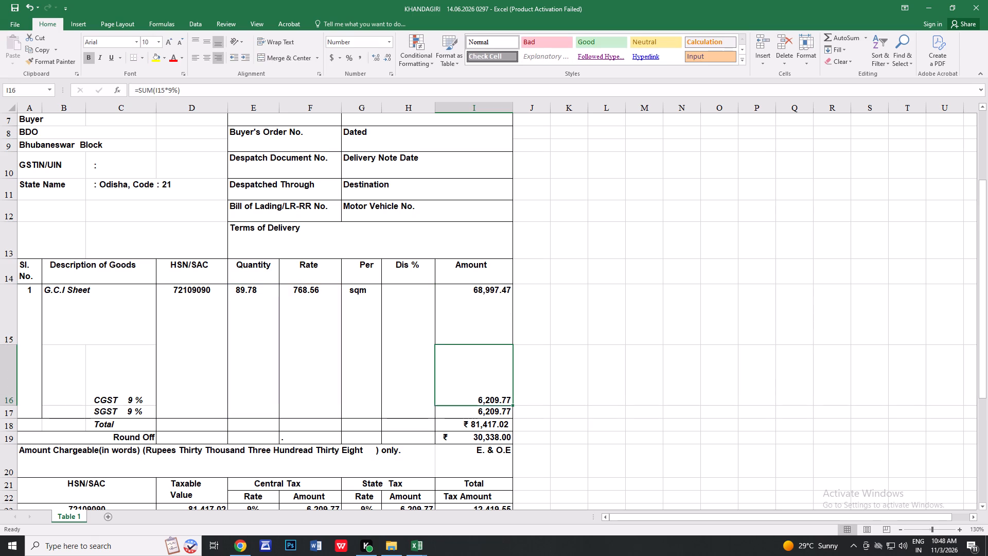
Set the Round Off amount in I19 to 81417.
{"action": "scroll", "coordinate": [652, 336], "scroll_direction": "down", "scroll_amount": 1}
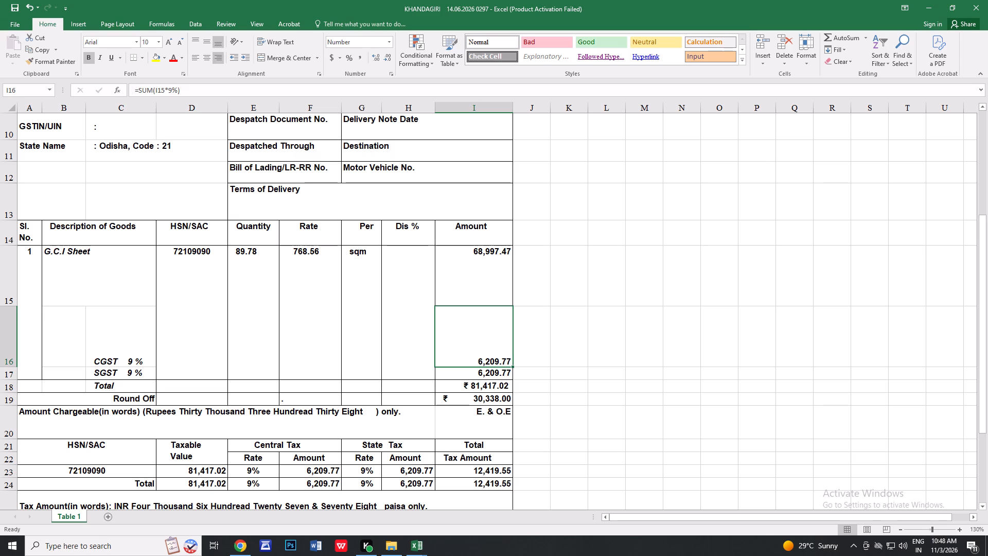
{"action": "left_click", "coordinate": [483, 399]}
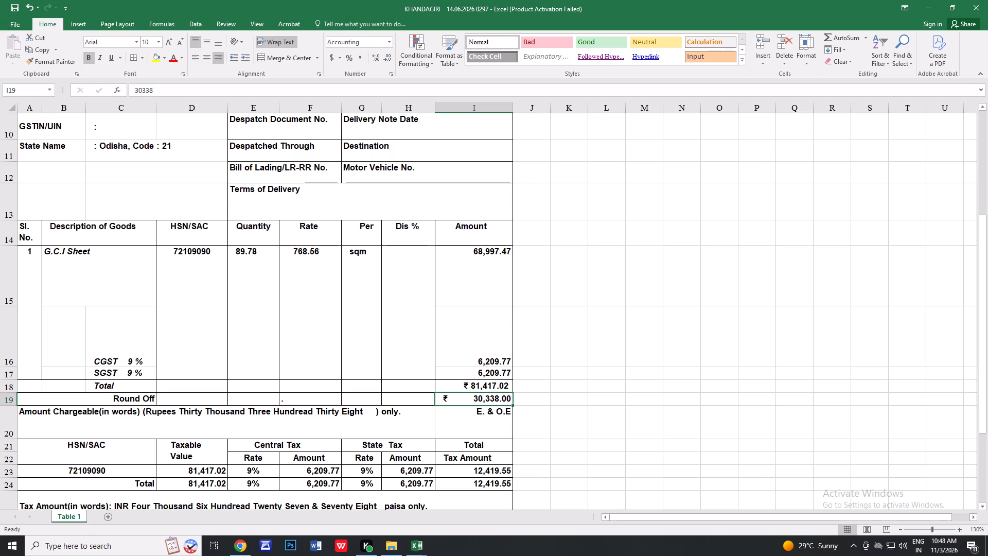
{"action": "key", "text": "8"}
{"action": "key", "text": "1"}
{"action": "type", "text": "41"}
{"action": "key", "text": "7"}
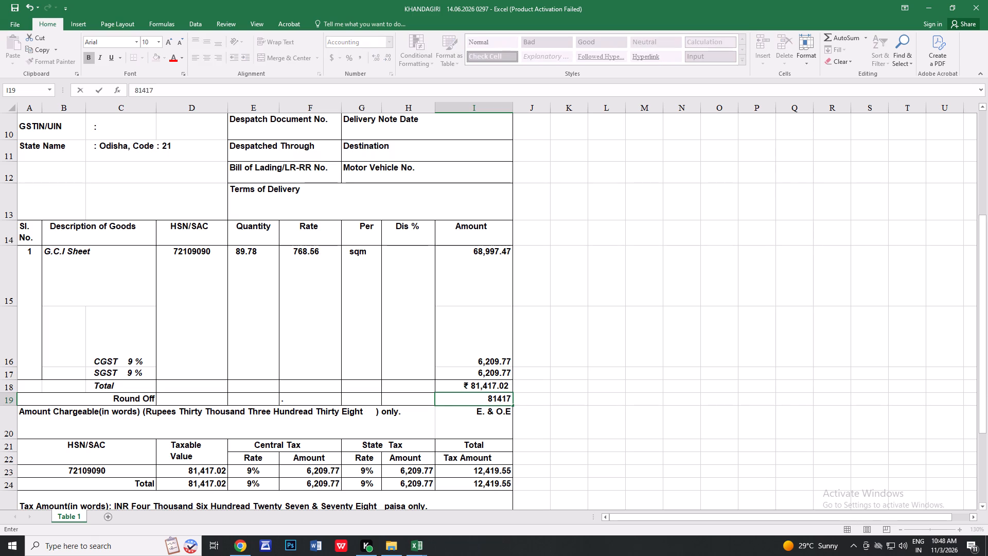
{"action": "left_click", "coordinate": [645, 337]}
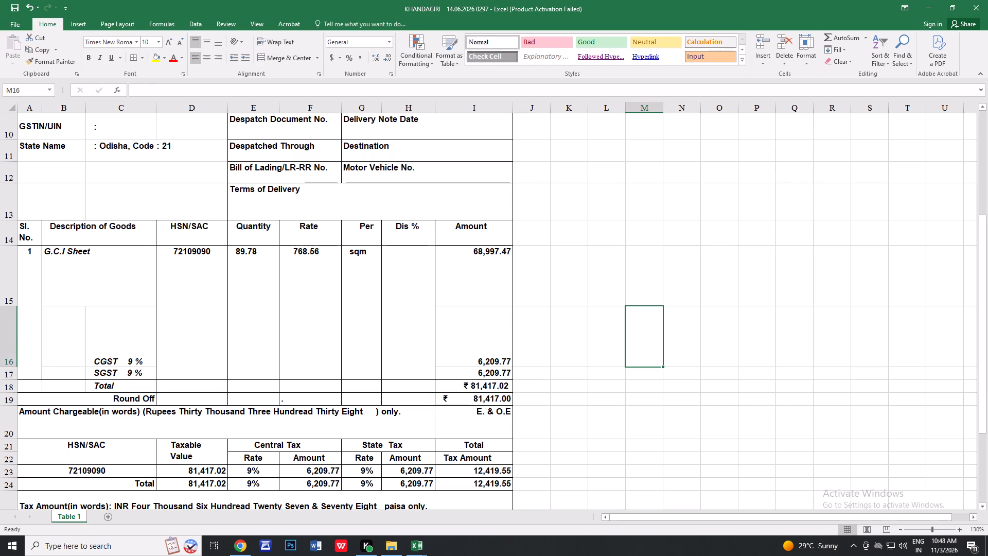
In the Amount Chargeable (in words) line, change the thousands figure to "Eighty One".
{"action": "double_click", "coordinate": [203, 414]}
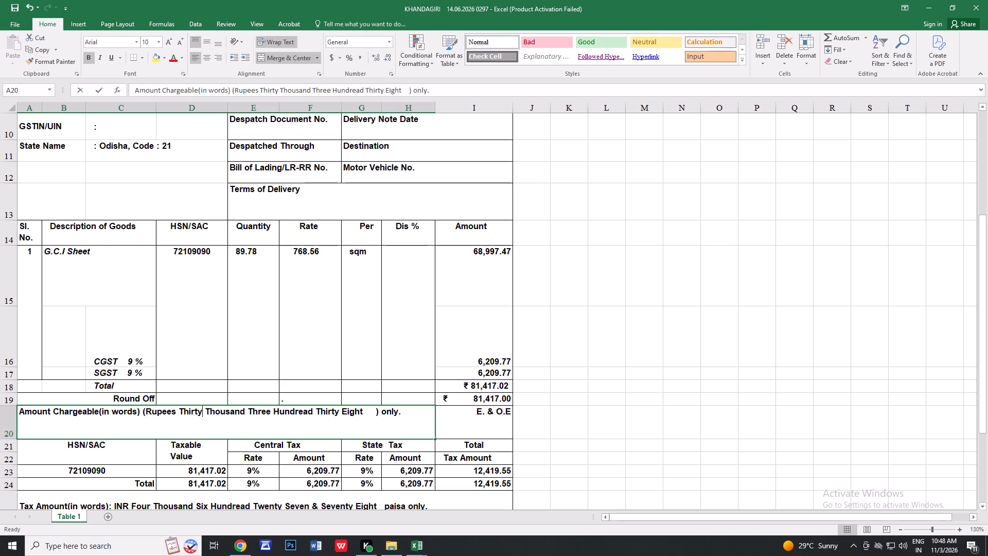
{"action": "key", "text": "BackSpace"}
{"action": "key", "text": "BackSpace"}
{"action": "key", "text": "BackSpace"}
{"action": "key", "text": "BackSpace"}
{"action": "key", "text": "BackSpace"}
{"action": "key", "text": "BackSpace"}
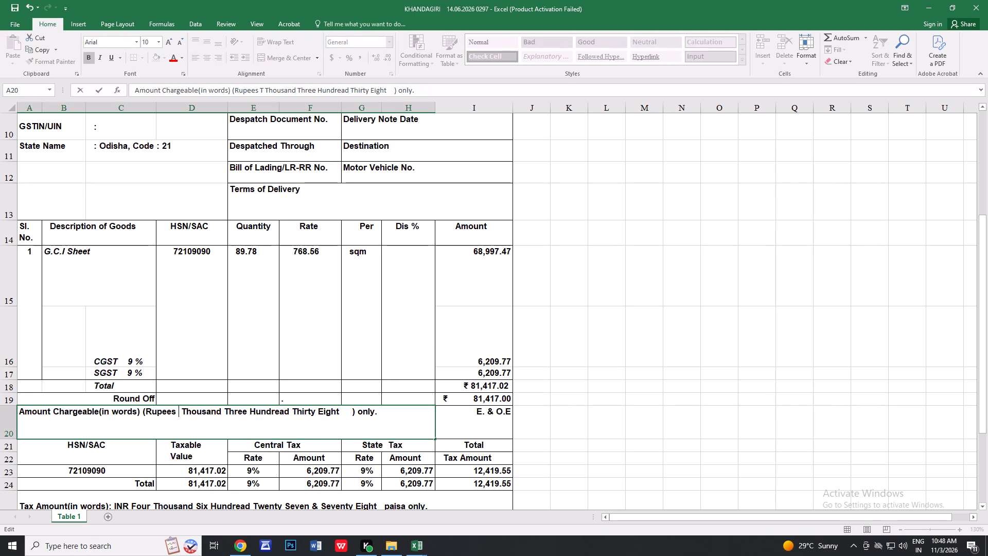
{"action": "key", "text": "e"}
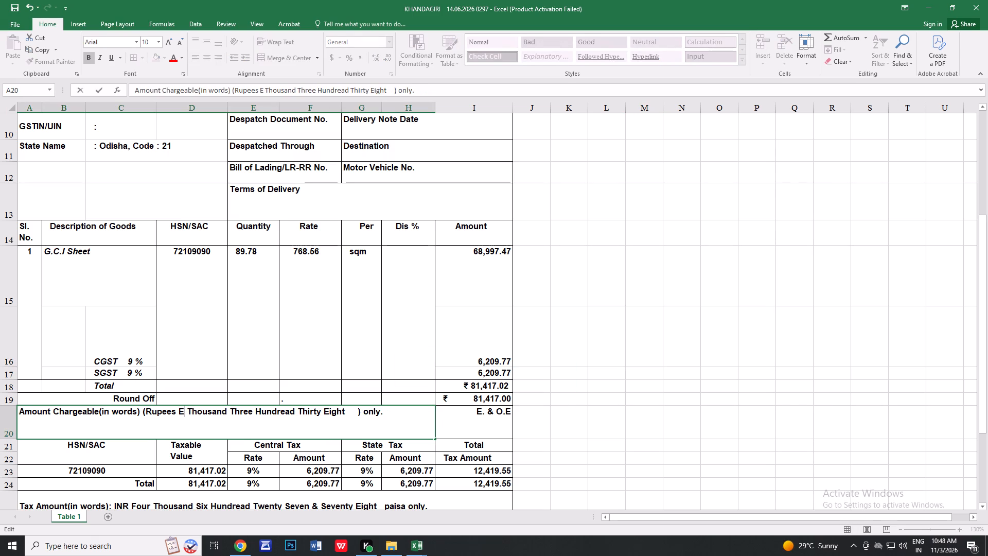
{"action": "key", "text": "i"}
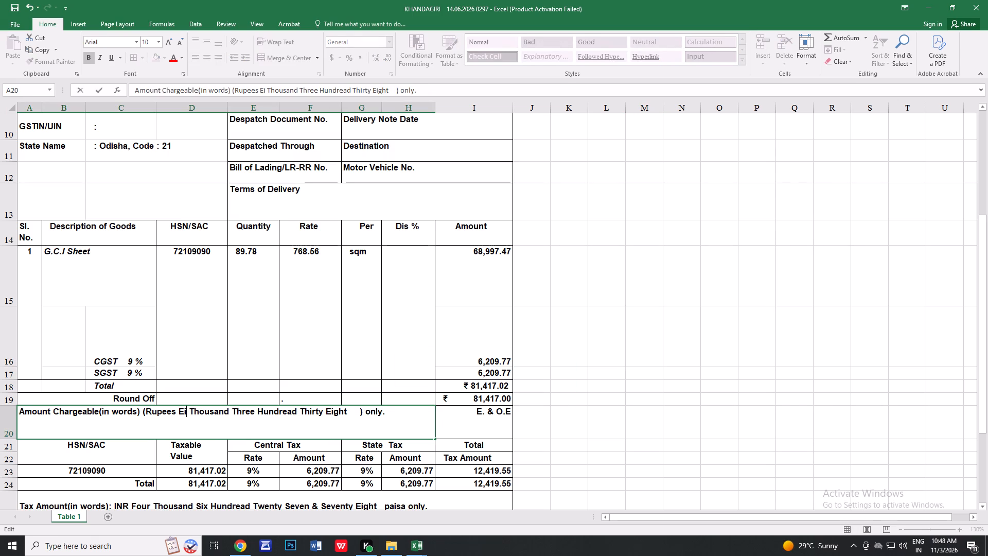
{"action": "type", "text": "ghty"}
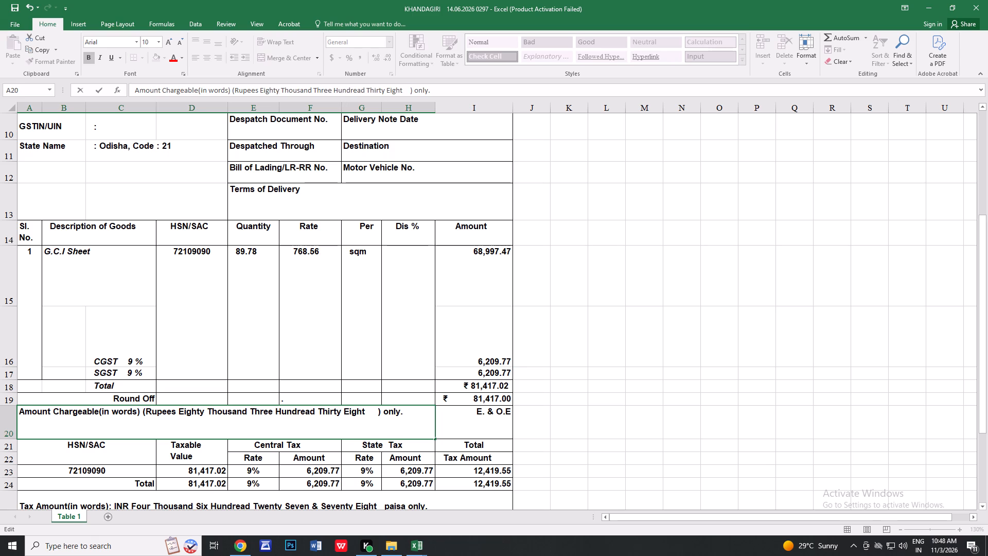
{"action": "key", "text": "space"}
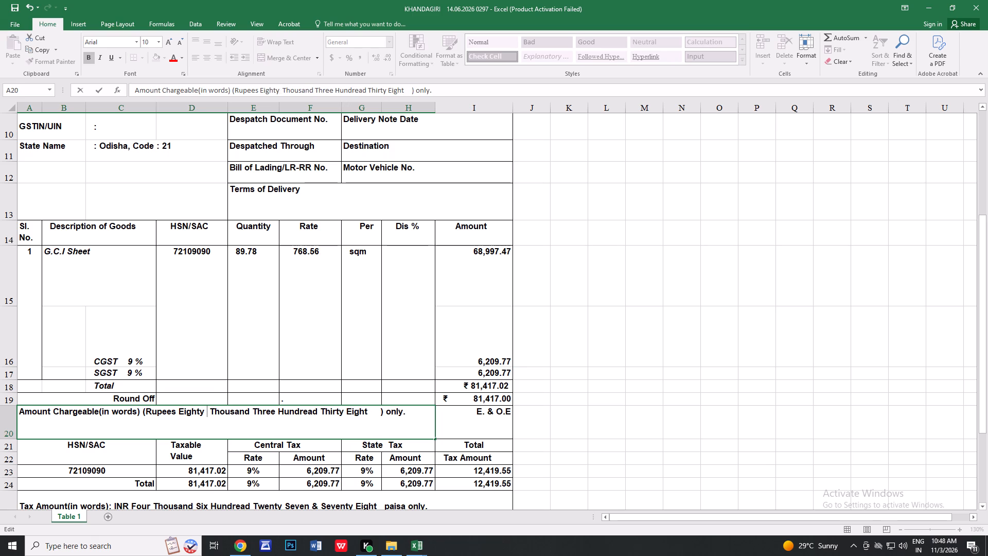
{"action": "key", "text": "o"}
{"action": "type", "text": "ne"}
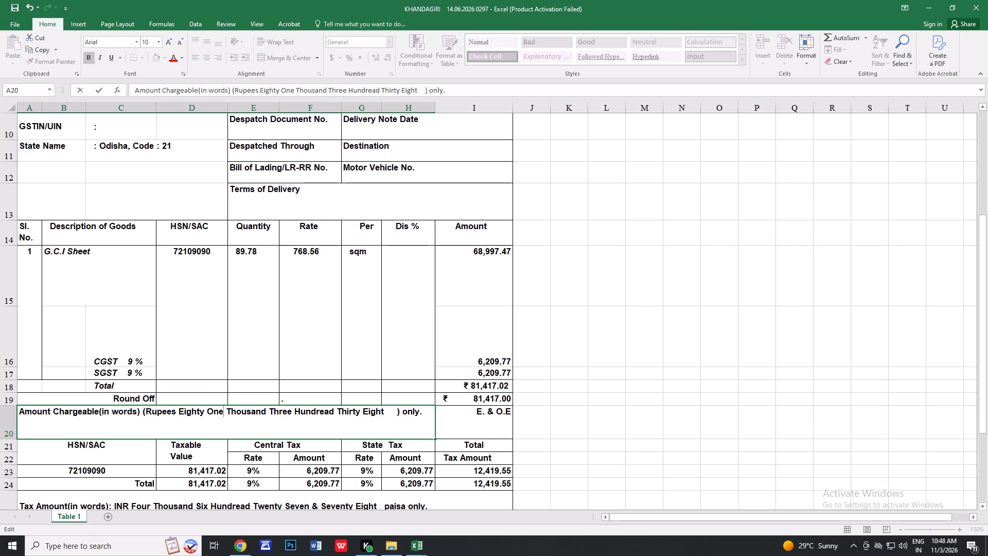
Change the hundreds wording in the Amount Chargeable line to "Four Hundred", correcting the spelling of Hundred.
{"action": "key", "text": "Right"}
{"action": "key", "text": "Right"}
{"action": "key", "text": "Right"}
{"action": "key", "text": "Right"}
{"action": "key", "text": "Right"}
{"action": "key", "text": "Right"}
{"action": "key", "text": "Right"}
{"action": "key", "text": "Right"}
{"action": "key", "text": "Right"}
{"action": "key", "text": "Right"}
{"action": "key", "text": "Right"}
{"action": "key", "text": "Right"}
{"action": "key", "text": "Right"}
{"action": "key", "text": "Right"}
{"action": "key", "text": "Right"}
{"action": "key", "text": "BackSpace"}
{"action": "key", "text": "BackSpace"}
{"action": "key", "text": "BackSpace"}
{"action": "key", "text": "BackSpace"}
{"action": "key", "text": "BackSpace"}
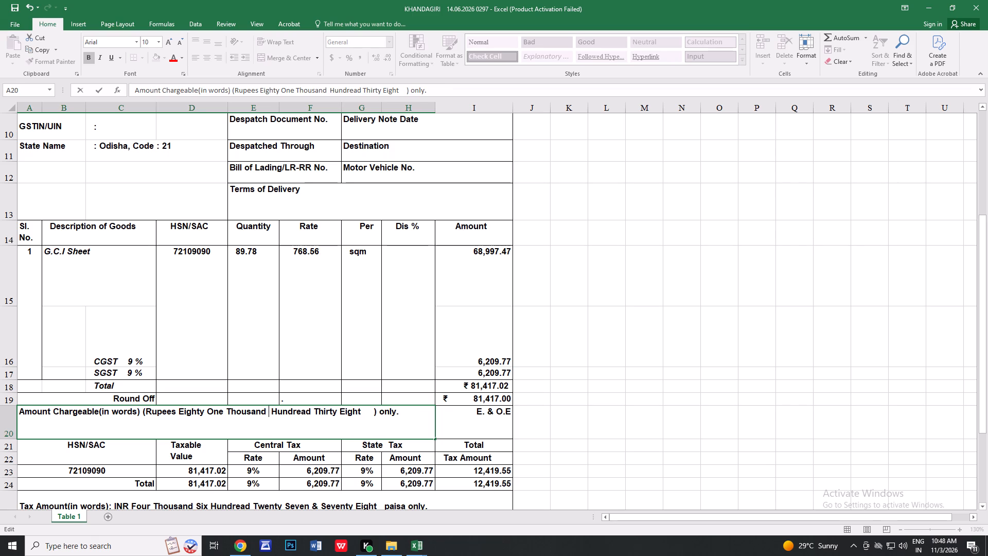
{"action": "key", "text": "f"}
{"action": "type", "text": "our"}
{"action": "key", "text": "Right"}
{"action": "key", "text": "Right"}
{"action": "key", "text": "Right"}
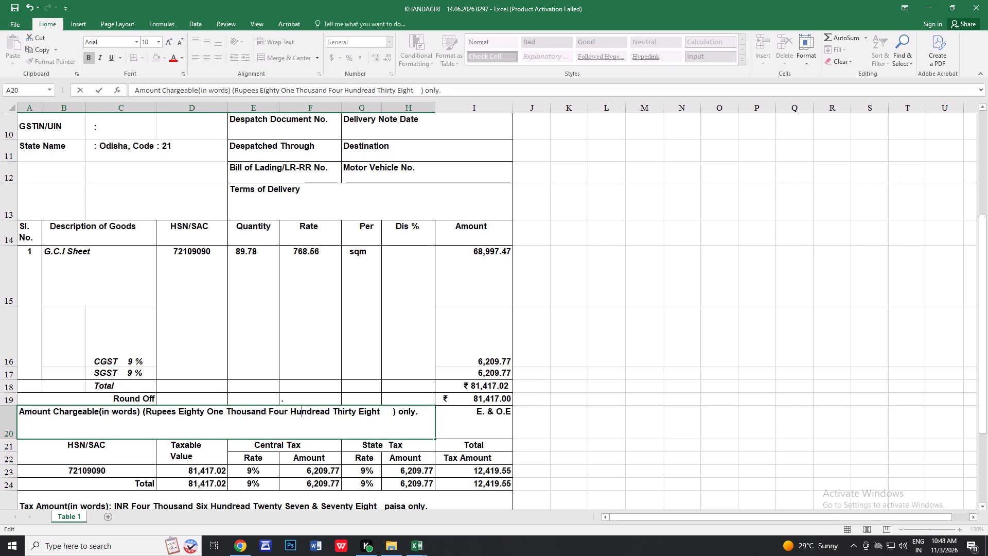
{"action": "key", "text": "Right"}
{"action": "key", "text": "Right"}
{"action": "key", "text": "Right"}
{"action": "key", "text": "Right"}
{"action": "key", "text": "Right"}
{"action": "key", "text": "BackSpace"}
Replace the wording after "Four Hundred" in the Amount Chargeable line with "Seventeen".
{"action": "key", "text": "Right"}
{"action": "key", "text": "Right"}
{"action": "key", "text": "Right"}
{"action": "key", "text": "Right"}
{"action": "key", "text": "Right"}
{"action": "key", "text": "Right"}
{"action": "key", "text": "Right"}
{"action": "key", "text": "Right"}
{"action": "key", "text": "Right"}
{"action": "key", "text": "Right"}
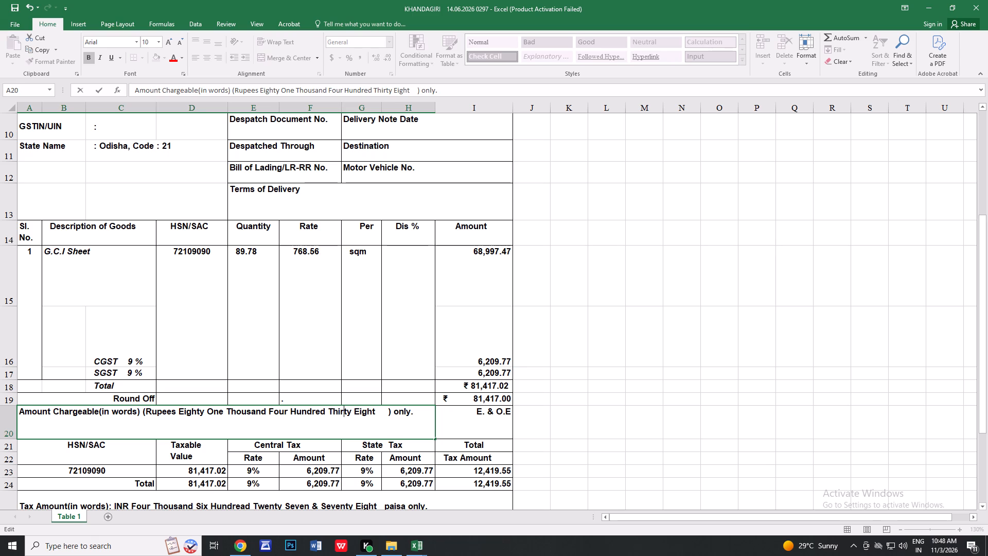
{"action": "key", "text": "Right"}
{"action": "key", "text": "Right"}
{"action": "key", "text": "Right"}
{"action": "key", "text": "Right"}
{"action": "key", "text": "BackSpace"}
{"action": "key", "text": "BackSpace"}
{"action": "key", "text": "BackSpace"}
{"action": "key", "text": "BackSpace"}
{"action": "key", "text": "BackSpace"}
{"action": "key", "text": "BackSpace"}
{"action": "key", "text": "BackSpace"}
{"action": "key", "text": "BackSpace"}
{"action": "key", "text": "BackSpace"}
{"action": "key", "text": "BackSpace"}
{"action": "key", "text": "BackSpace"}
{"action": "key", "text": "BackSpace"}
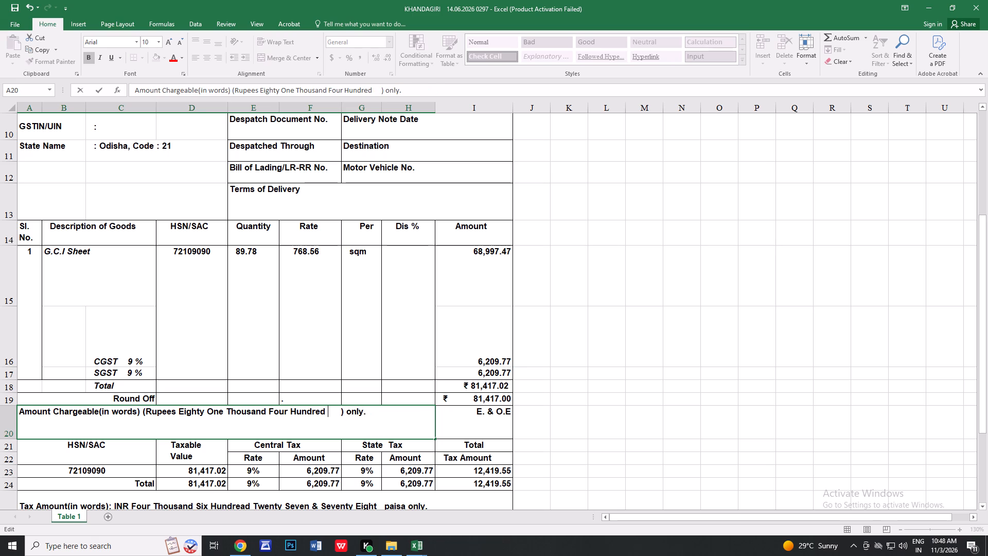
{"action": "type", "text": "eventeen"}
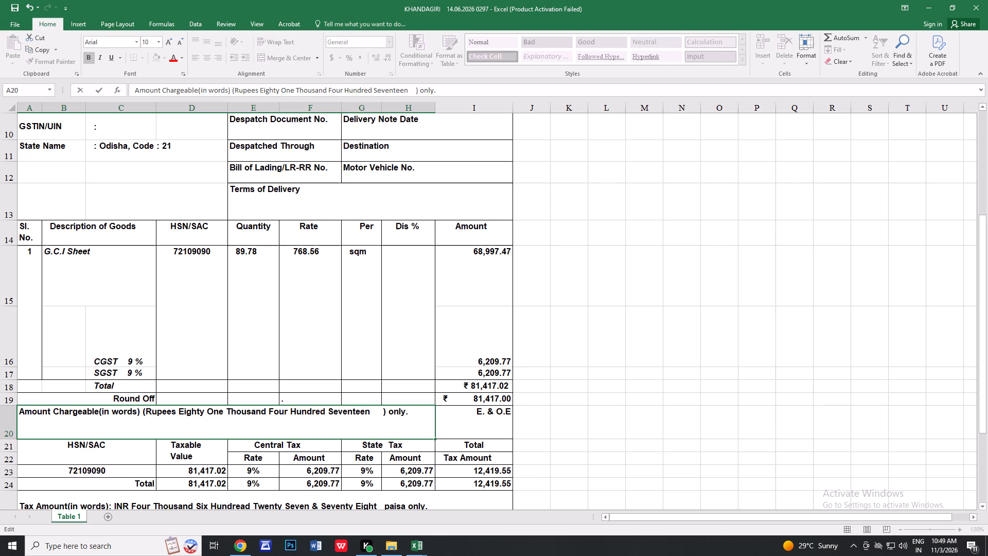
{"action": "left_click", "coordinate": [465, 432]}
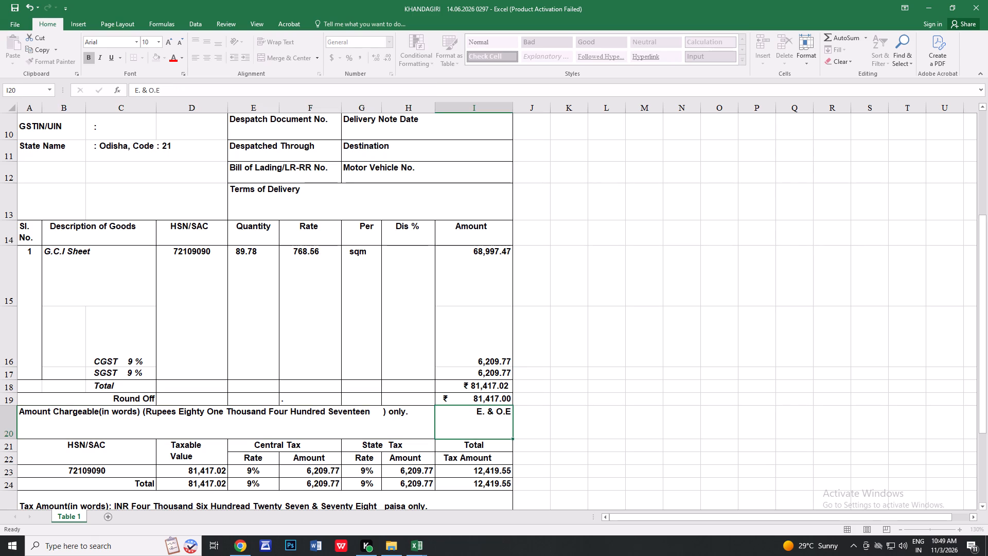
In the Tax Amount (in words) line, change the thousands figure to "Twelve".
{"action": "scroll", "coordinate": [288, 419], "scroll_direction": "down", "scroll_amount": 1}
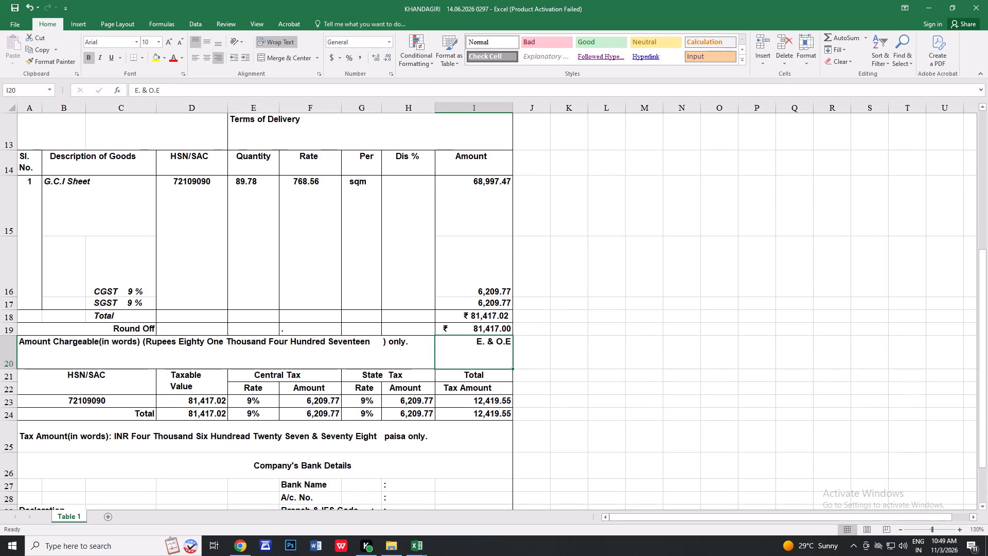
{"action": "double_click", "coordinate": [150, 441]}
{"action": "key", "text": "BackSpace"}
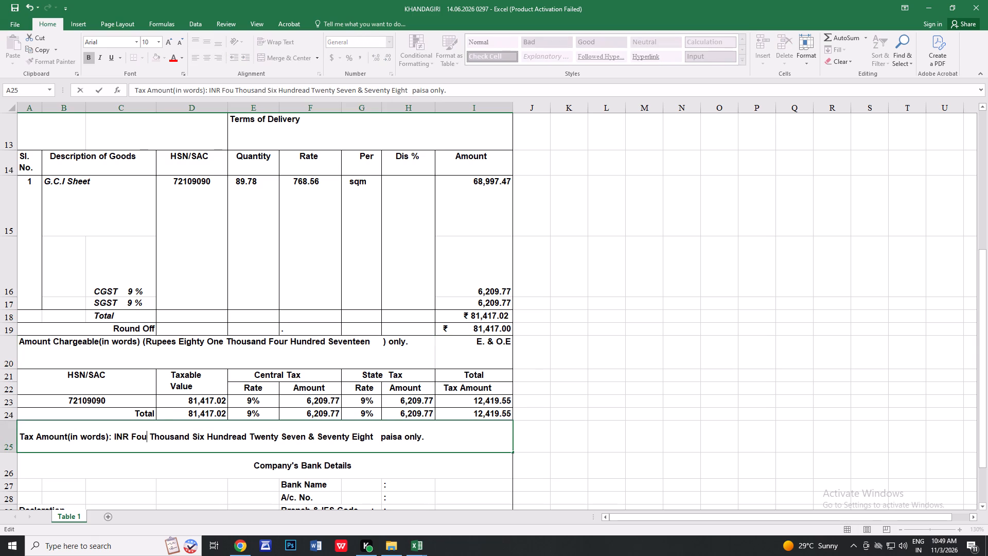
{"action": "key", "text": "BackSpace"}
{"action": "key", "text": "BackSpace"}
{"action": "key", "text": "BackSpace"}
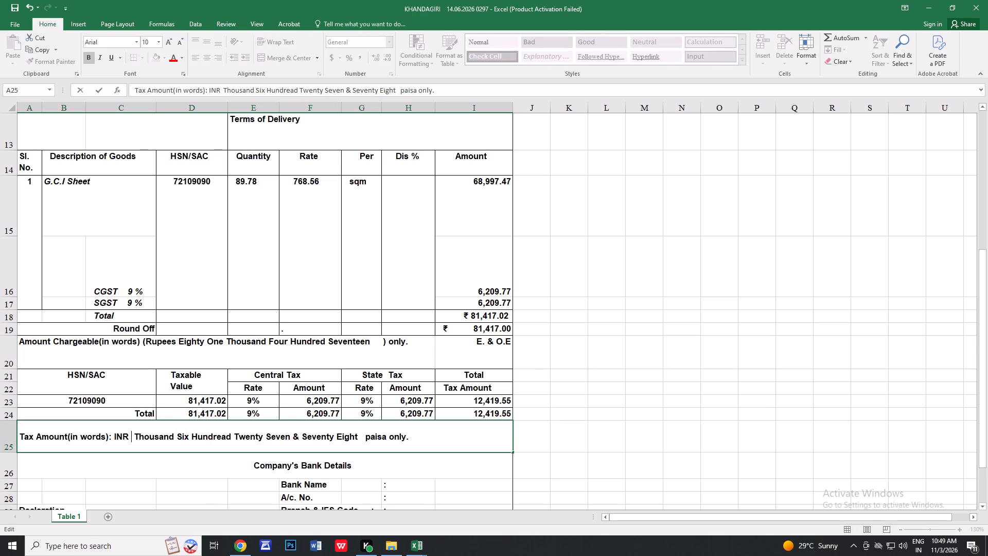
{"action": "key", "text": "t"}
{"action": "type", "text": "welvw"}
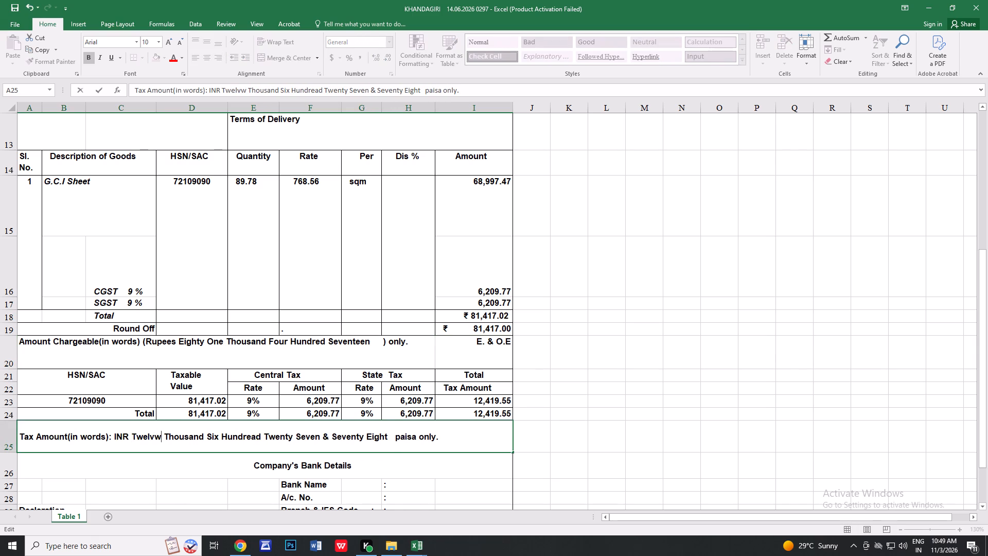
{"action": "key", "text": "BackSpace"}
{"action": "key", "text": "e"}
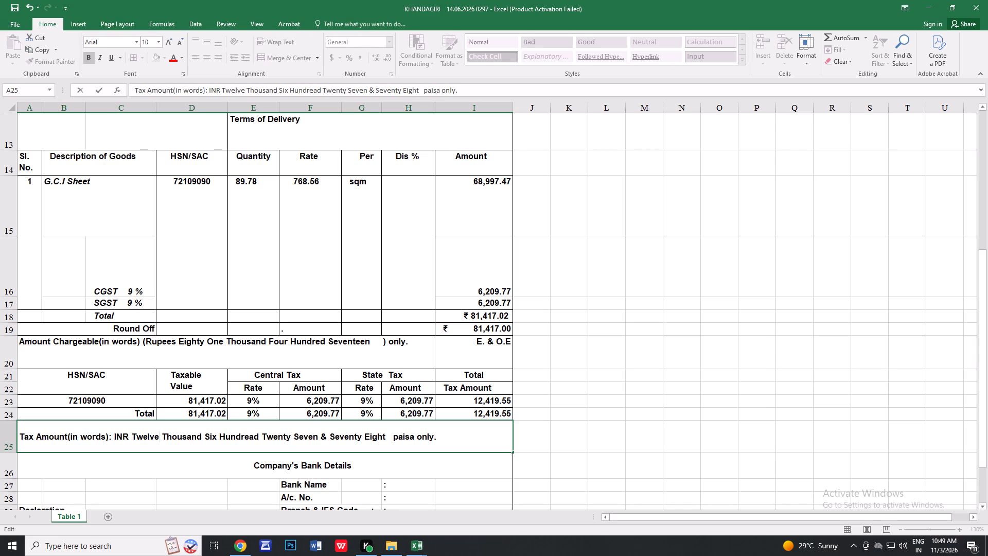
Change the hundreds wording in the Tax Amount line to "Four Hundred", correcting the spelling of Hundred.
{"action": "key", "text": "Right"}
{"action": "key", "text": "Right"}
{"action": "key", "text": "Right"}
{"action": "key", "text": "Right"}
{"action": "key", "text": "Right"}
{"action": "key", "text": "Right"}
{"action": "key", "text": "Right"}
{"action": "key", "text": "Right"}
{"action": "key", "text": "Right"}
{"action": "key", "text": "Right"}
{"action": "key", "text": "Right"}
{"action": "key", "text": "Right"}
{"action": "key", "text": "Right"}
{"action": "key", "text": "BackSpace"}
{"action": "key", "text": "BackSpace"}
{"action": "key", "text": "BackSpace"}
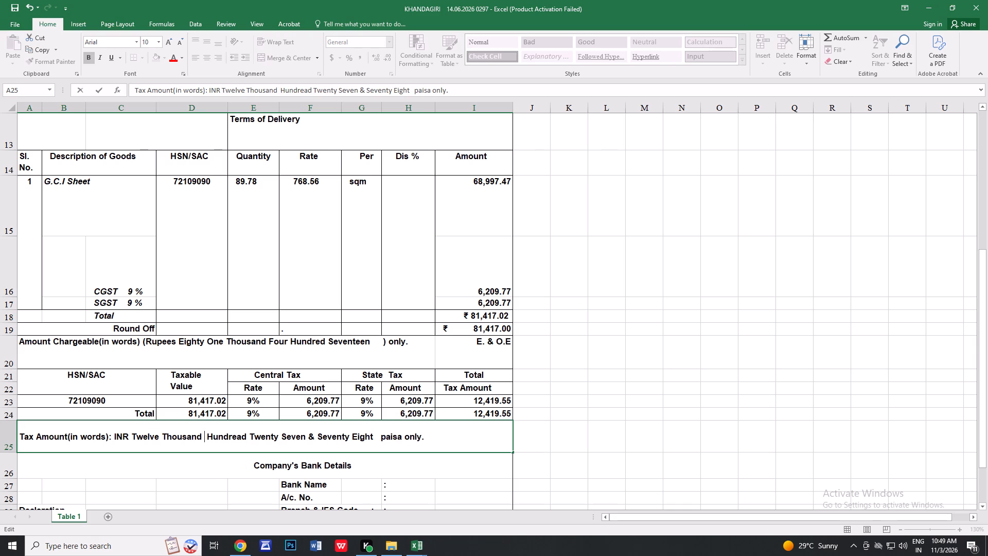
{"action": "key", "text": "f"}
{"action": "type", "text": "our"}
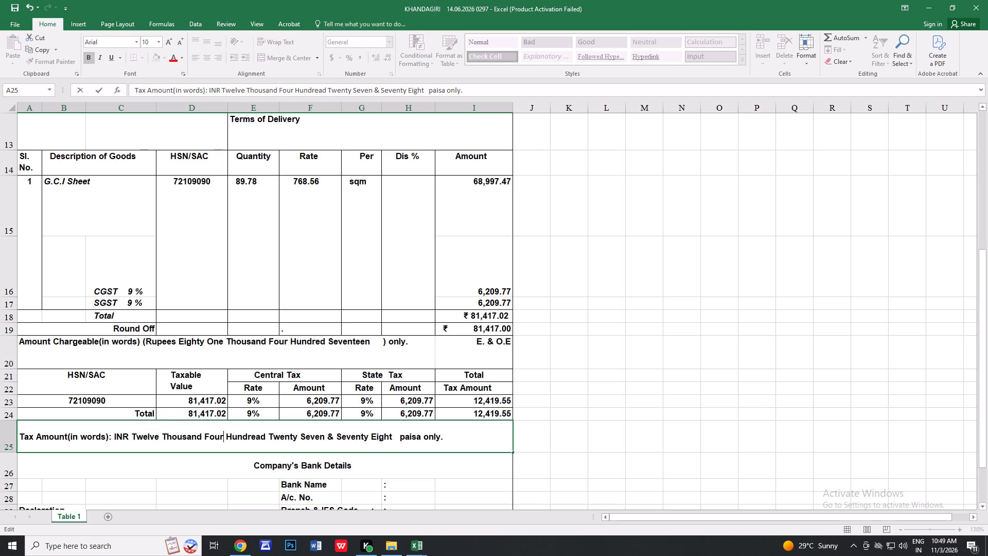
{"action": "key", "text": "Right"}
{"action": "key", "text": "Right"}
{"action": "key", "text": "Right"}
{"action": "key", "text": "Right"}
{"action": "key", "text": "Right"}
{"action": "key", "text": "Right"}
{"action": "key", "text": "Right"}
{"action": "key", "text": "Right"}
{"action": "key", "text": "BackSpace"}
Replace the tens and units wording before the ampersand in the Tax Amount line with "Ninteen".
{"action": "key", "text": "Right"}
{"action": "key", "text": "Right"}
{"action": "key", "text": "Right"}
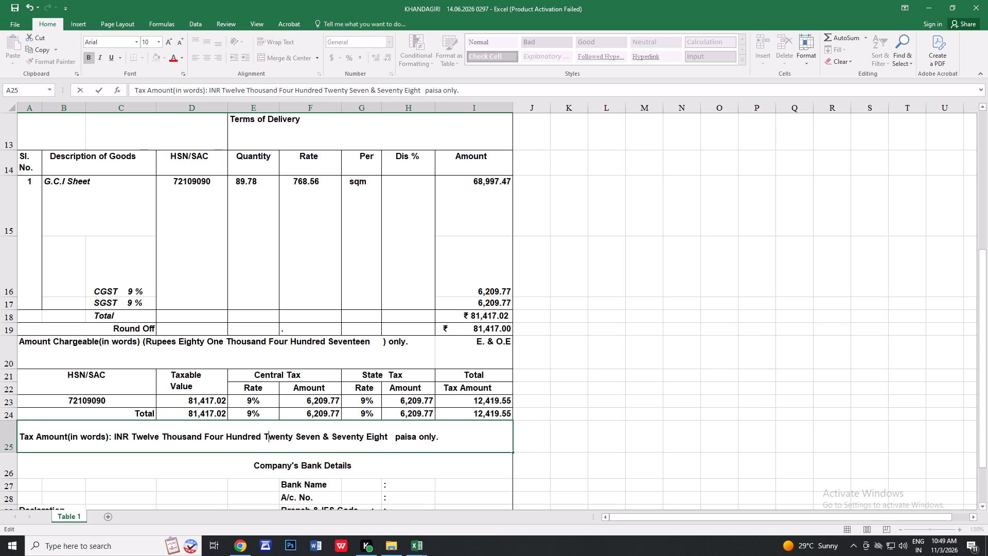
{"action": "key", "text": "Right"}
{"action": "key", "text": "Right"}
{"action": "key", "text": "Right"}
{"action": "key", "text": "Right"}
{"action": "key", "text": "Right"}
{"action": "key", "text": "Right"}
{"action": "key", "text": "Right"}
{"action": "key", "text": "Right"}
{"action": "key", "text": "Right"}
{"action": "key", "text": "Right"}
{"action": "key", "text": "Right"}
{"action": "key", "text": "BackSpace"}
{"action": "key", "text": "BackSpace"}
{"action": "key", "text": "BackSpace"}
{"action": "key", "text": "BackSpace"}
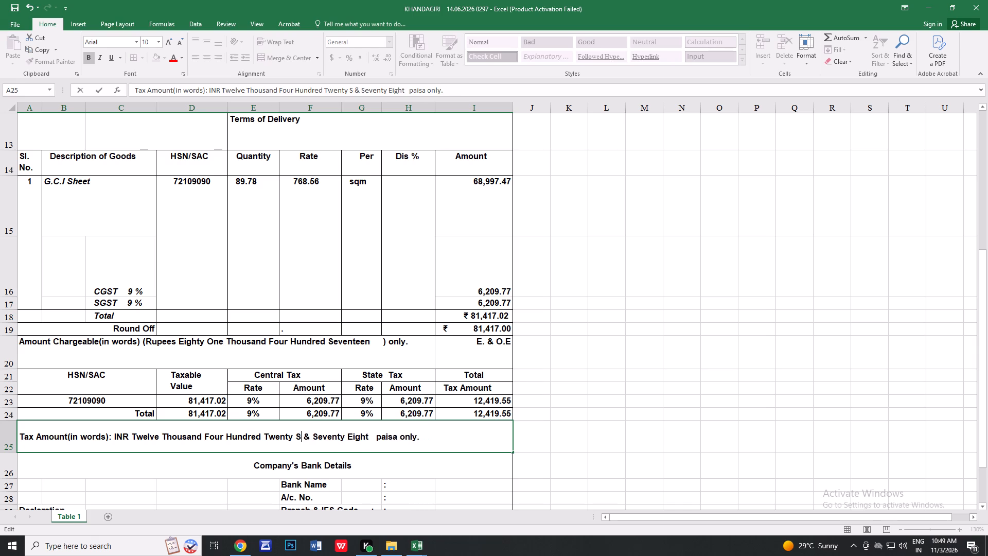
{"action": "key", "text": "BackSpace"}
{"action": "key", "text": "BackSpace"}
{"action": "key", "text": "BackSpace"}
{"action": "key", "text": "BackSpace"}
{"action": "key", "text": "BackSpace"}
{"action": "key", "text": "BackSpace"}
{"action": "key", "text": "BackSpace"}
{"action": "key", "text": "BackSpace"}
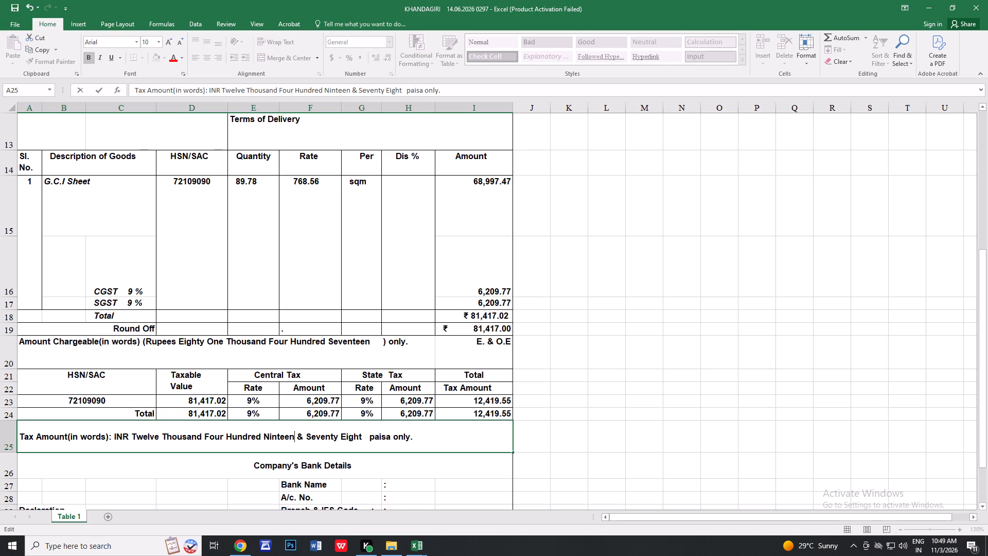
Replace the paisa figure in the Tax Amount line with "fifty five".
{"action": "left_click", "coordinate": [363, 437]}
{"action": "key", "text": "BackSpace"}
{"action": "key", "text": "BackSpace"}
{"action": "key", "text": "BackSpace"}
{"action": "key", "text": "BackSpace"}
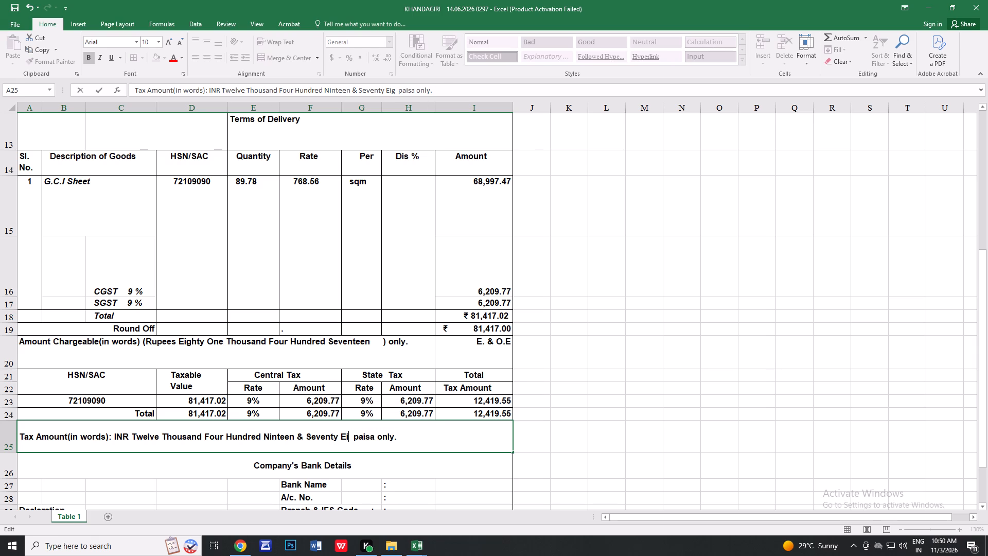
{"action": "key", "text": "BackSpace"}
{"action": "key", "text": "BackSpace"}
{"action": "key", "text": "BackSpace"}
{"action": "key", "text": "BackSpace"}
{"action": "key", "text": "BackSpace"}
{"action": "key", "text": "BackSpace"}
{"action": "key", "text": "BackSpace"}
{"action": "key", "text": "BackSpace"}
{"action": "key", "text": "BackSpace"}
{"action": "key", "text": "BackSpace"}
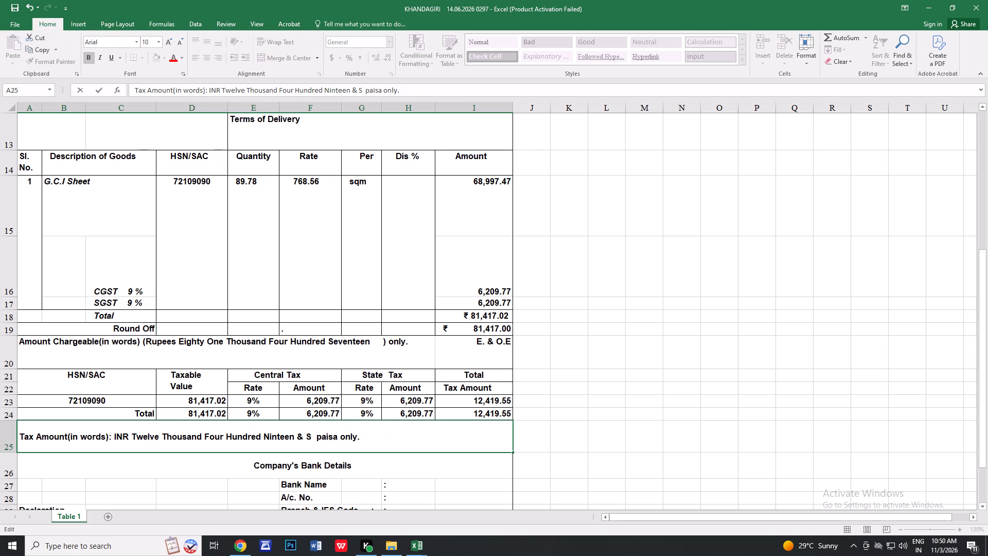
{"action": "type", "text": "fifty five"}
{"action": "left_click", "coordinate": [635, 377]}
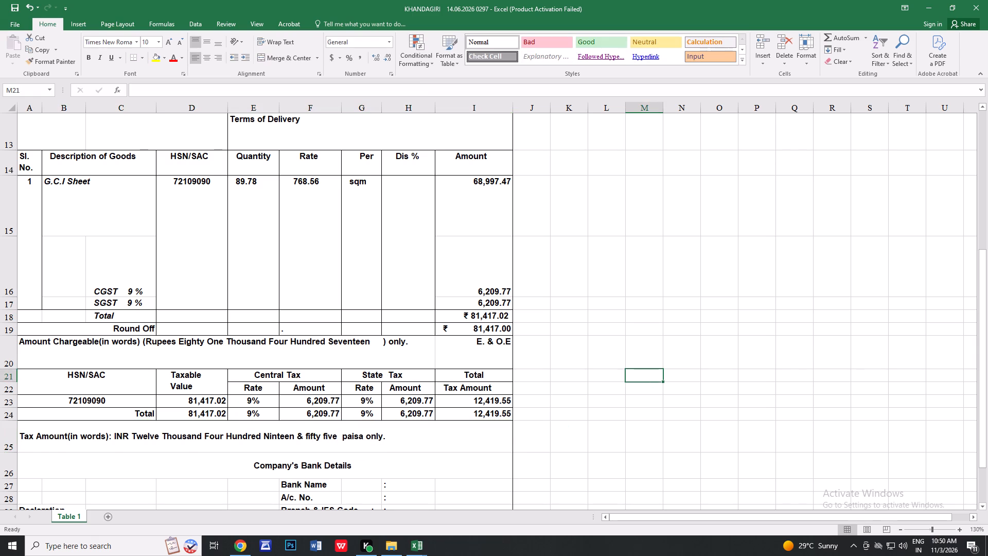
{"action": "scroll", "coordinate": [636, 377], "scroll_direction": "up", "scroll_amount": 12}
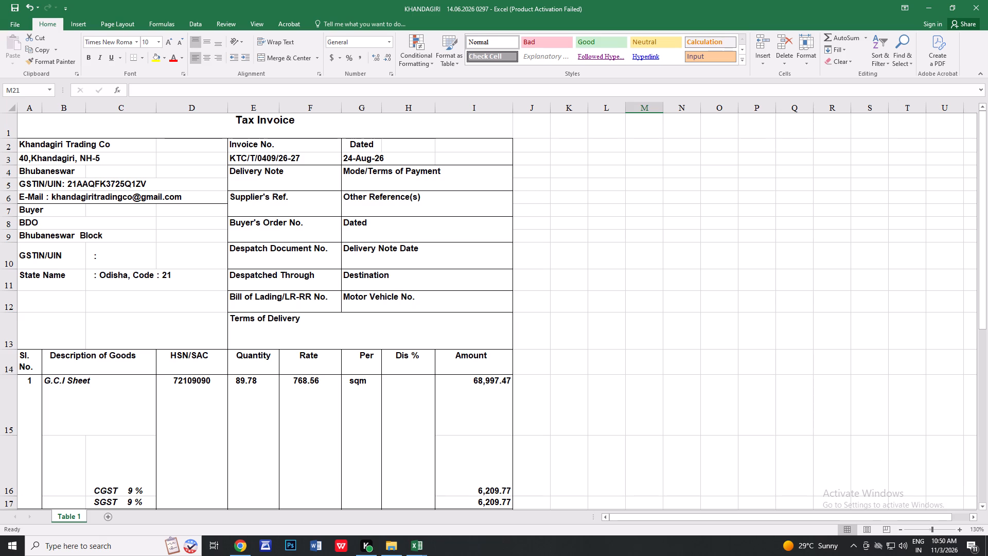
Print the updated Khandagiri Trading Co invoice on the EPSON L3250 Series, limiting the range to pages 1 to 1.
{"action": "key", "text": "ctrl+p"}
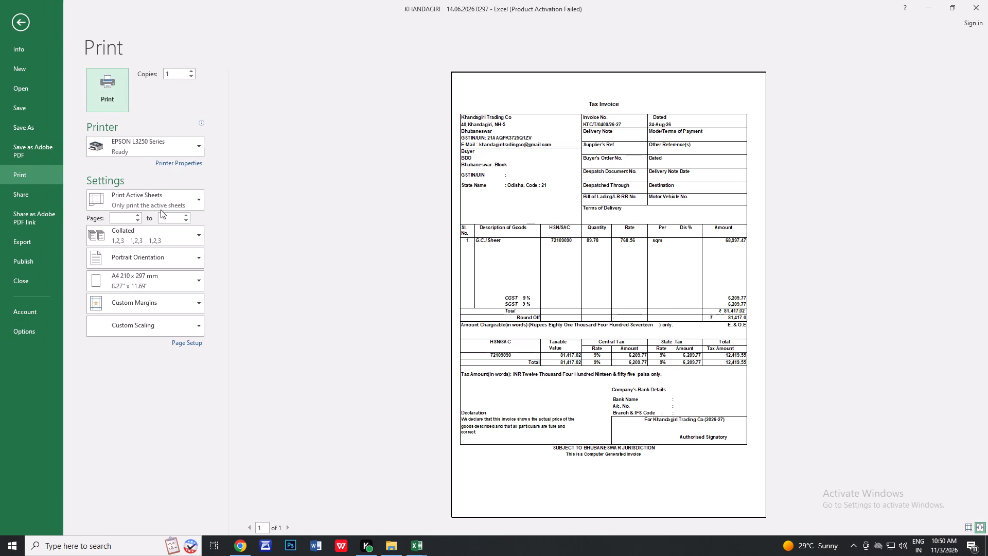
{"action": "left_click", "coordinate": [140, 213]}
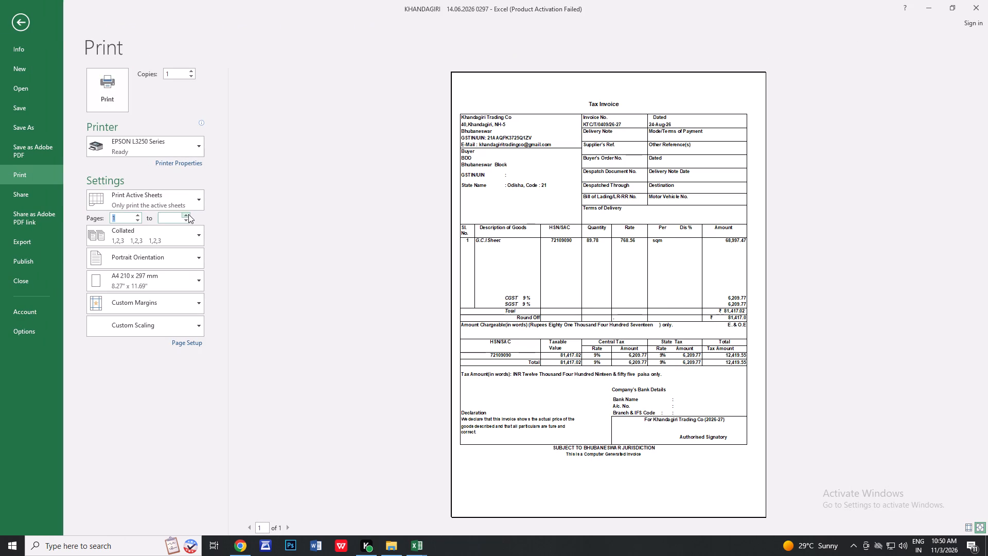
{"action": "left_click", "coordinate": [188, 214]}
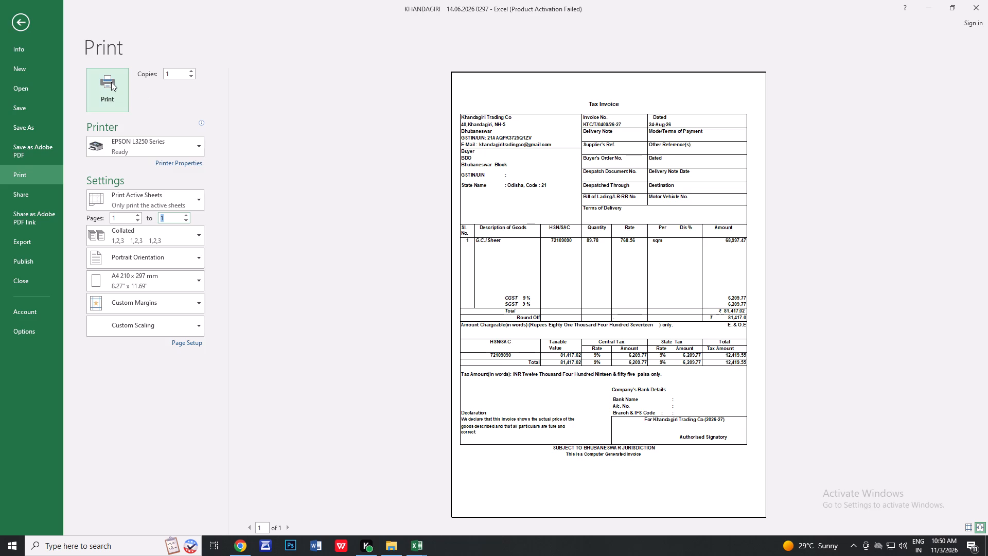
{"action": "left_click", "coordinate": [111, 82]}
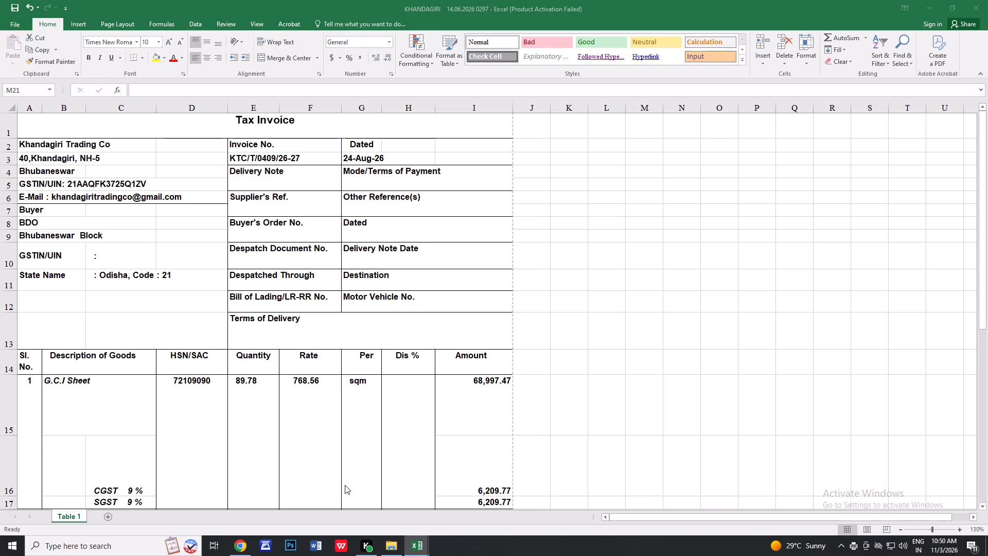
Switch to File Explorer and open the workbook "khandagiri - Copy 05.08.2026 0380" from the Bulu Bhaina folder with Excel 2016.
{"action": "left_click", "coordinate": [385, 543]}
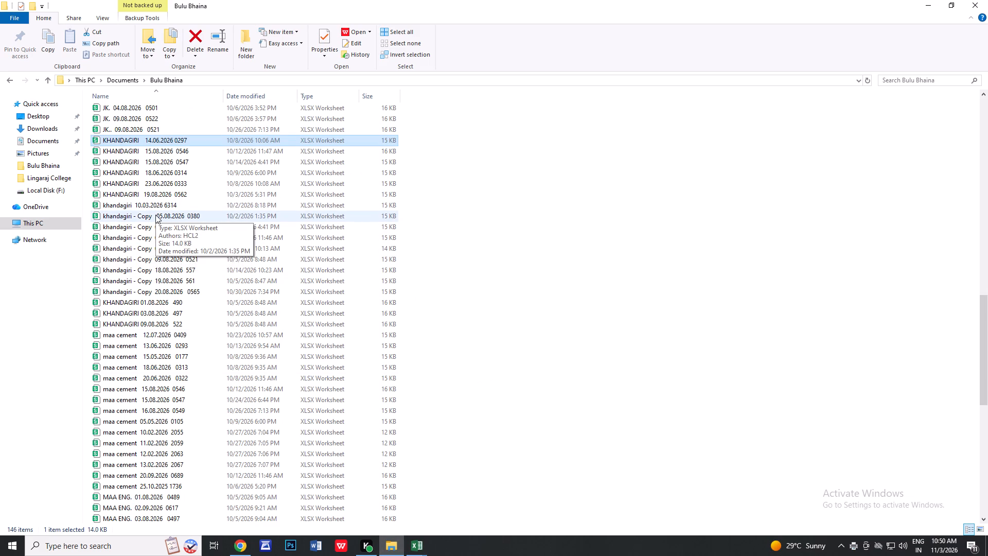
{"action": "right_click", "coordinate": [139, 217]}
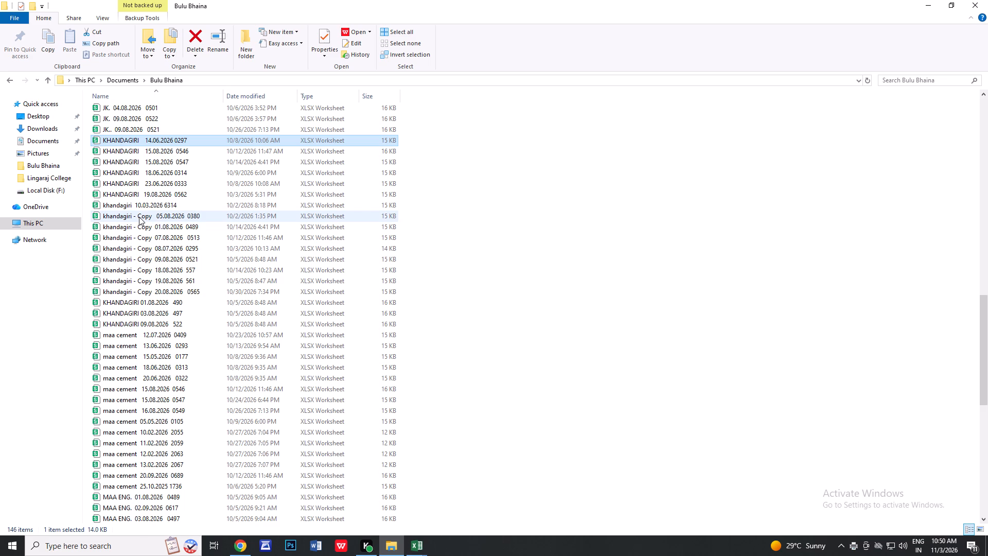
{"action": "left_click", "coordinate": [173, 332]}
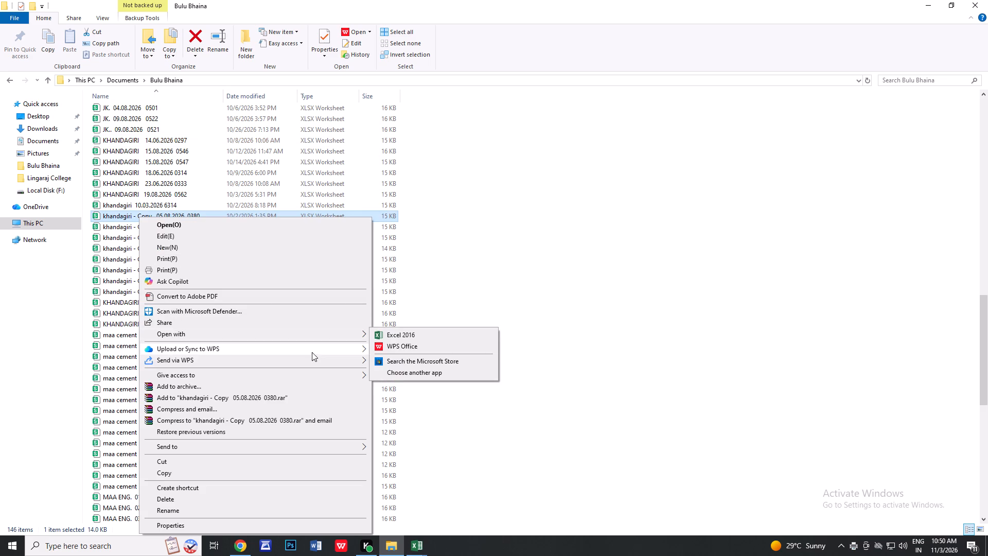
{"action": "left_click", "coordinate": [402, 333]}
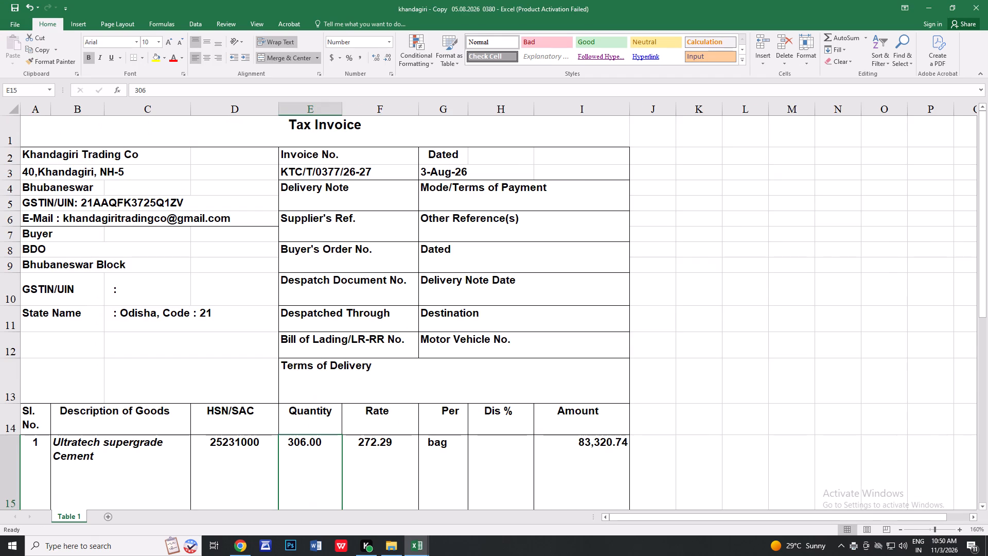
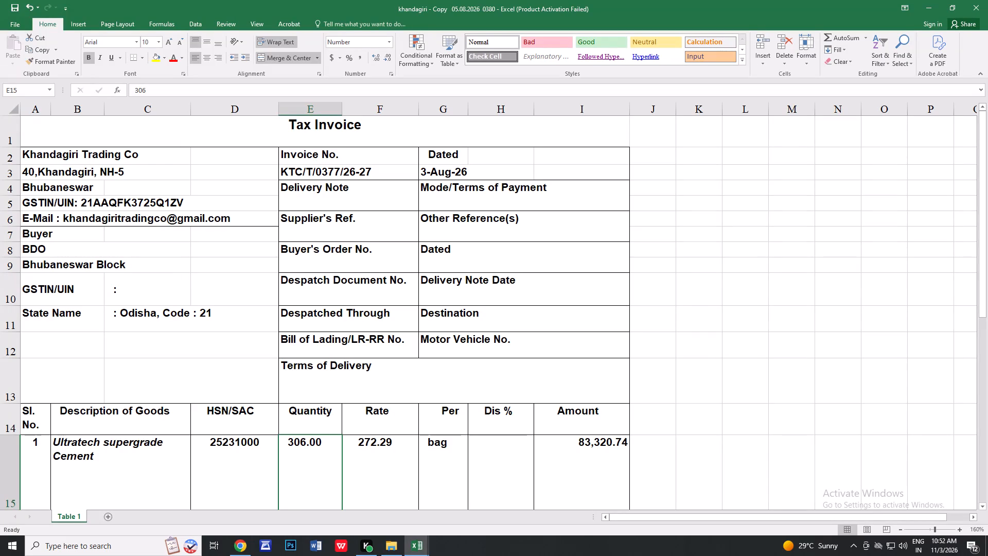
Change the invoice's Dated value to 24 August 2026.
{"action": "double_click", "coordinate": [429, 172]}
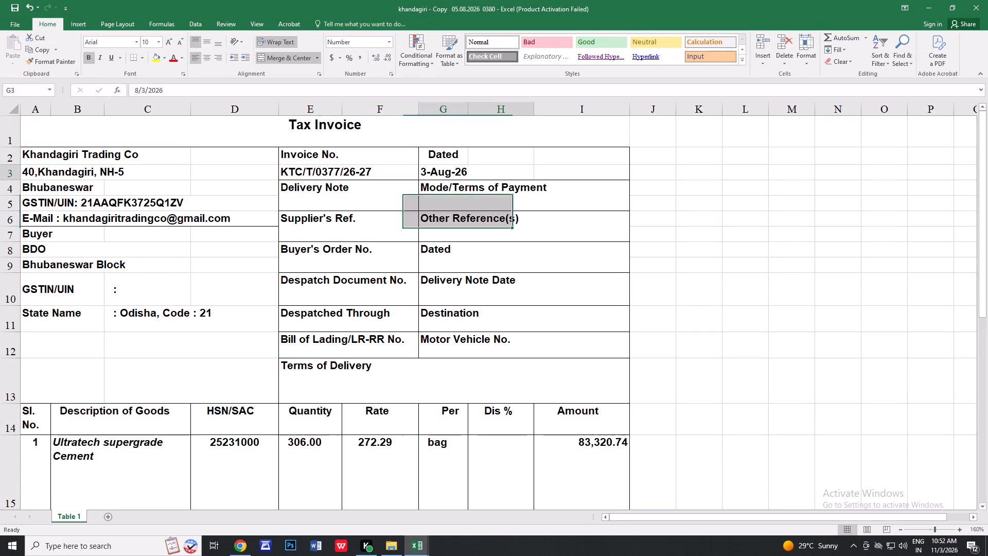
{"action": "key", "text": "Right"}
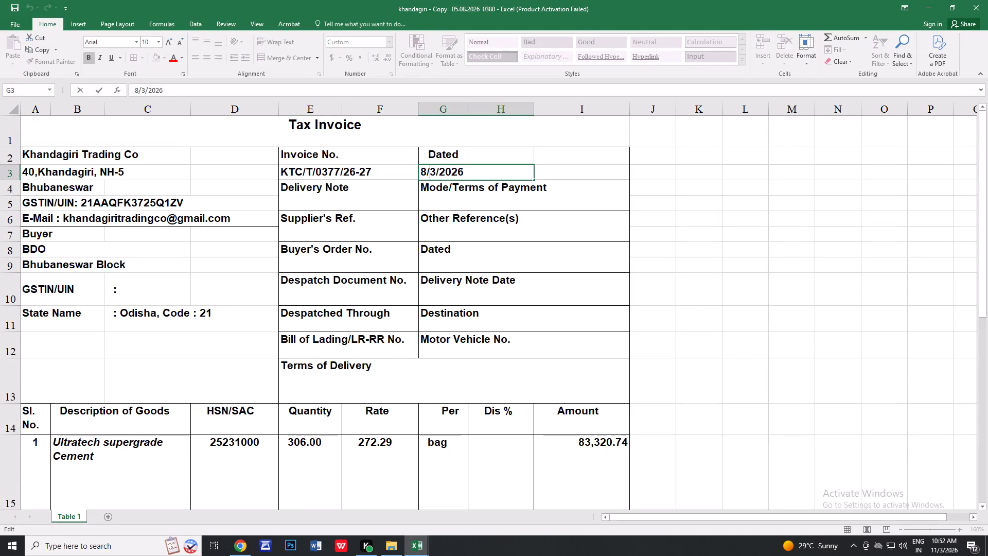
{"action": "key", "text": "BackSpace"}
{"action": "type", "text": "24"}
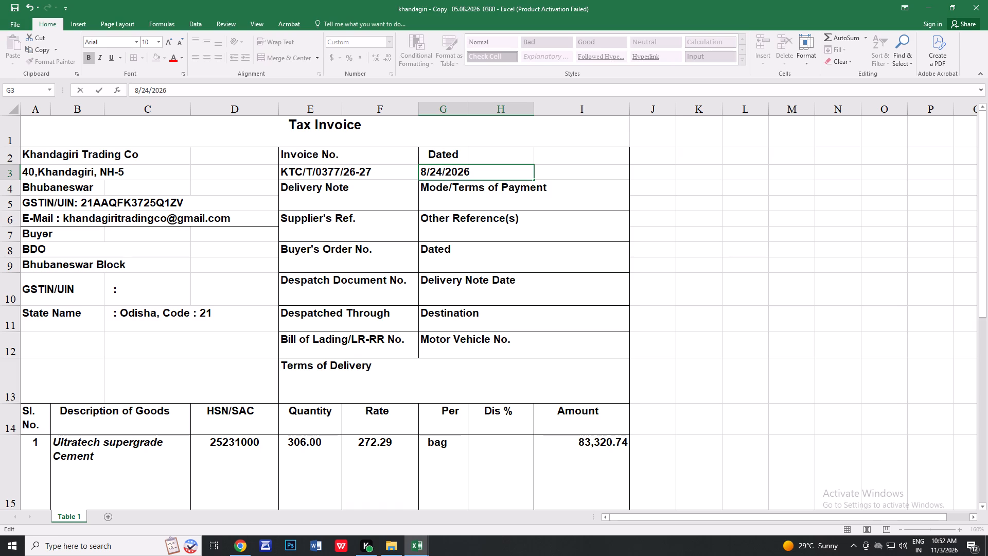
{"action": "left_click", "coordinate": [342, 174]}
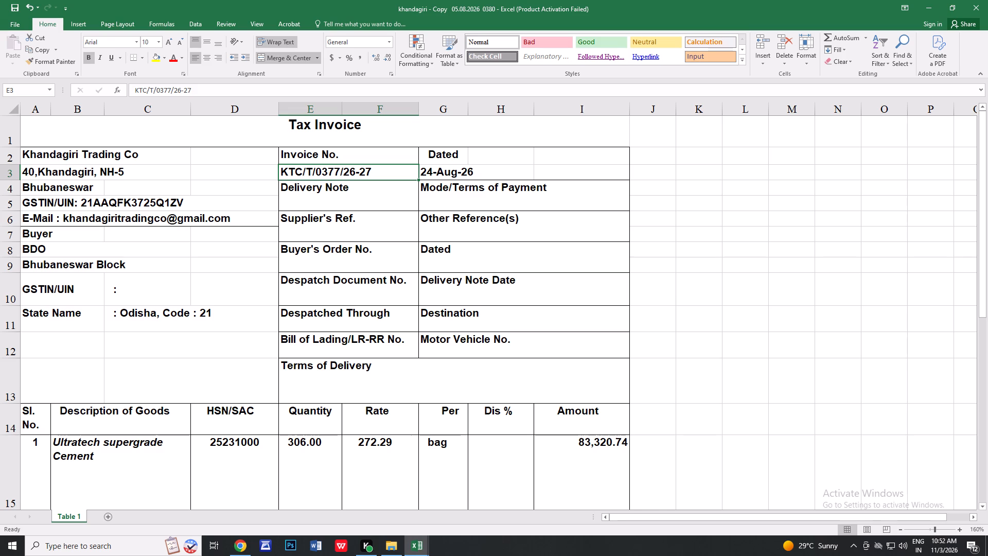
Change the invoice number to KTC/T/0410/26-27.
{"action": "double_click", "coordinate": [342, 173]}
{"action": "key", "text": "Left"}
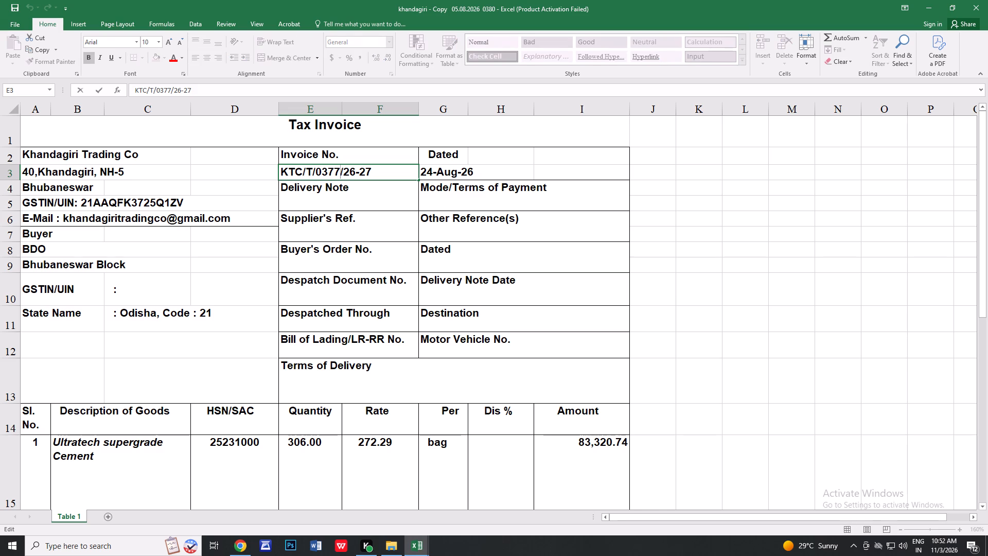
{"action": "key", "text": "BackSpace"}
{"action": "key", "text": "BackSpace"}
{"action": "key", "text": "BackSpace"}
{"action": "type", "text": "41"}
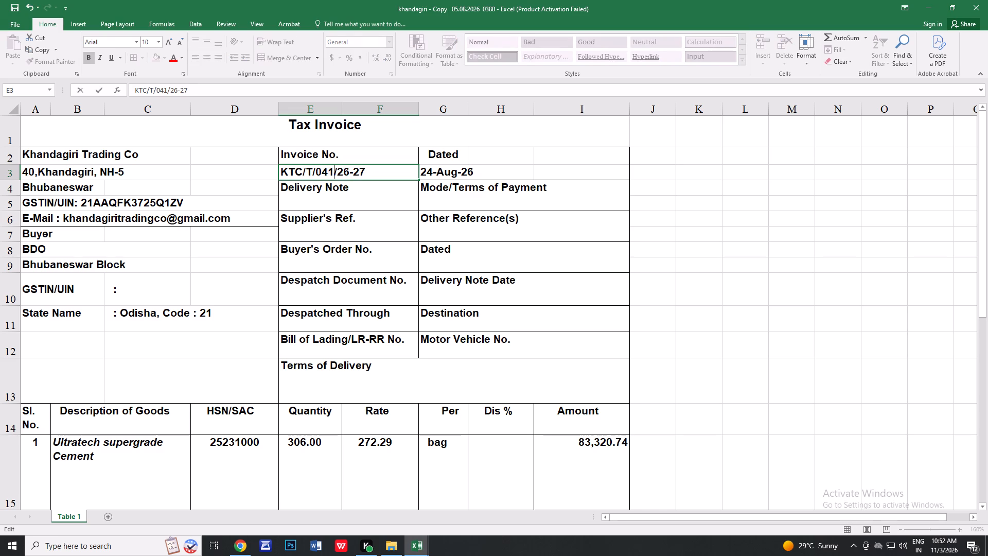
{"action": "key", "text": "0"}
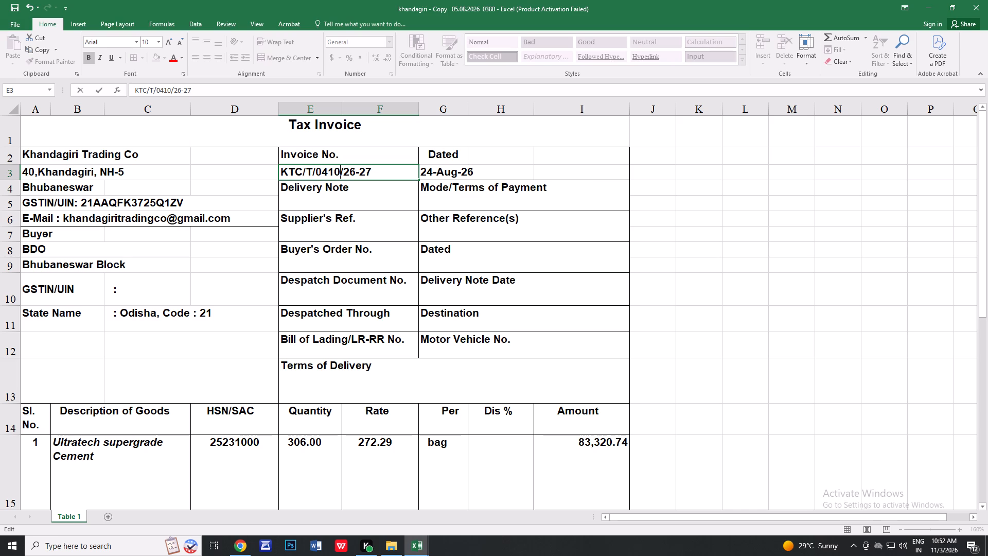
{"action": "left_click", "coordinate": [678, 230]}
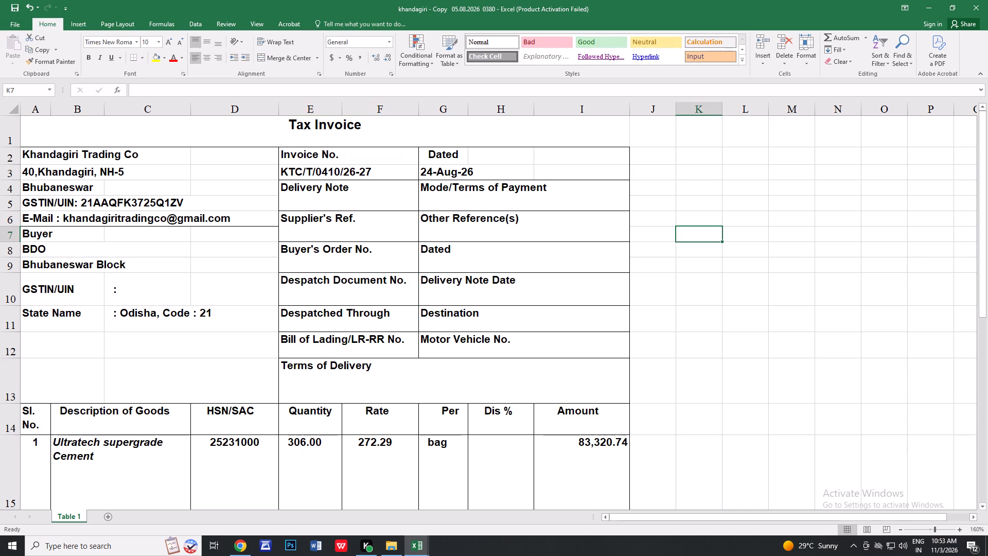
Set the quantity of Ultratech supergrade Cement to 17 bags.
{"action": "scroll", "coordinate": [248, 391], "scroll_direction": "down", "scroll_amount": 1}
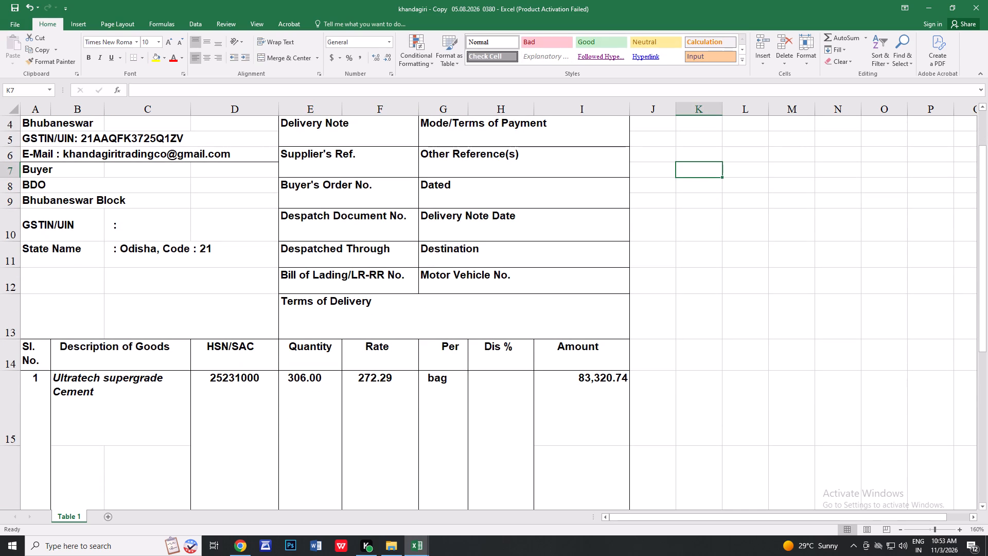
{"action": "left_click", "coordinate": [306, 377]}
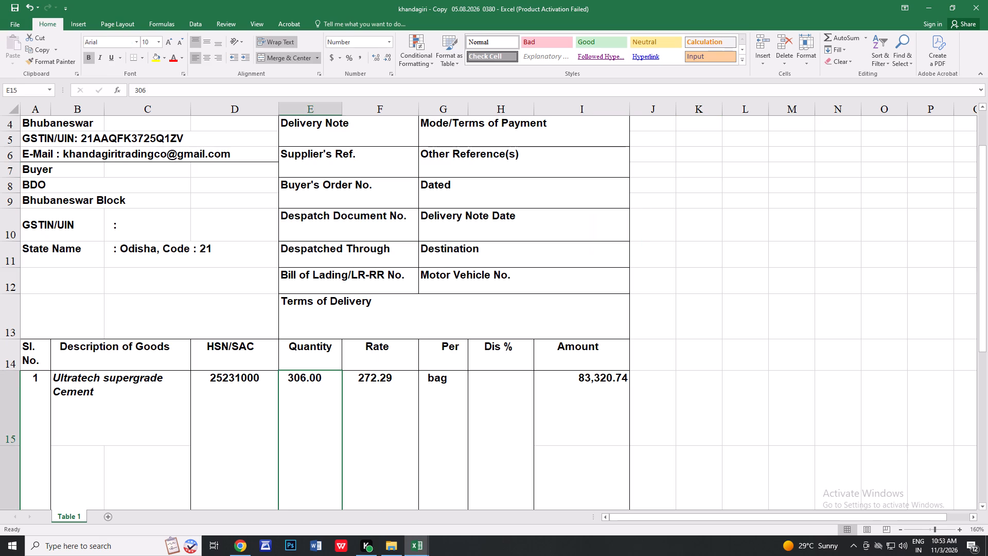
{"action": "key", "text": "1"}
{"action": "key", "text": "7"}
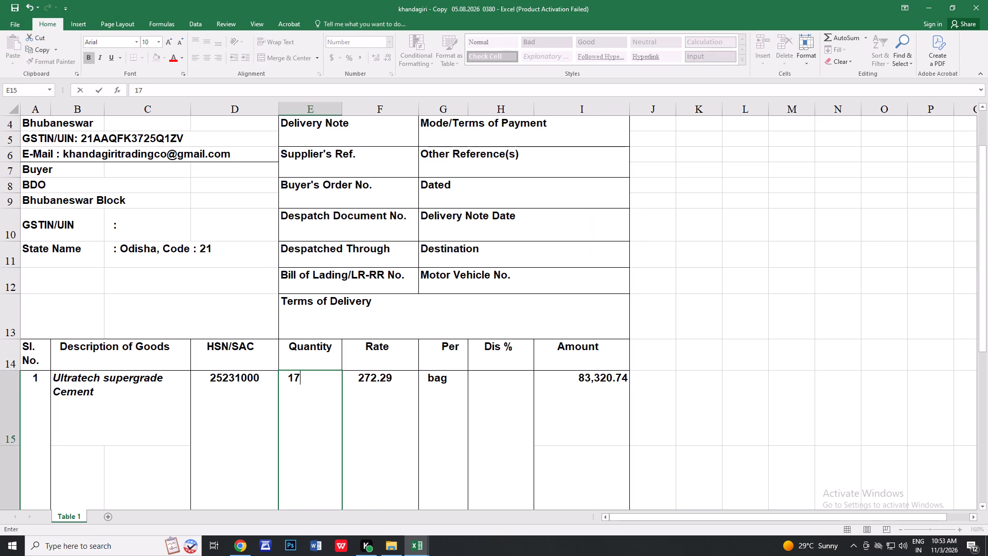
{"action": "left_click", "coordinate": [370, 381]}
Set the Round Off amount below the invoice total to 5462.
{"action": "scroll", "coordinate": [386, 386], "scroll_direction": "down", "scroll_amount": 1}
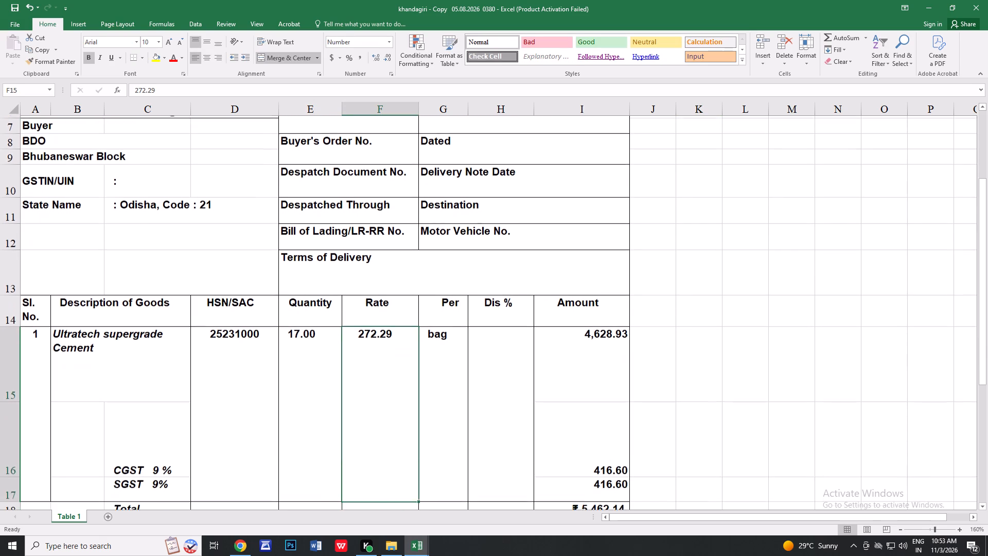
{"action": "scroll", "coordinate": [386, 386], "scroll_direction": "down", "scroll_amount": 3}
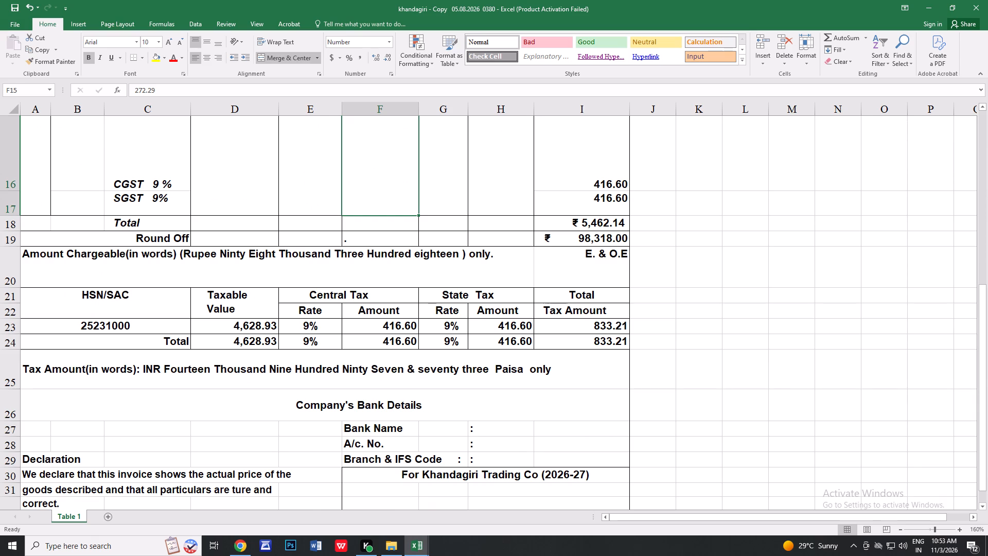
{"action": "left_click", "coordinate": [613, 241]}
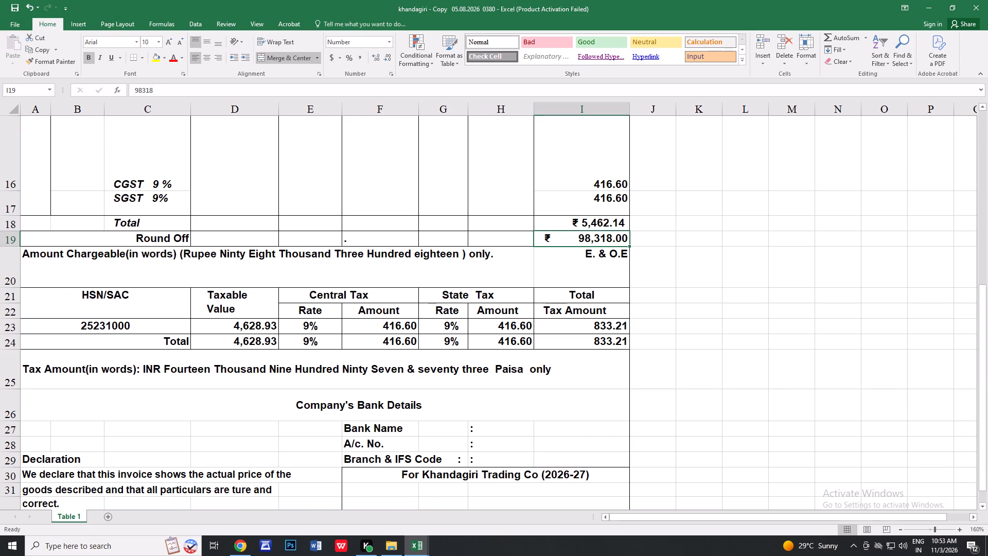
{"action": "type", "text": "5462"}
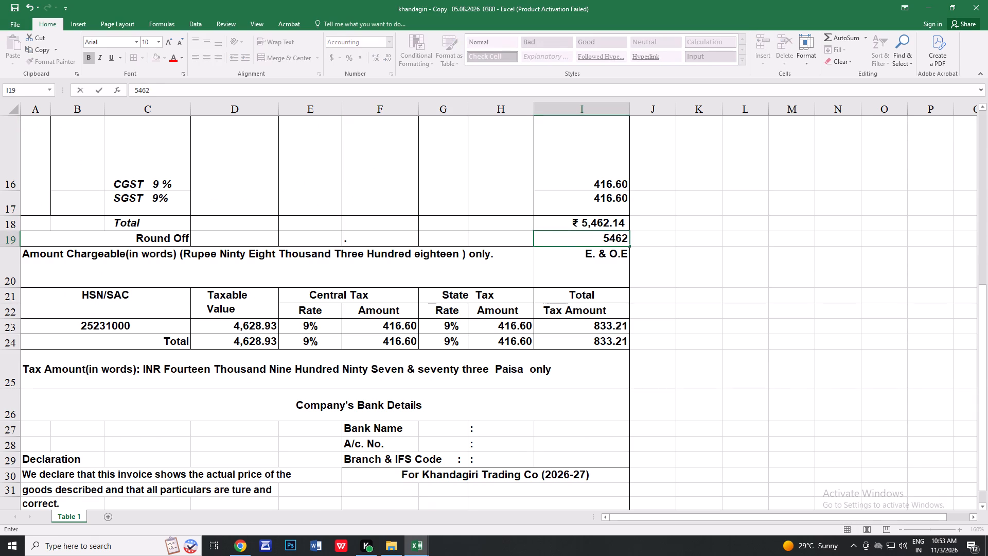
{"action": "left_click", "coordinate": [750, 269]}
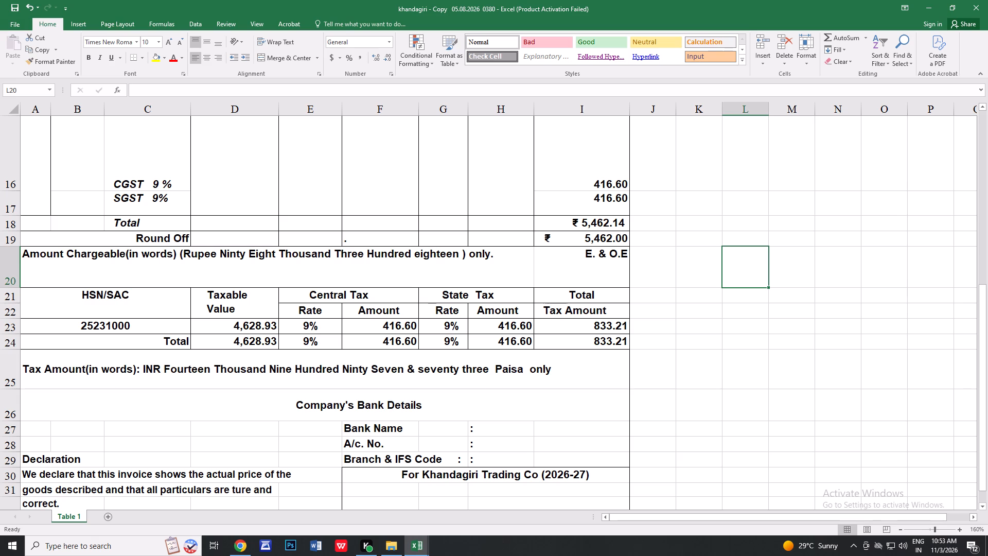
Replace the wording before "Thousand" in the Amount Chargeable line with "Five".
{"action": "double_click", "coordinate": [245, 259]}
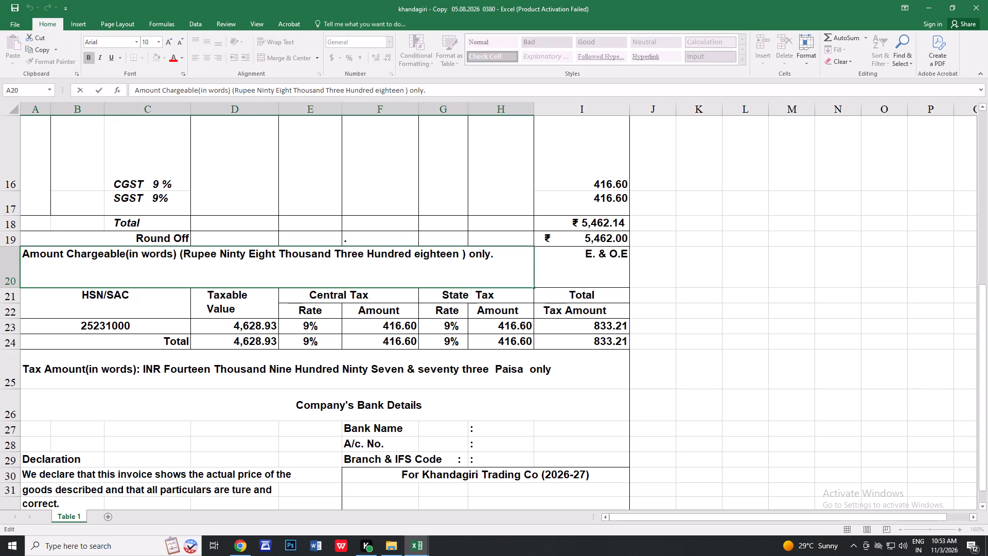
{"action": "key", "text": "BackSpace"}
{"action": "key", "text": "BackSpace"}
{"action": "key", "text": "BackSpace"}
{"action": "key", "text": "BackSpace"}
{"action": "key", "text": "BackSpace"}
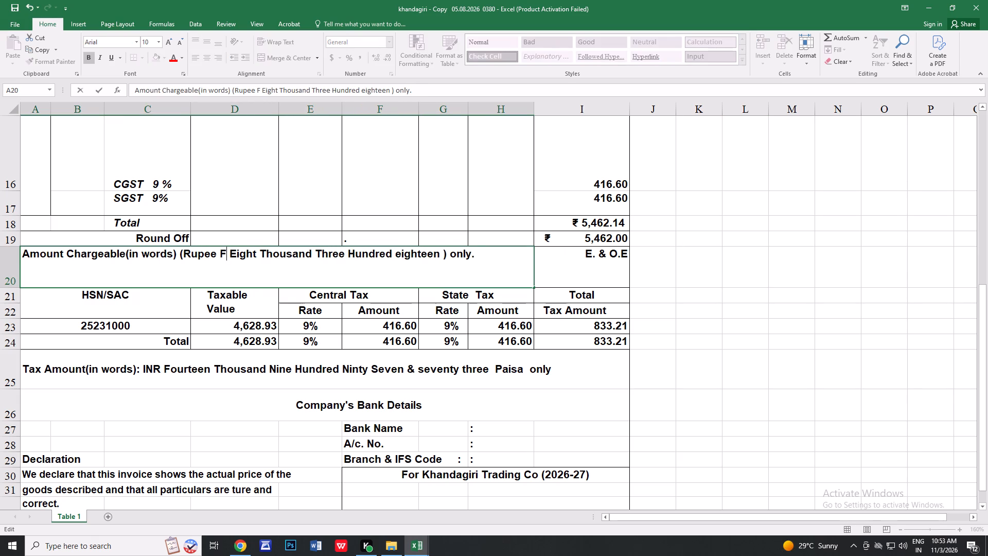
{"action": "type", "text": "ive"}
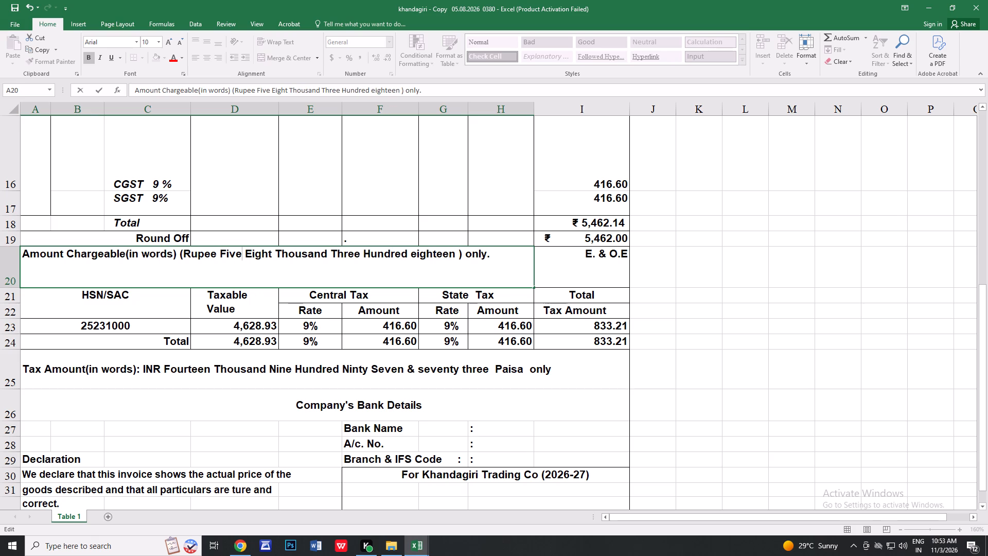
{"action": "key", "text": "Right"}
{"action": "key", "text": "Right"}
{"action": "key", "text": "Right"}
{"action": "key", "text": "Right"}
{"action": "key", "text": "Right"}
{"action": "key", "text": "Right"}
{"action": "key", "text": "Right"}
{"action": "key", "text": "BackSpace"}
{"action": "key", "text": "BackSpace"}
{"action": "key", "text": "BackSpace"}
{"action": "key", "text": "BackSpace"}
{"action": "key", "text": "BackSpace"}
{"action": "key", "text": "BackSpace"}
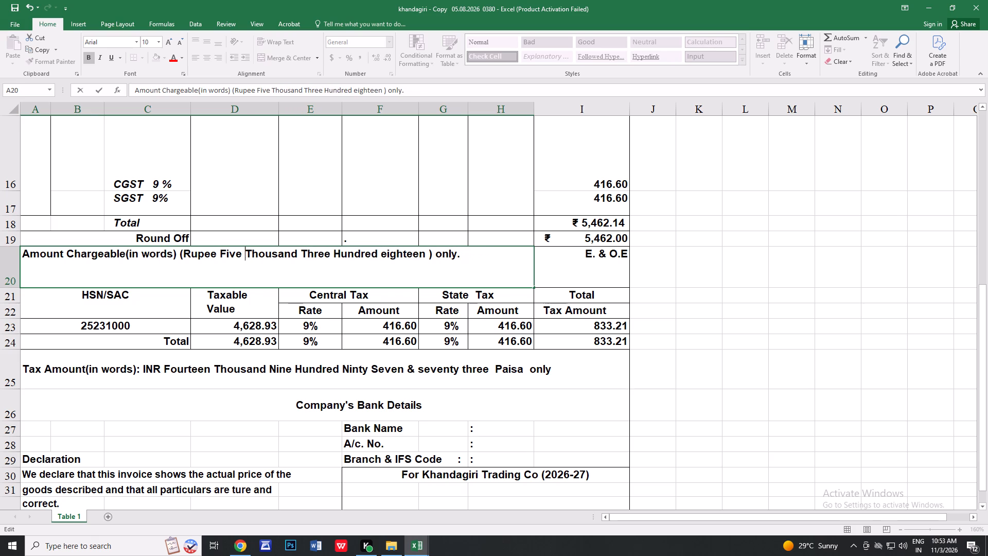
Replace the word before "Hundred" in the Amount Chargeable line with "Four".
{"action": "key", "text": "Right"}
{"action": "key", "text": "Right"}
{"action": "key", "text": "Right"}
{"action": "key", "text": "Right"}
{"action": "key", "text": "Right"}
{"action": "key", "text": "Right"}
{"action": "key", "text": "Right"}
{"action": "key", "text": "Right"}
{"action": "key", "text": "Right"}
{"action": "key", "text": "Right"}
{"action": "key", "text": "Right"}
{"action": "key", "text": "Right"}
{"action": "key", "text": "Right"}
{"action": "key", "text": "Right"}
{"action": "key", "text": "BackSpace"}
{"action": "key", "text": "BackSpace"}
{"action": "key", "text": "BackSpace"}
{"action": "key", "text": "BackSpace"}
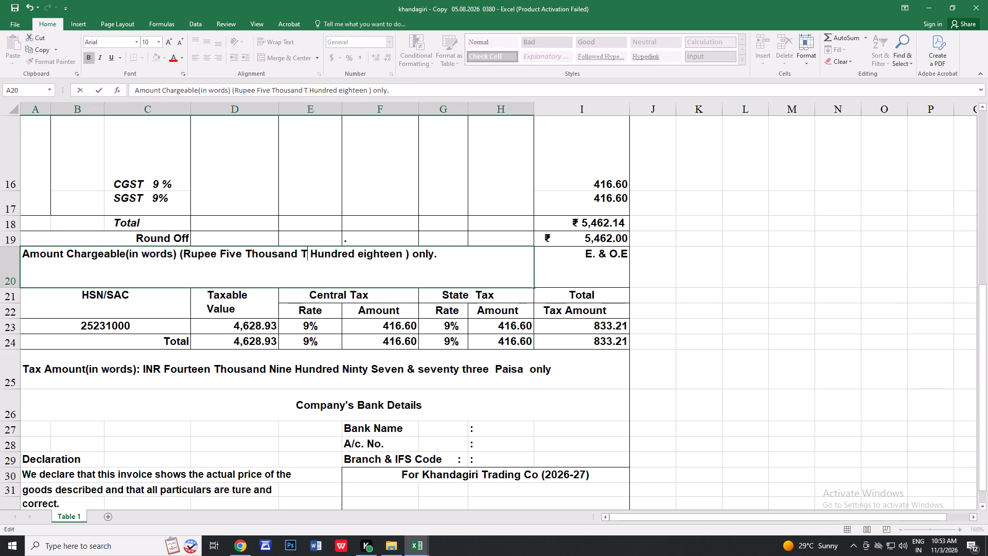
{"action": "key", "text": "BackSpace"}
{"action": "type", "text": "our"}
Replace the wording after "Hundred" in the Amount Chargeable line with "Sixty Two".
{"action": "key", "text": "Right"}
{"action": "key", "text": "Right"}
{"action": "key", "text": "Right"}
{"action": "key", "text": "Right"}
{"action": "key", "text": "Right"}
{"action": "key", "text": "Right"}
{"action": "key", "text": "Right"}
{"action": "key", "text": "Right"}
{"action": "key", "text": "Right"}
{"action": "key", "text": "Right"}
{"action": "key", "text": "Right"}
{"action": "key", "text": "Right"}
{"action": "key", "text": "Right"}
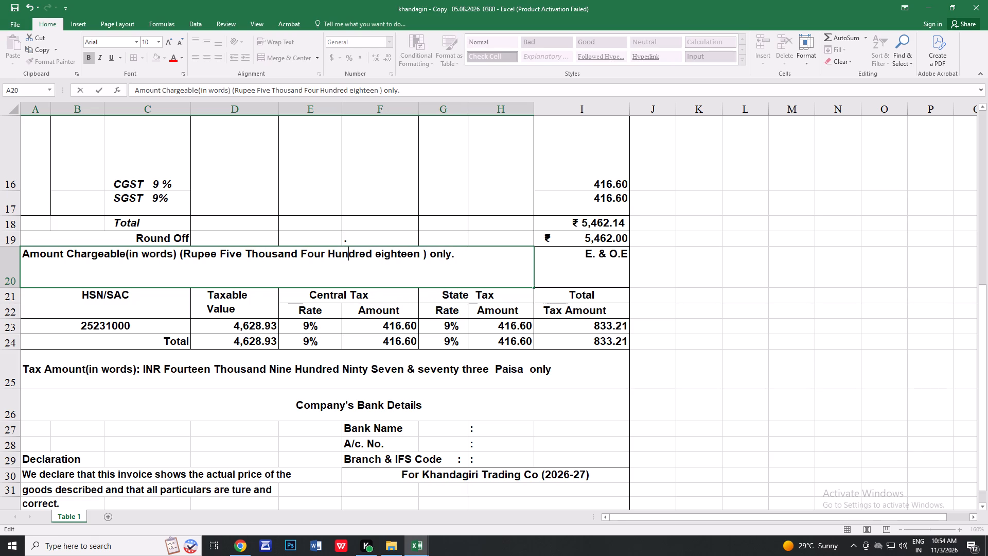
{"action": "key", "text": "Right"}
{"action": "key", "text": "Right"}
{"action": "key", "text": "Right"}
{"action": "key", "text": "Right"}
{"action": "key", "text": "BackSpace"}
{"action": "key", "text": "BackSpace"}
{"action": "key", "text": "BackSpace"}
{"action": "key", "text": "BackSpace"}
{"action": "key", "text": "BackSpace"}
{"action": "key", "text": "BackSpace"}
{"action": "key", "text": "BackSpace"}
{"action": "key", "text": "BackSpace"}
{"action": "key", "text": "BackSpace"}
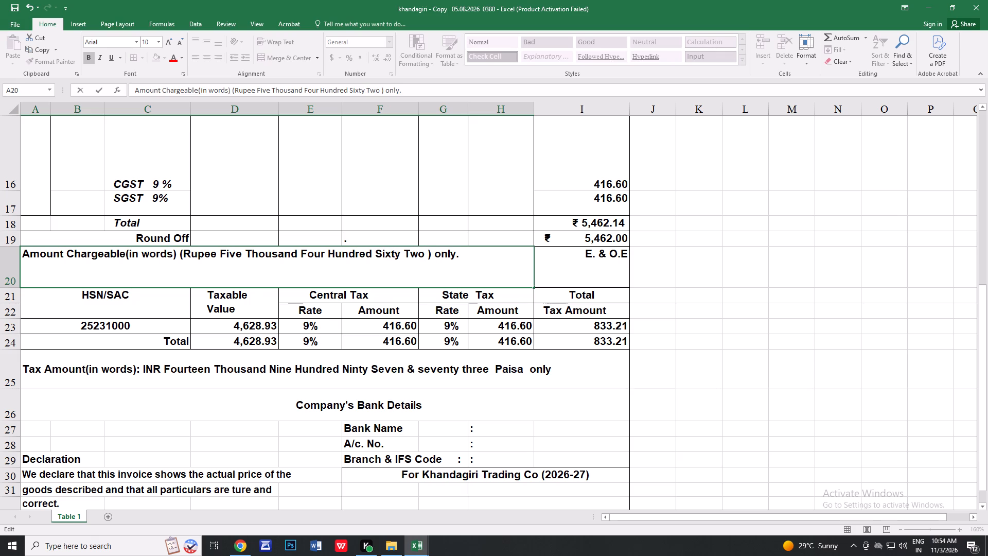
{"action": "left_click", "coordinate": [683, 286]}
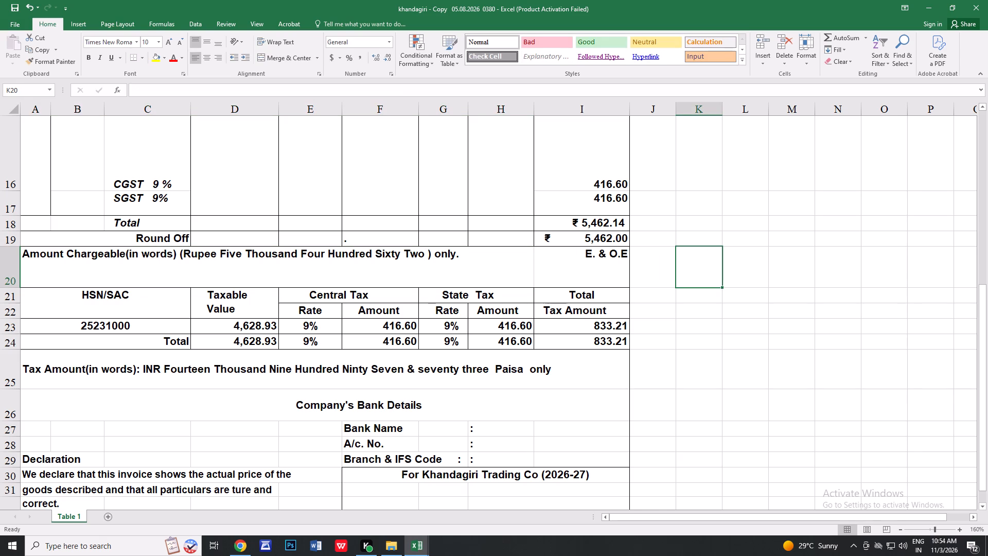
Replace the thousands and hundreds wording between "INR" and "Hundred" in the Tax Amount line with "Eight".
{"action": "double_click", "coordinate": [208, 374]}
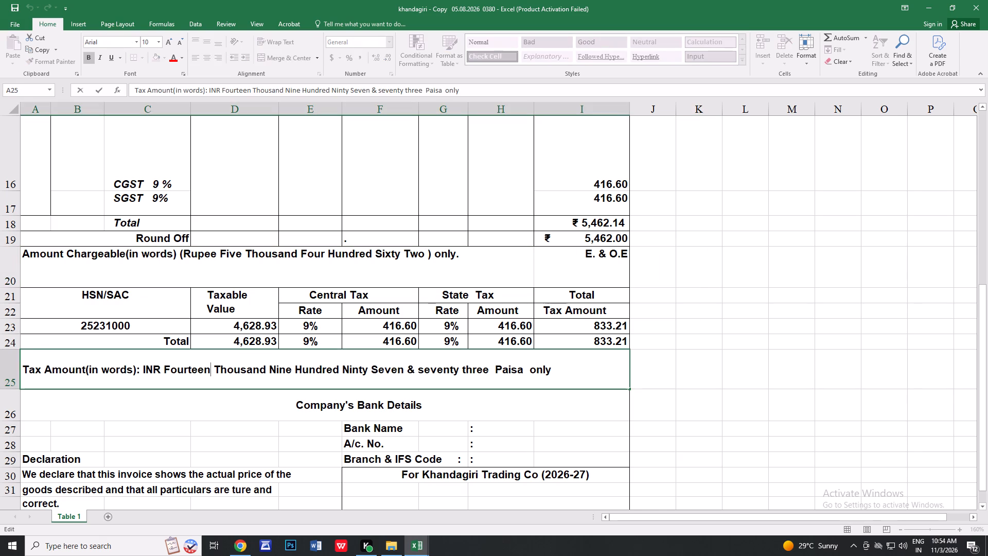
{"action": "left_click", "coordinate": [292, 371]}
{"action": "key", "text": "BackSpace"}
{"action": "key", "text": "BackSpace"}
{"action": "key", "text": "BackSpace"}
{"action": "key", "text": "BackSpace"}
{"action": "key", "text": "BackSpace"}
{"action": "key", "text": "BackSpace"}
{"action": "key", "text": "BackSpace"}
{"action": "key", "text": "BackSpace"}
{"action": "key", "text": "BackSpace"}
{"action": "key", "text": "BackSpace"}
{"action": "key", "text": "BackSpace"}
{"action": "key", "text": "BackSpace"}
{"action": "key", "text": "BackSpace"}
{"action": "key", "text": "BackSpace"}
{"action": "key", "text": "BackSpace"}
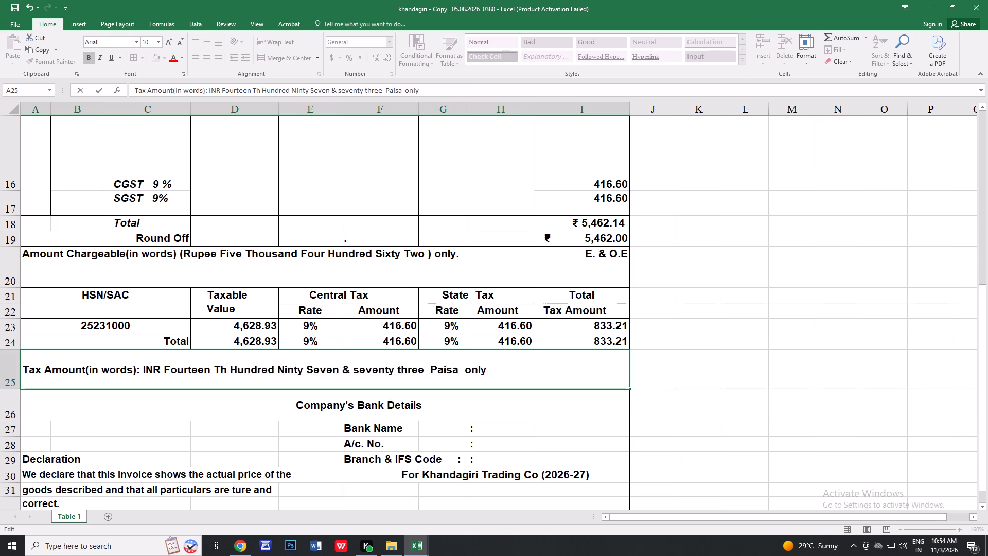
{"action": "key", "text": "BackSpace"}
{"action": "key", "text": "BackSpace"}
{"action": "key", "text": "BackSpace"}
{"action": "key", "text": "BackSpace"}
{"action": "key", "text": "BackSpace"}
{"action": "key", "text": "BackSpace"}
{"action": "key", "text": "BackSpace"}
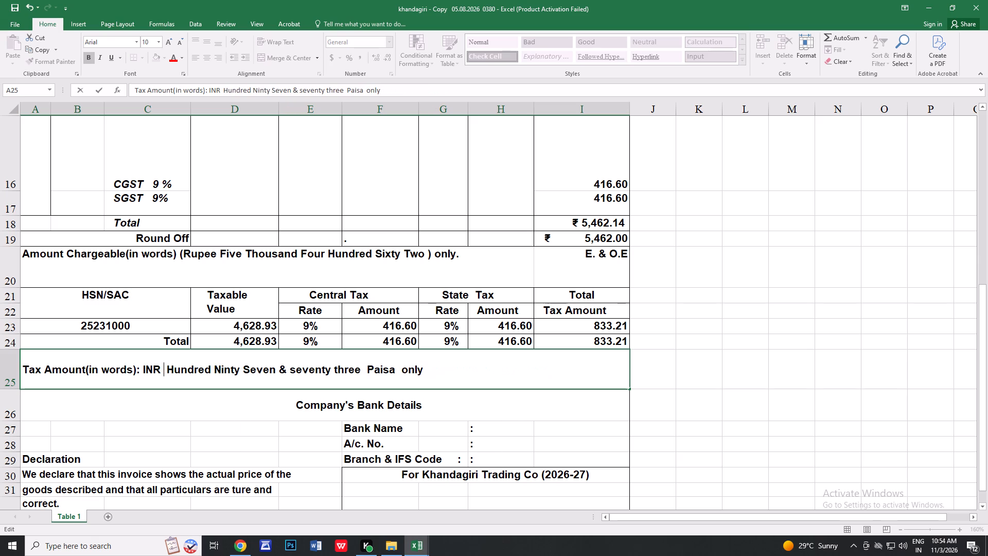
{"action": "type", "text": "ight"}
Replace the tens and units wording before the ampersand in the Tax Amount line, starting with "Thirty".
{"action": "key", "text": "Right"}
{"action": "key", "text": "Right"}
{"action": "key", "text": "Right"}
{"action": "key", "text": "Right"}
{"action": "key", "text": "Right"}
{"action": "key", "text": "Right"}
{"action": "key", "text": "Right"}
{"action": "key", "text": "Right"}
{"action": "key", "text": "Right"}
{"action": "key", "text": "Right"}
{"action": "key", "text": "Right"}
{"action": "key", "text": "Right"}
{"action": "key", "text": "Right"}
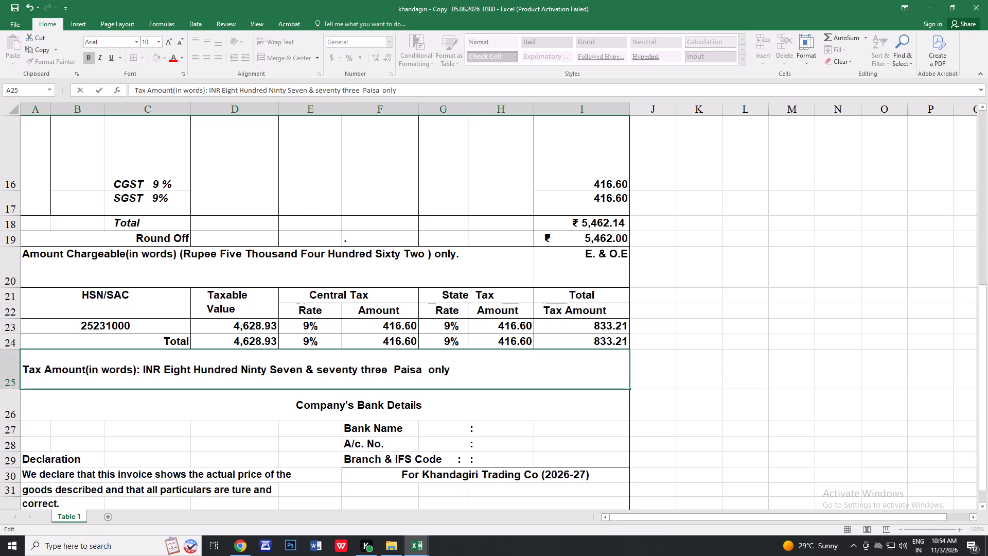
{"action": "key", "text": "Right"}
{"action": "key", "text": "Right"}
{"action": "key", "text": "Right"}
{"action": "key", "text": "Right"}
{"action": "key", "text": "Right"}
{"action": "key", "text": "Right"}
{"action": "key", "text": "Right"}
{"action": "key", "text": "BackSpace"}
{"action": "key", "text": "BackSpace"}
{"action": "key", "text": "BackSpace"}
{"action": "key", "text": "BackSpace"}
{"action": "key", "text": "BackSpace"}
{"action": "key", "text": "BackSpace"}
{"action": "key", "text": "BackSpace"}
{"action": "key", "text": "BackSpace"}
{"action": "key", "text": "BackSpace"}
{"action": "key", "text": "BackSpace"}
{"action": "key", "text": "BackSpace"}
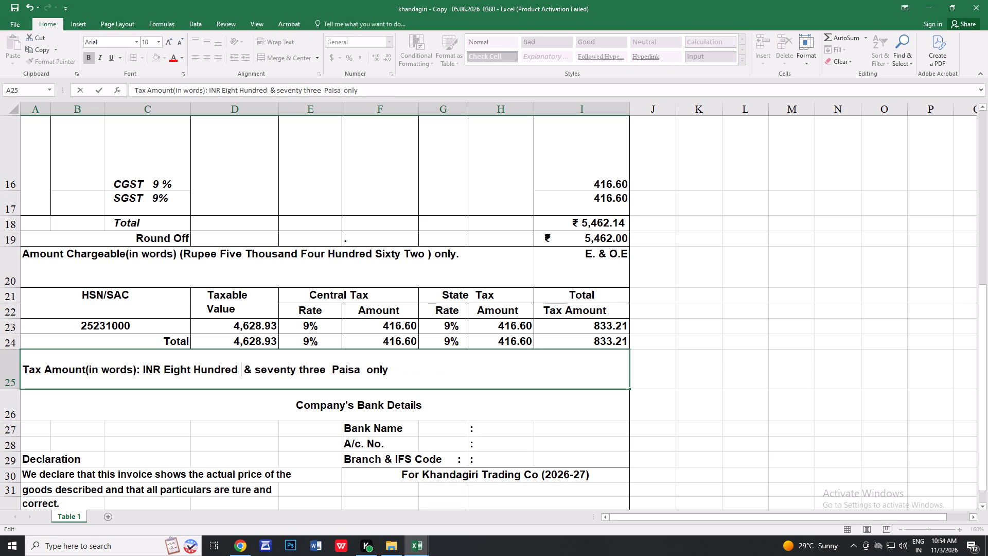
{"action": "type", "text": "hirty"}
{"action": "key", "text": "space"}
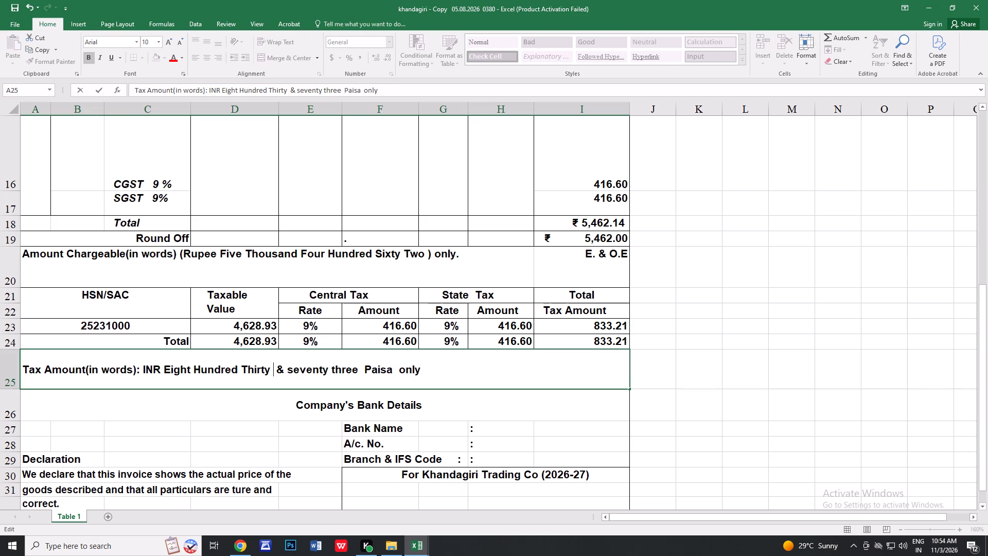
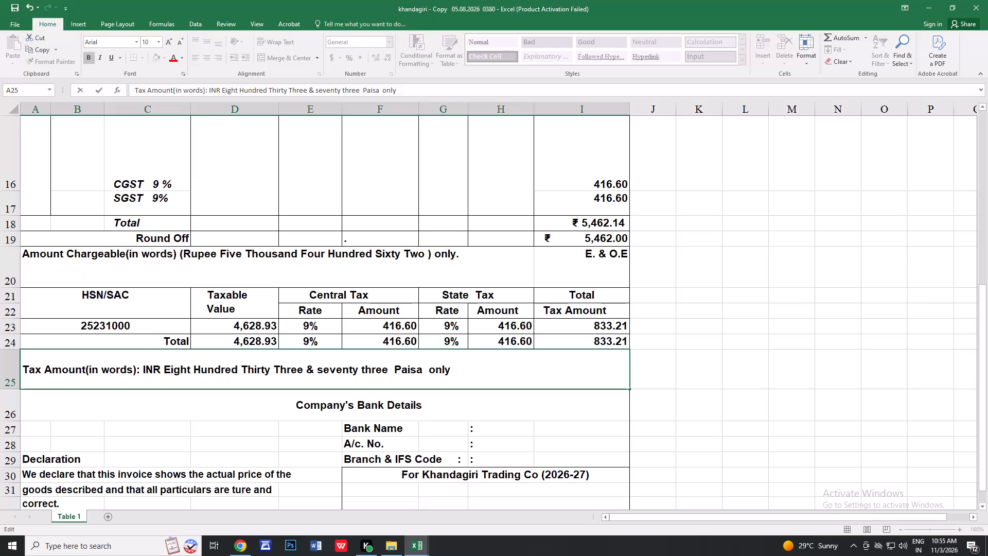
Replace the paisa wording after the ampersand in the Tax Amount line with "twenty one".
{"action": "left_click", "coordinate": [387, 369]}
{"action": "key", "text": "BackSpace"}
{"action": "key", "text": "BackSpace"}
{"action": "key", "text": "BackSpace"}
{"action": "key", "text": "BackSpace"}
{"action": "key", "text": "BackSpace"}
{"action": "key", "text": "BackSpace"}
{"action": "key", "text": "BackSpace"}
{"action": "key", "text": "BackSpace"}
{"action": "key", "text": "BackSpace"}
{"action": "key", "text": "BackSpace"}
{"action": "key", "text": "BackSpace"}
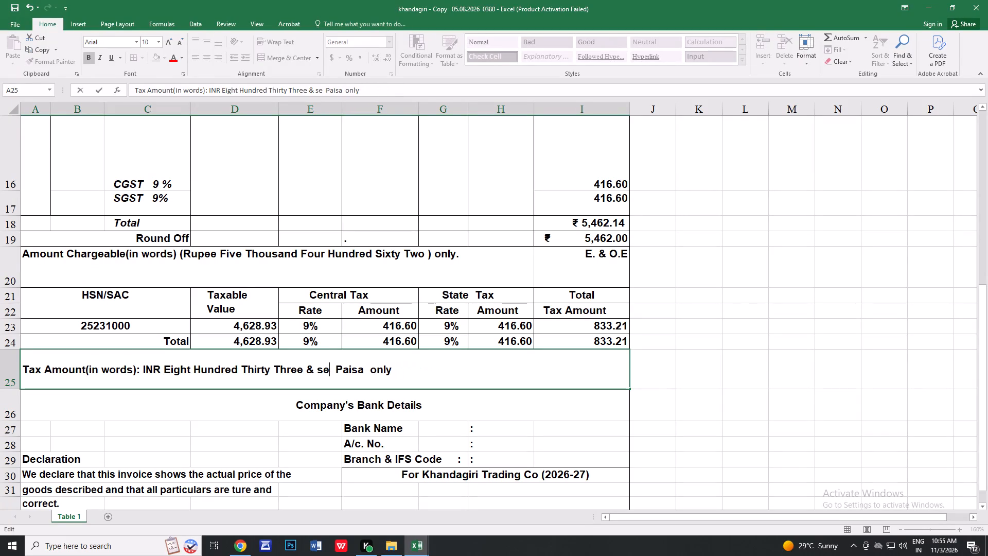
{"action": "key", "text": "BackSpace"}
{"action": "key", "text": "BackSpace"}
{"action": "type", "text": "te"}
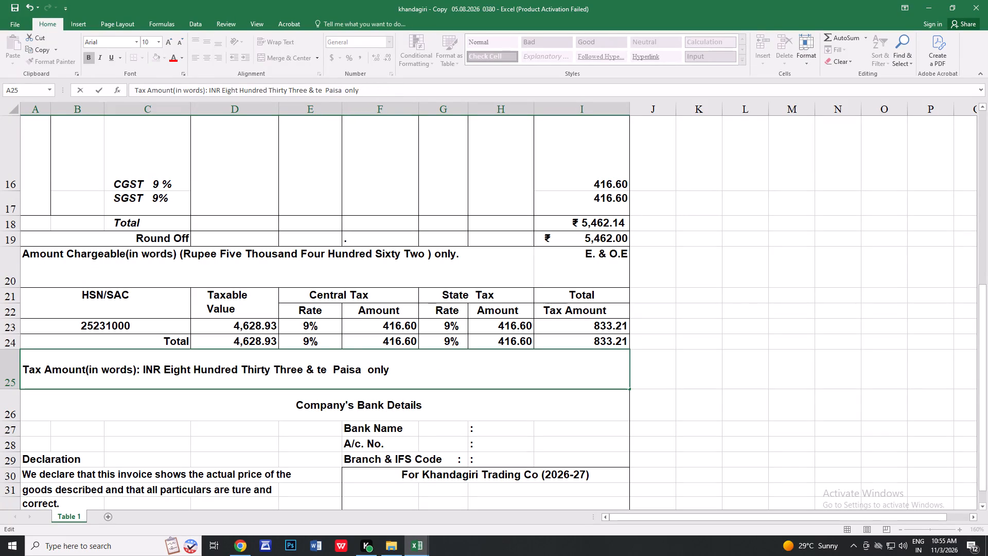
{"action": "key", "text": "BackSpace"}
{"action": "type", "text": "wenty one"}
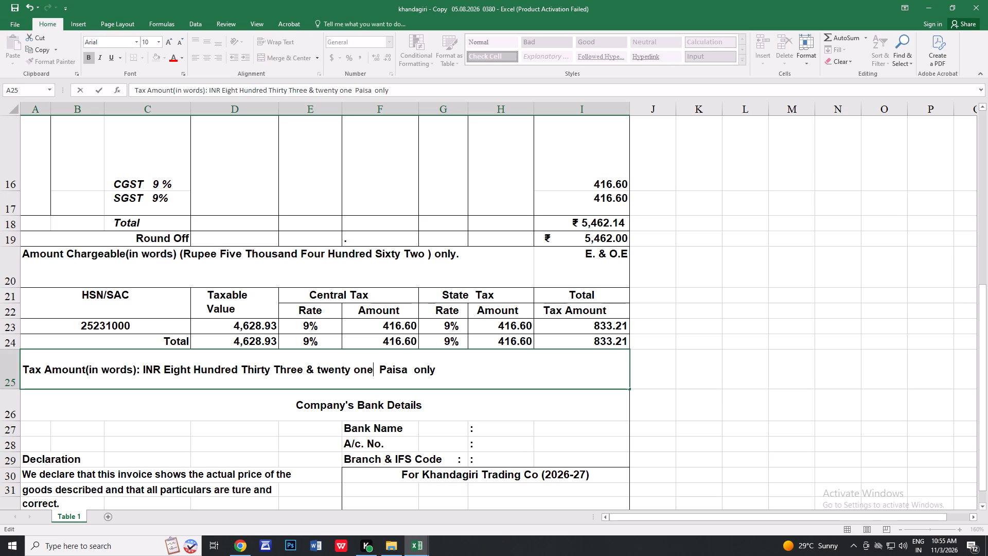
{"action": "left_click", "coordinate": [735, 329]}
Print the updated invoice on the EPSON L3250 Series, starting the page range at 1 and keeping the existing page setup.
{"action": "scroll", "coordinate": [709, 355], "scroll_direction": "up", "scroll_amount": 8}
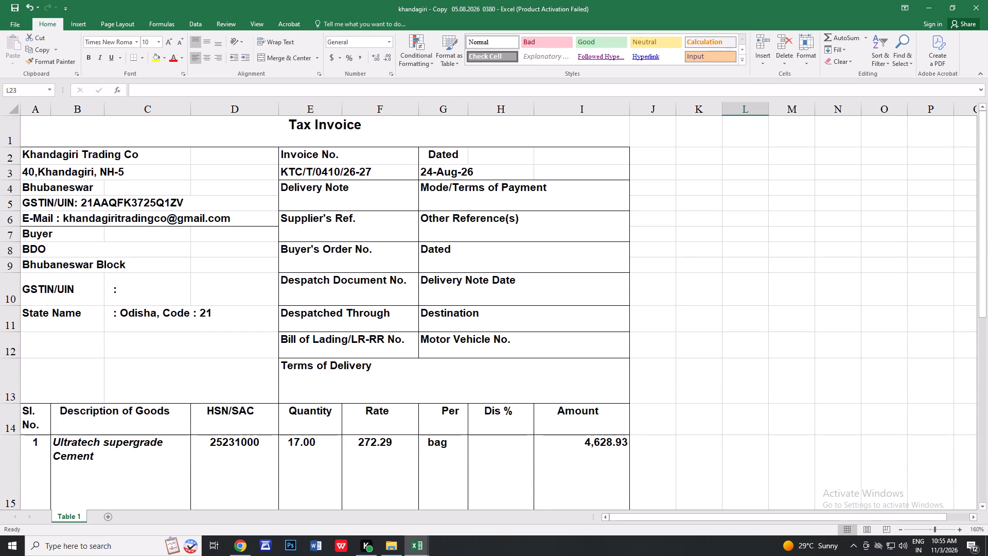
{"action": "key", "text": "ctrl+p"}
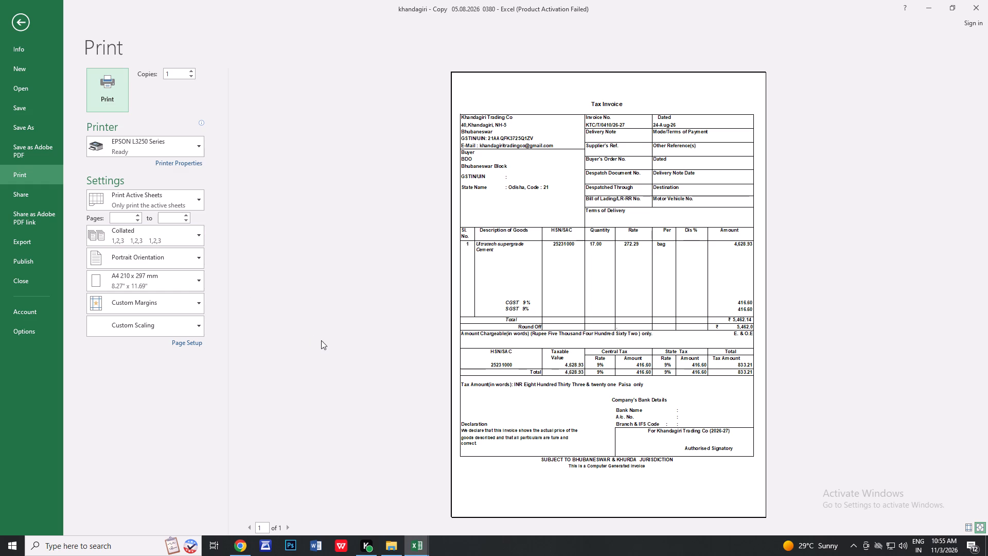
{"action": "left_click", "coordinate": [189, 346]}
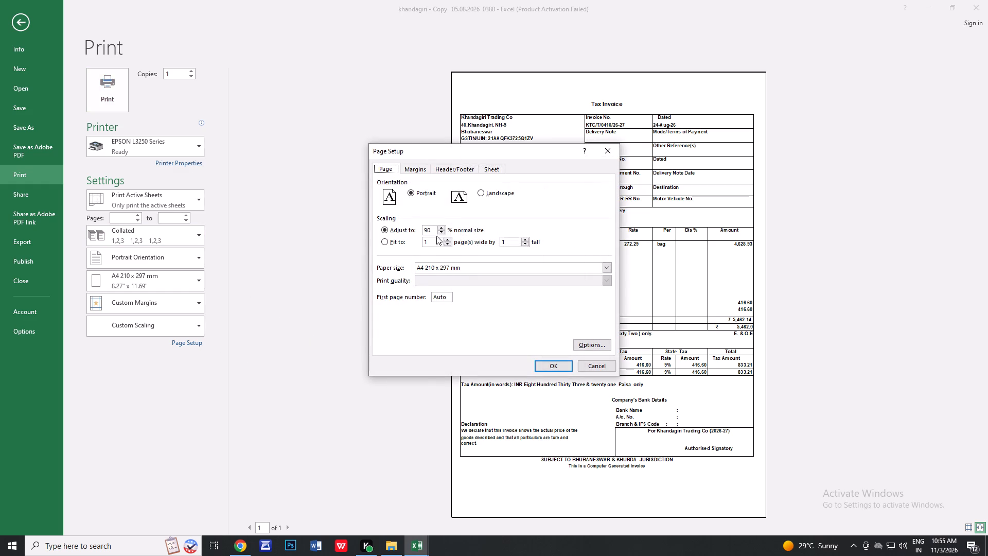
{"action": "left_click", "coordinate": [546, 370]}
{"action": "left_click", "coordinate": [138, 215]}
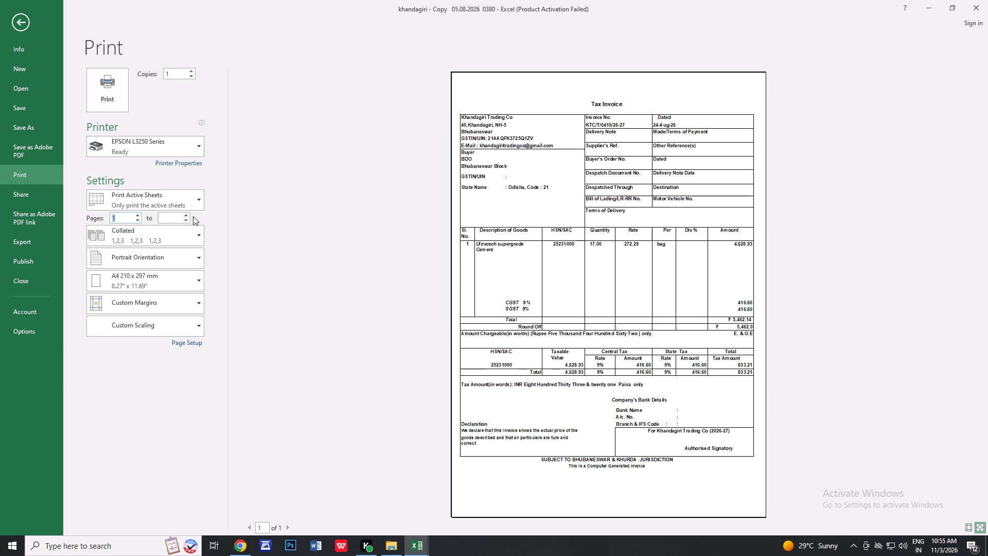
{"action": "left_click", "coordinate": [187, 215]}
{"action": "left_click", "coordinate": [121, 102]}
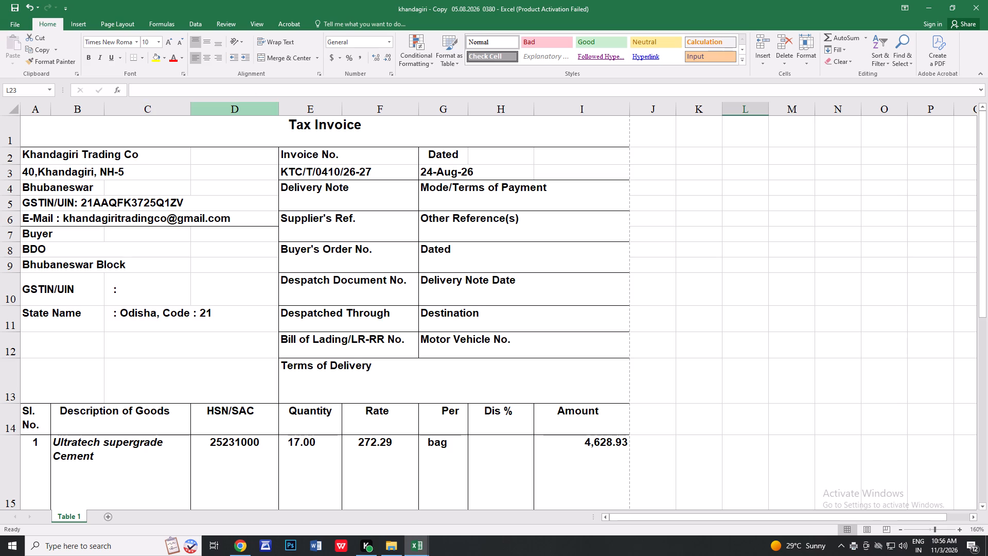
Set the invoice's Dated value to 7/10/2026 for the next invoice.
{"action": "left_click", "coordinate": [435, 173]}
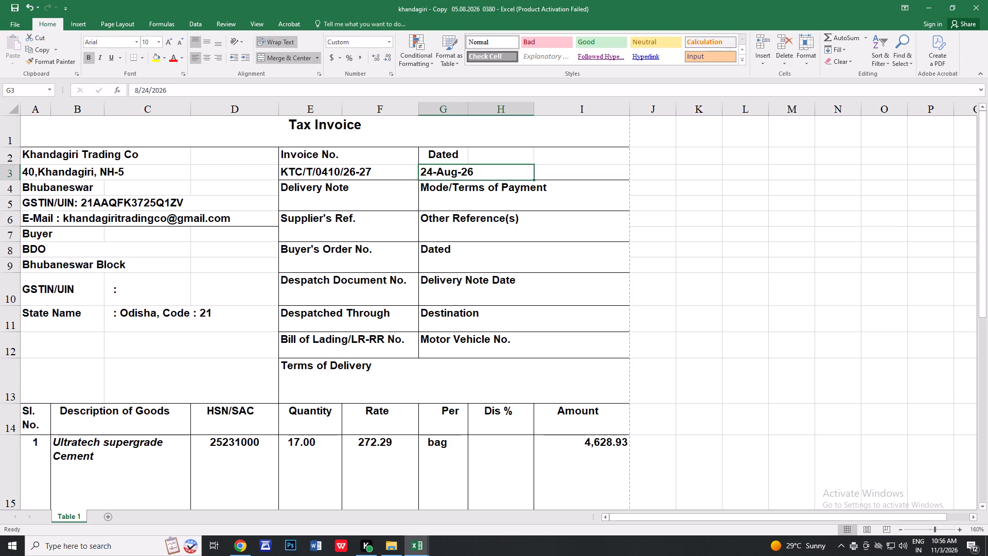
{"action": "left_click", "coordinate": [148, 90]}
{"action": "key", "text": "BackSpace"}
{"action": "key", "text": "BackSpace"}
{"action": "type", "text": "10"}
{"action": "key", "text": "Left"}
{"action": "key", "text": "Left"}
{"action": "key", "text": "Left"}
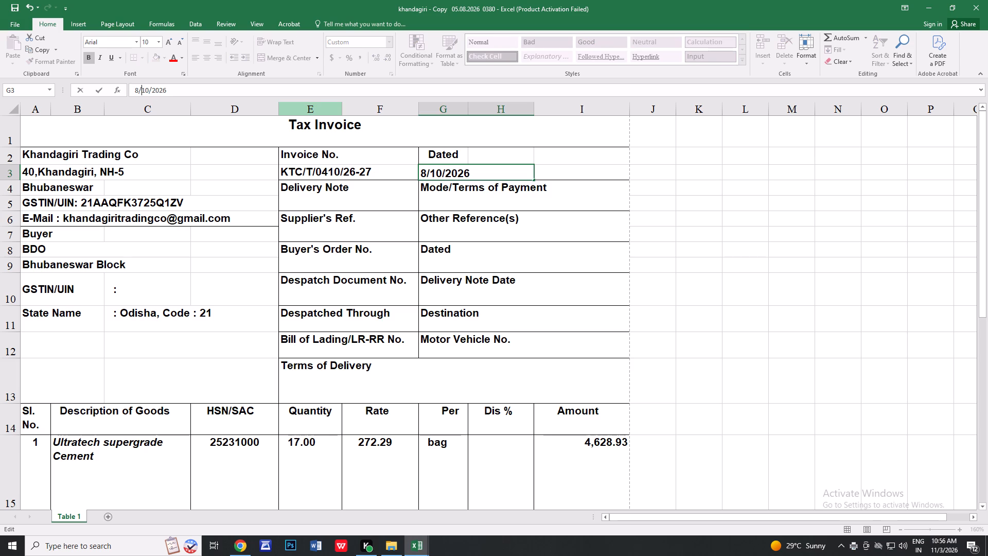
{"action": "key", "text": "BackSpace"}
{"action": "key", "text": "Print"}
{"action": "key", "text": "7"}
{"action": "left_click", "coordinate": [380, 166]}
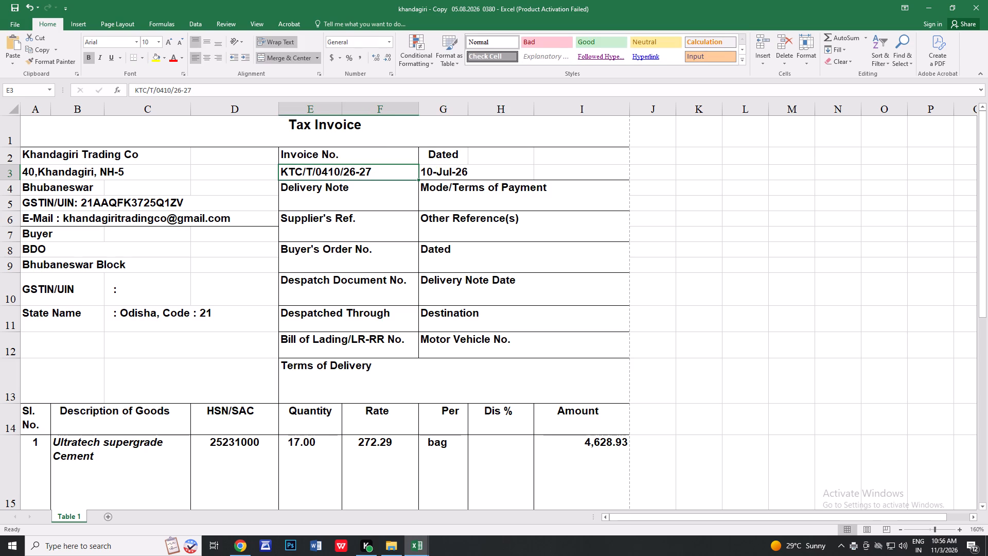
Open the invoice number under Invoice No. for editing.
{"action": "double_click", "coordinate": [338, 174]}
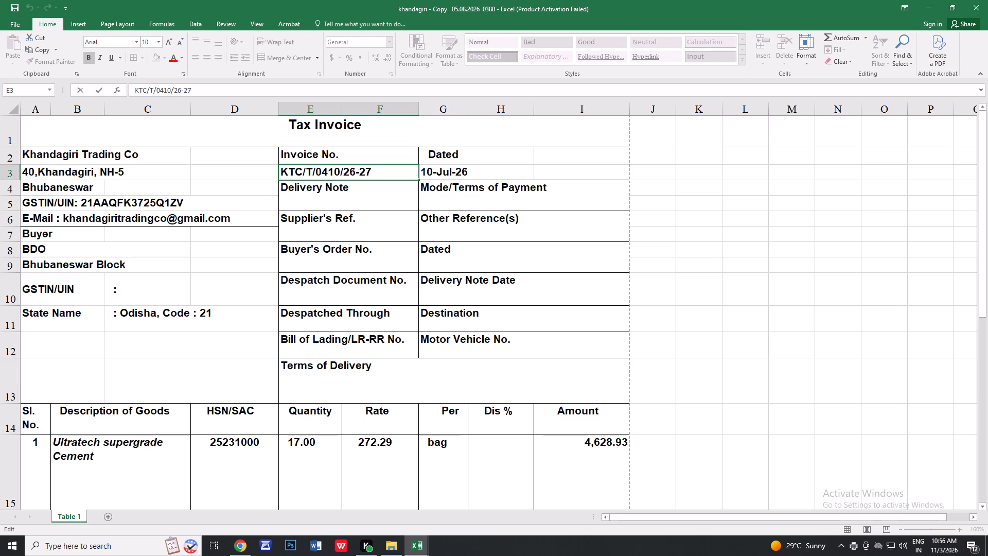
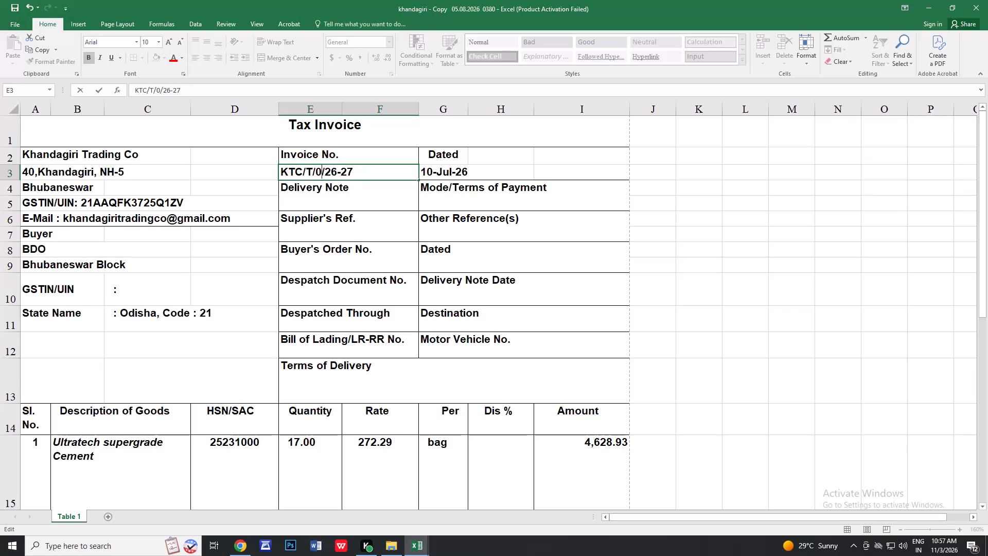
Complete the invoice number as KTC/T/0279/26-27.
{"action": "type", "text": "279"}
{"action": "left_click", "coordinate": [601, 235]}
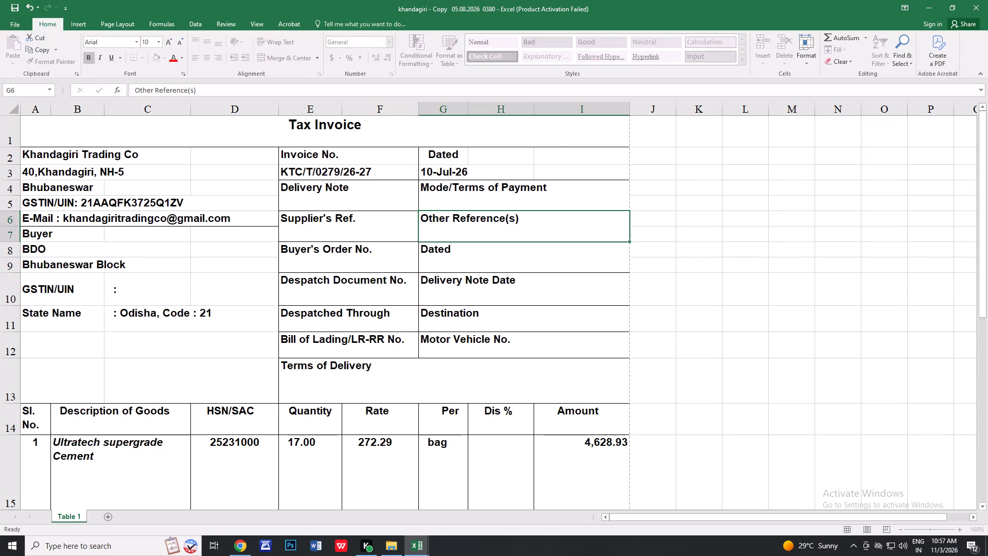
Set the Ultratech supergrade Cement quantity to 37 bags.
{"action": "scroll", "coordinate": [601, 229], "scroll_direction": "down", "scroll_amount": 1}
{"action": "scroll", "coordinate": [565, 204], "scroll_direction": "down", "scroll_amount": 1}
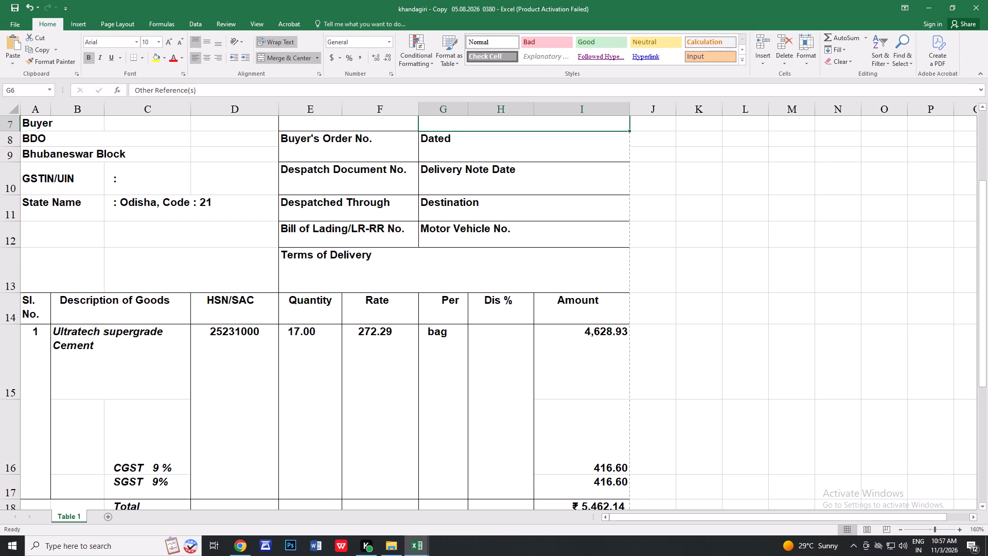
{"action": "left_click", "coordinate": [322, 337]}
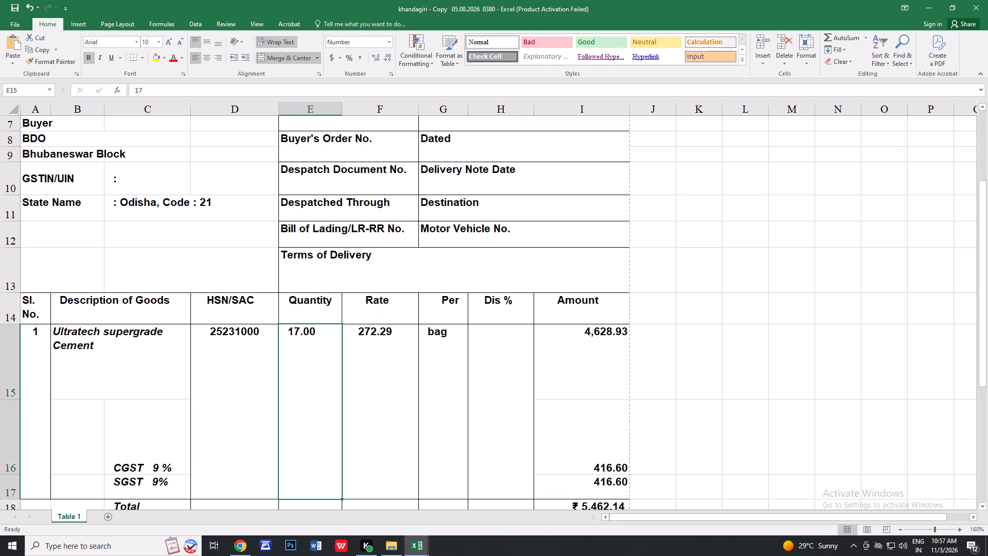
{"action": "type", "text": "37"}
{"action": "left_click", "coordinate": [405, 324]}
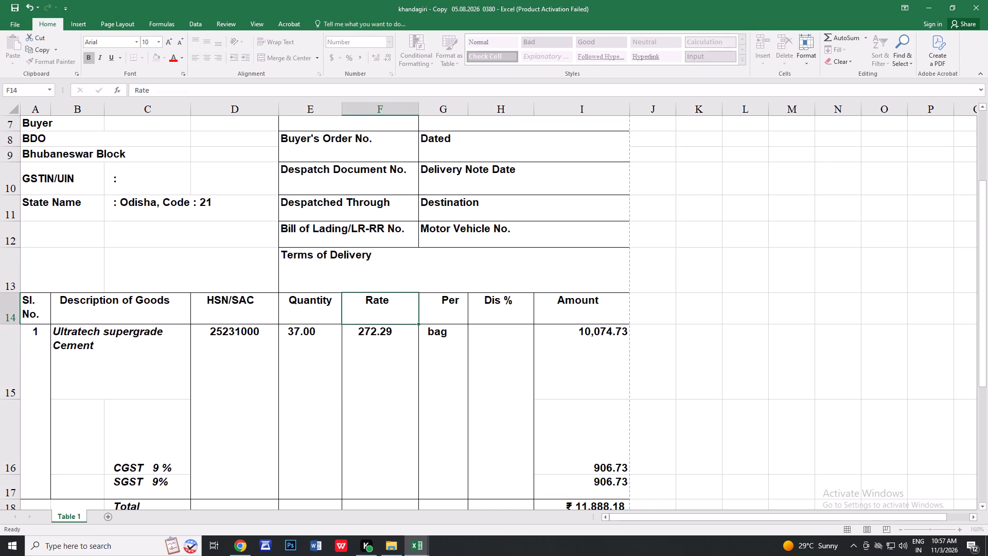
Set the Round Off amount to 11888.
{"action": "scroll", "coordinate": [493, 353], "scroll_direction": "down", "scroll_amount": 2}
{"action": "left_click", "coordinate": [606, 391]}
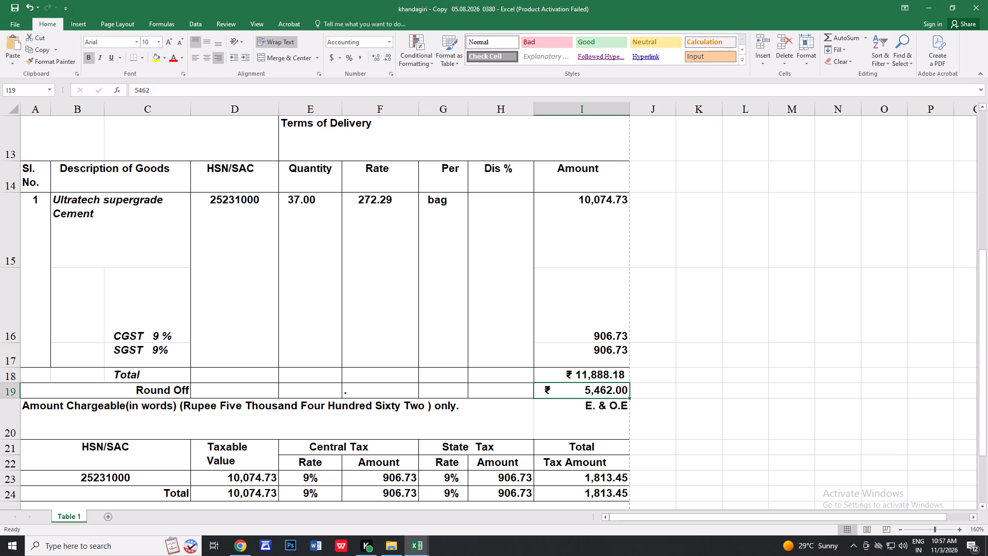
{"action": "type", "text": "11888"}
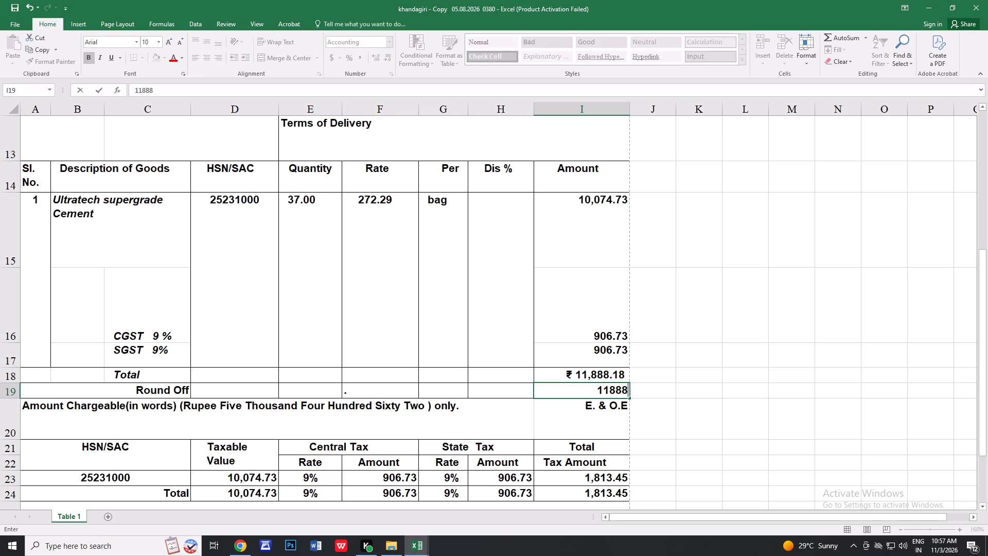
{"action": "left_click", "coordinate": [714, 404]}
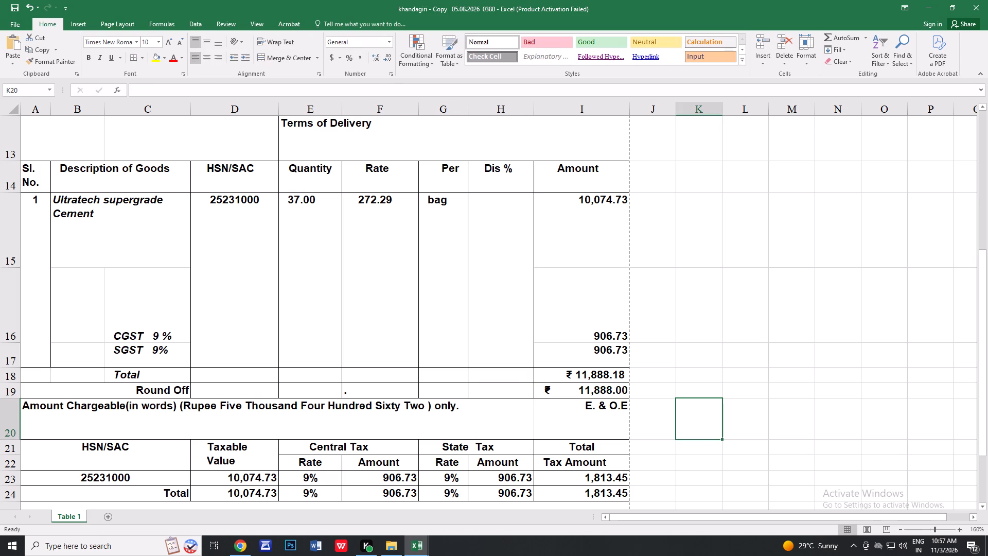
Replace the thousands word in the Amount Chargeable line with "Eleven".
{"action": "double_click", "coordinate": [241, 406]}
{"action": "key", "text": "BackSpace"}
{"action": "key", "text": "BackSpace"}
{"action": "key", "text": "BackSpace"}
{"action": "key", "text": "BackSpace"}
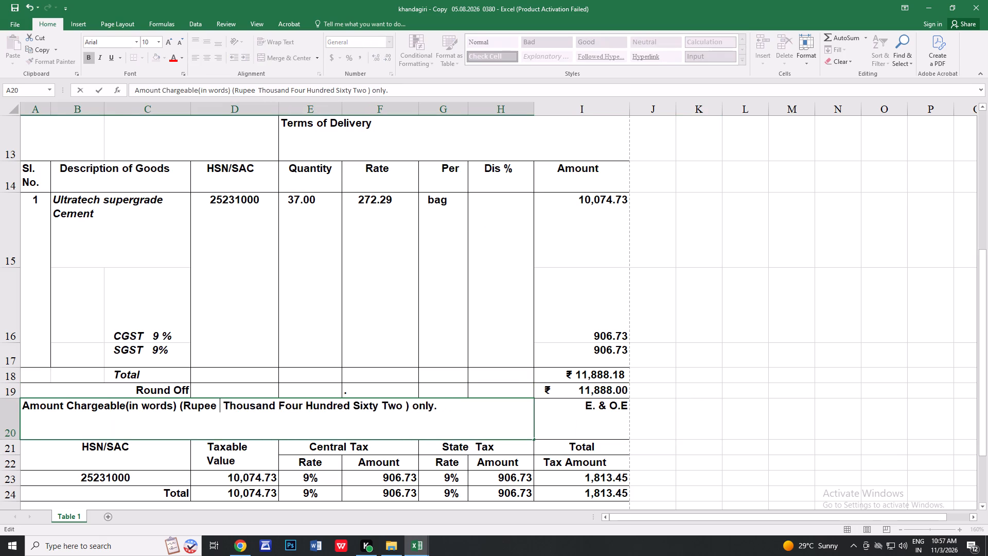
{"action": "key", "text": "e"}
{"action": "type", "text": "leven"}
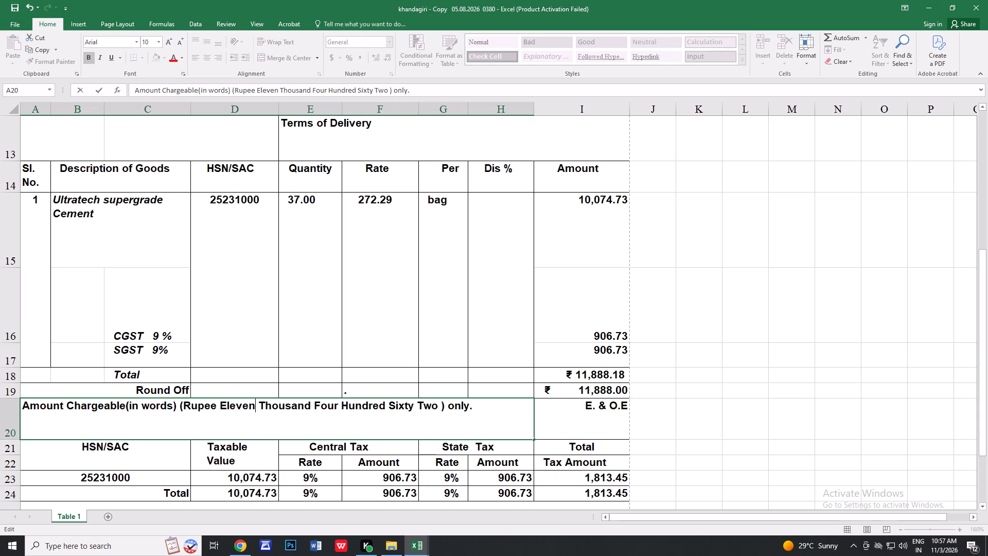
Replace the hundreds word in the Amount Chargeable line with "Eight".
{"action": "key", "text": "Right"}
{"action": "key", "text": "Right"}
{"action": "key", "text": "Right"}
{"action": "key", "text": "Right"}
{"action": "key", "text": "Right"}
{"action": "key", "text": "Right"}
{"action": "key", "text": "Right"}
{"action": "key", "text": "Right"}
{"action": "key", "text": "Right"}
{"action": "key", "text": "Right"}
{"action": "key", "text": "Right"}
{"action": "key", "text": "Right"}
{"action": "key", "text": "Right"}
{"action": "key", "text": "Right"}
{"action": "key", "text": "Right"}
{"action": "key", "text": "Right"}
{"action": "key", "text": "Right"}
{"action": "key", "text": "Right"}
{"action": "key", "text": "Right"}
{"action": "key", "text": "Right"}
{"action": "key", "text": "Left"}
{"action": "key", "text": "Left"}
{"action": "key", "text": "Left"}
{"action": "key", "text": "Left"}
{"action": "key", "text": "Left"}
{"action": "key", "text": "Left"}
{"action": "key", "text": "Left"}
{"action": "key", "text": "BackSpace"}
{"action": "key", "text": "BackSpace"}
{"action": "key", "text": "BackSpace"}
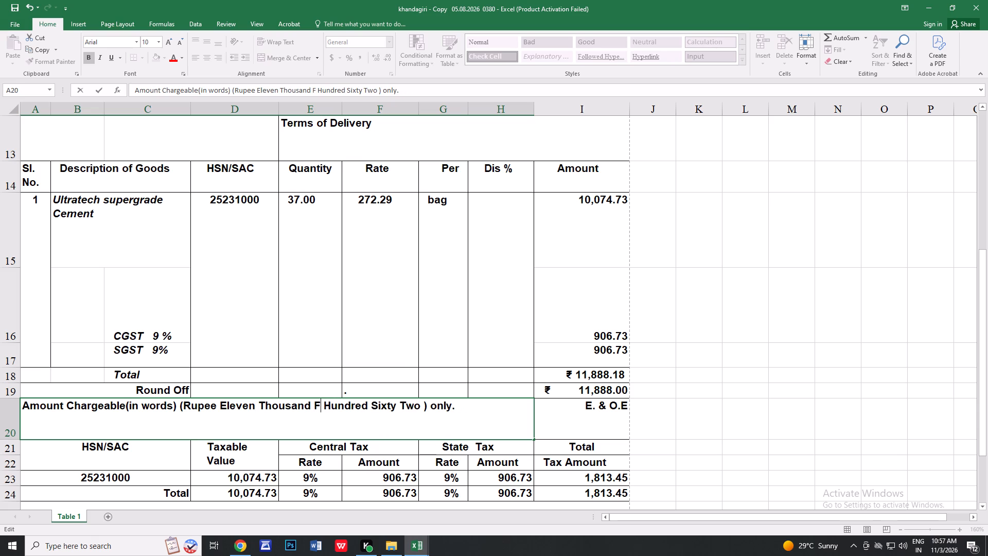
{"action": "key", "text": "BackSpace"}
{"action": "key", "text": "e"}
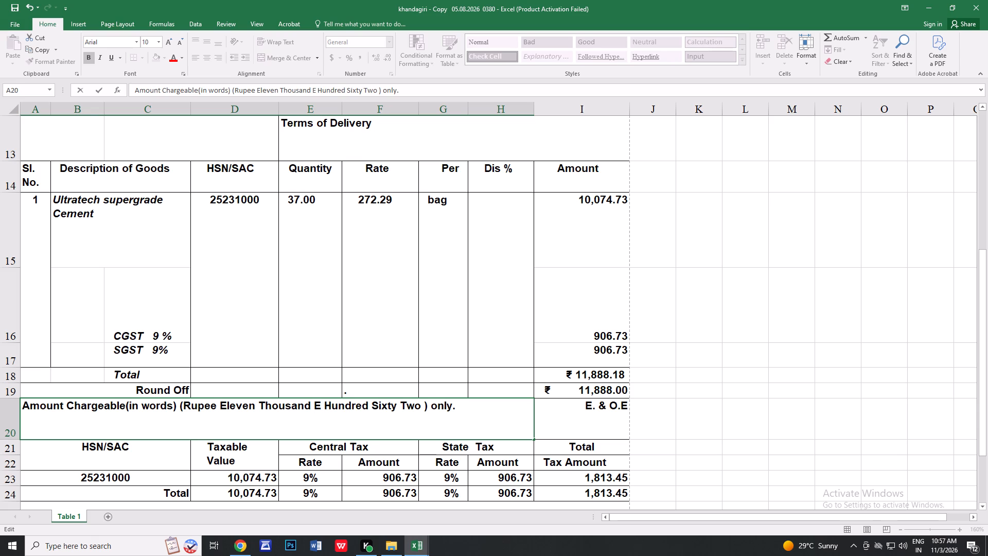
{"action": "type", "text": "ight"}
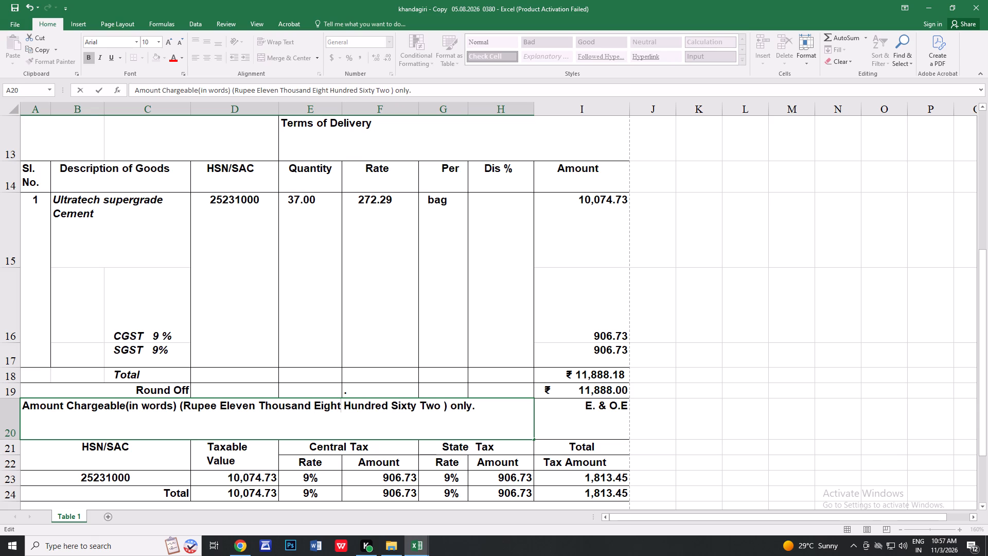
Replace the wording after "Hundred" in the Amount Chargeable line with "Eighty Eight".
{"action": "key", "text": "Right"}
{"action": "key", "text": "Right"}
{"action": "key", "text": "Right"}
{"action": "key", "text": "Right"}
{"action": "key", "text": "Right"}
{"action": "key", "text": "Right"}
{"action": "key", "text": "Right"}
{"action": "key", "text": "Right"}
{"action": "key", "text": "Right"}
{"action": "key", "text": "Right"}
{"action": "key", "text": "Right"}
{"action": "key", "text": "Right"}
{"action": "key", "text": "Right"}
{"action": "key", "text": "Right"}
{"action": "key", "text": "Right"}
{"action": "key", "text": "Right"}
{"action": "key", "text": "Right"}
{"action": "key", "text": "Right"}
{"action": "key", "text": "BackSpace"}
{"action": "key", "text": "BackSpace"}
{"action": "key", "text": "BackSpace"}
{"action": "key", "text": "BackSpace"}
{"action": "key", "text": "BackSpace"}
{"action": "key", "text": "BackSpace"}
{"action": "key", "text": "BackSpace"}
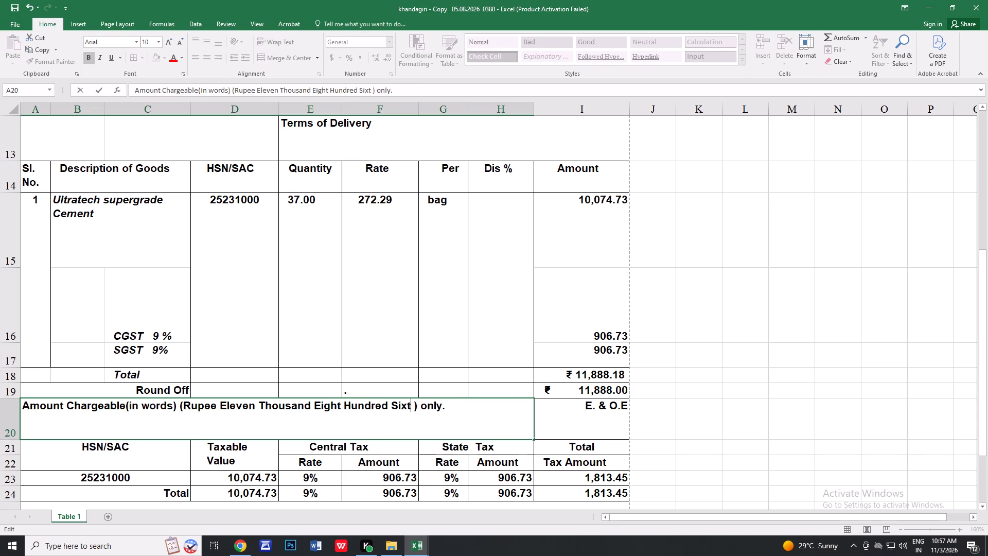
{"action": "key", "text": "BackSpace"}
{"action": "key", "text": "BackSpace"}
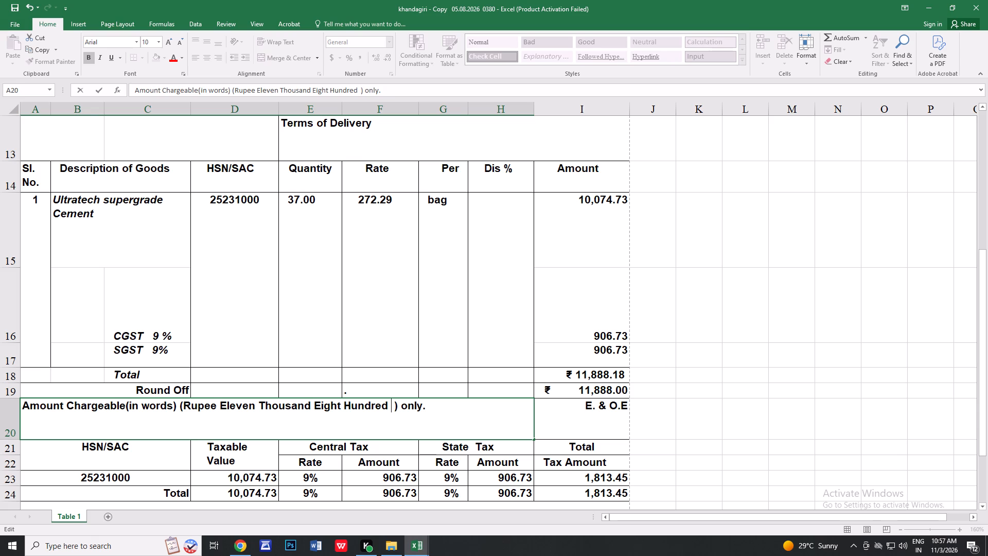
{"action": "key", "text": "e"}
{"action": "type", "text": "ighty"}
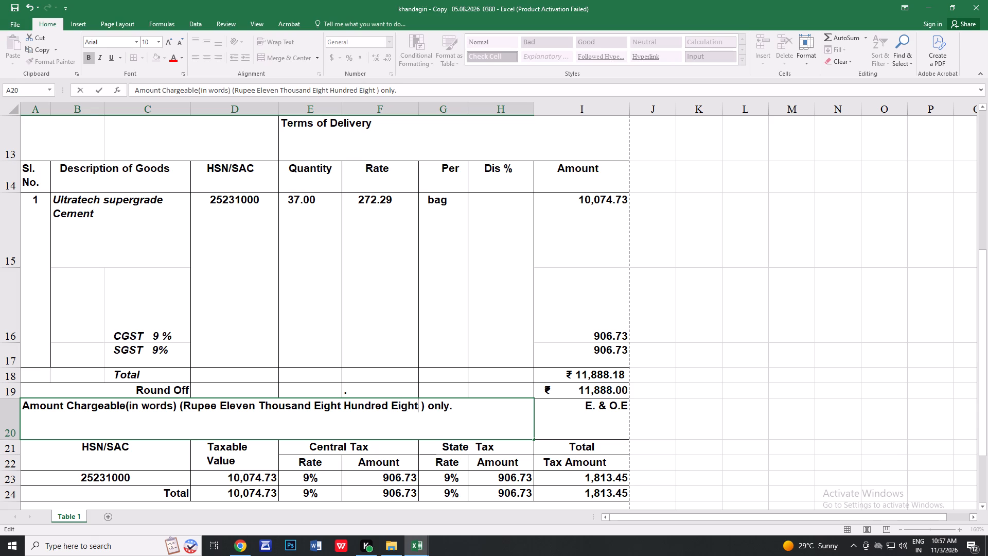
{"action": "key", "text": "space"}
{"action": "key", "text": "e"}
{"action": "type", "text": "ight"}
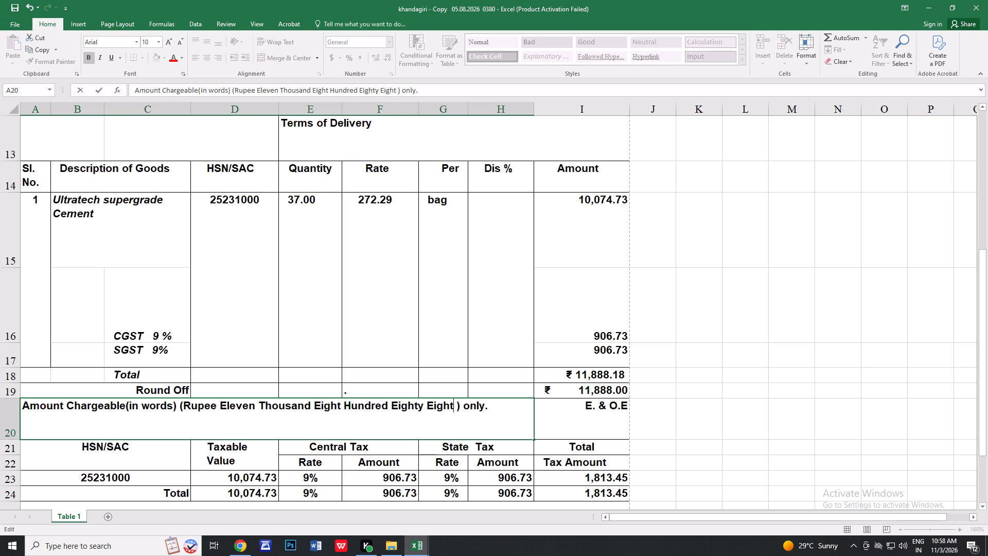
{"action": "left_click", "coordinate": [725, 383]}
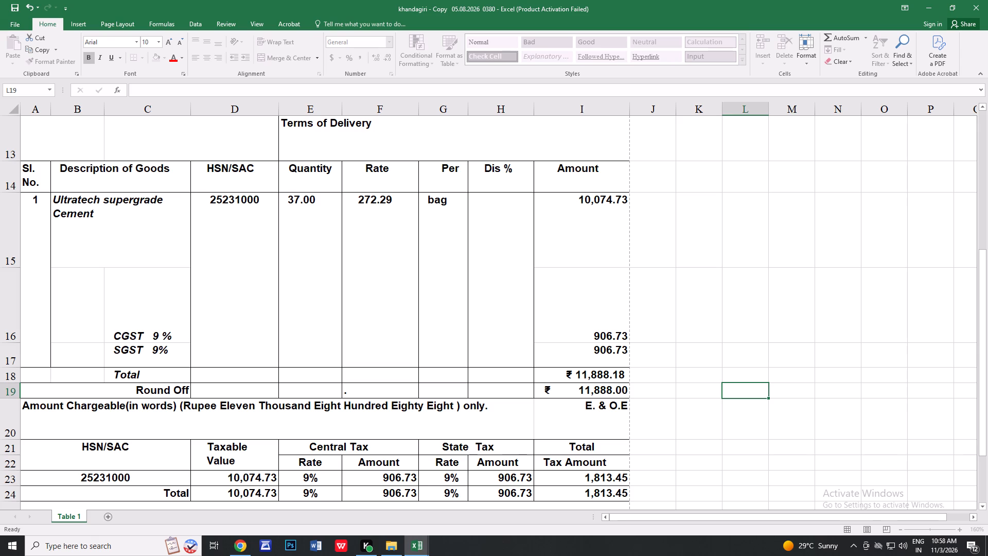
Insert "One Thousand" before "Eight Hundred" in the Tax Amount in words line.
{"action": "scroll", "coordinate": [578, 410], "scroll_direction": "down", "scroll_amount": 1}
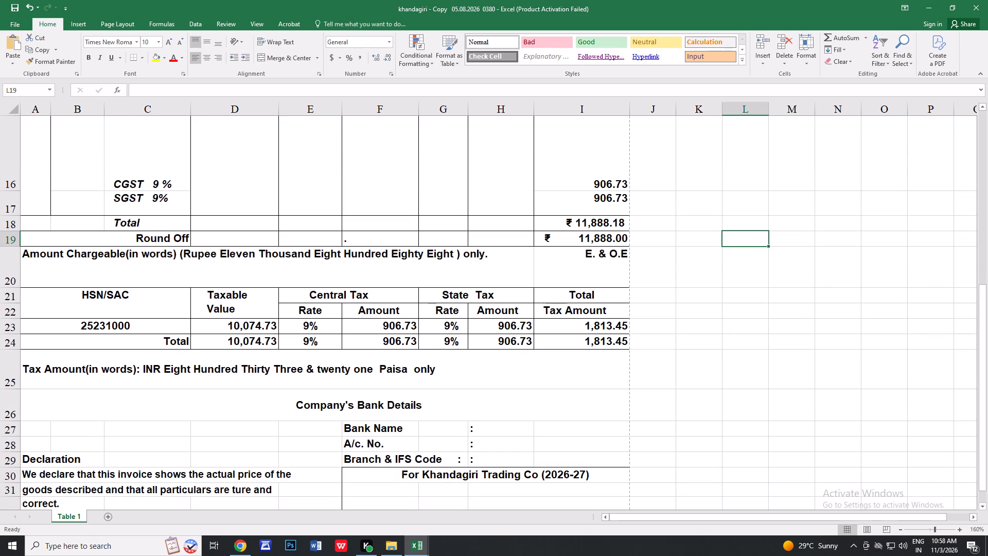
{"action": "double_click", "coordinate": [164, 372]}
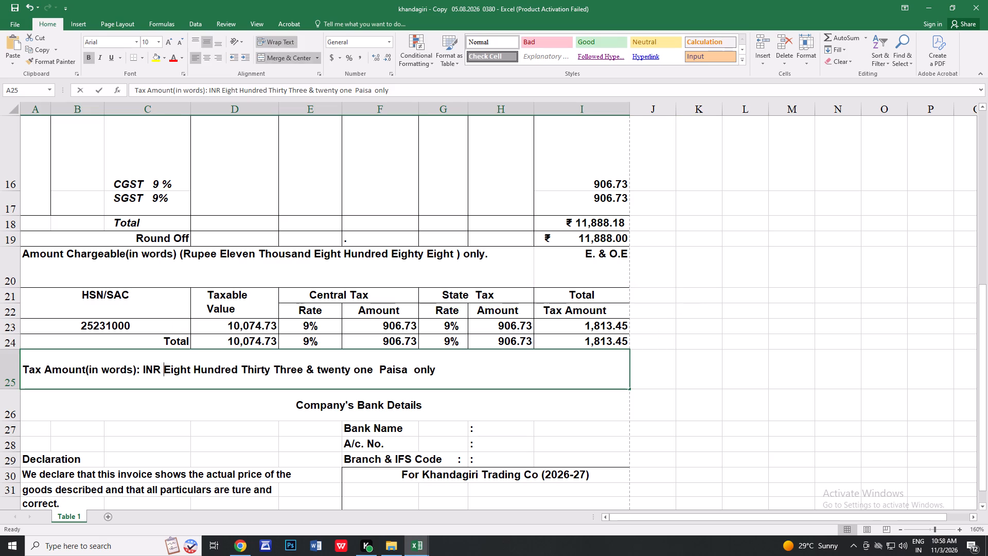
{"action": "key", "text": "o"}
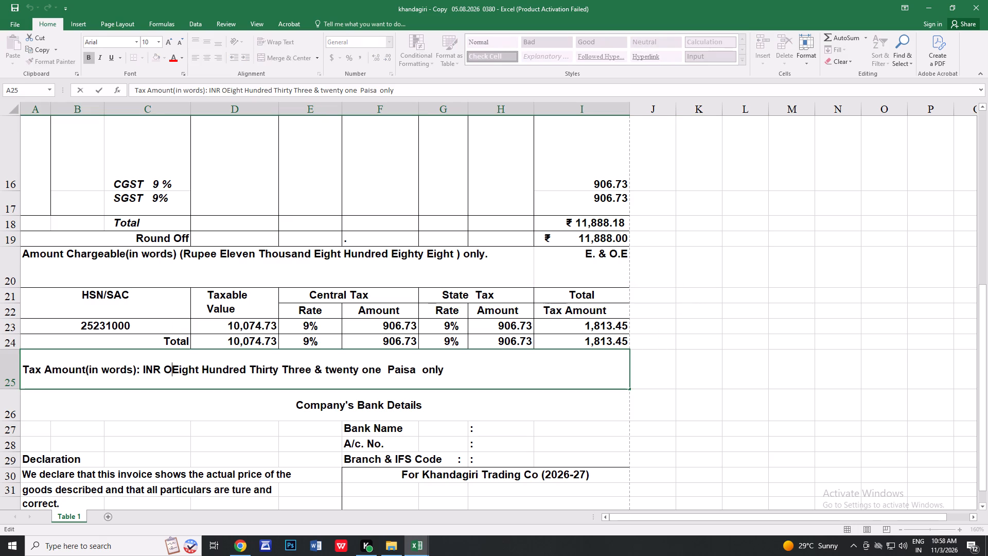
{"action": "type", "text": "ne"}
{"action": "key", "text": "space"}
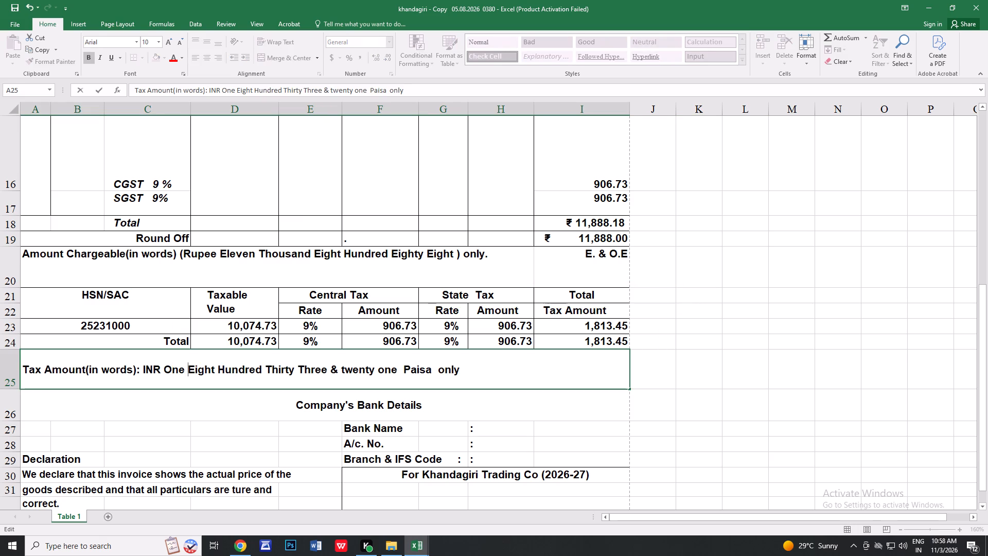
{"action": "key", "text": "t"}
{"action": "type", "text": "housand"}
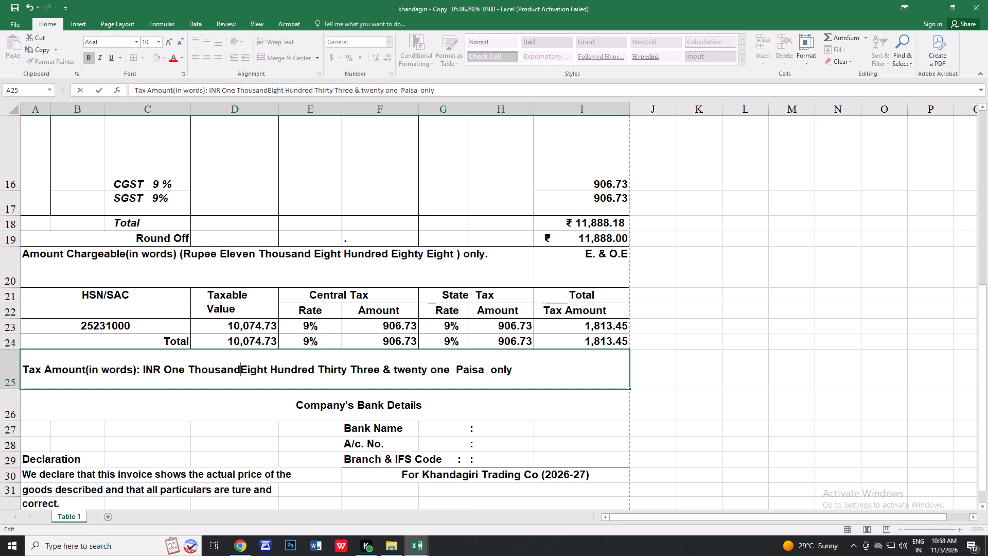
{"action": "key", "text": "space"}
Change the rupee wording between "Hundred" and the ampersand in the Tax Amount line to "Thirteen".
{"action": "key", "text": "Right"}
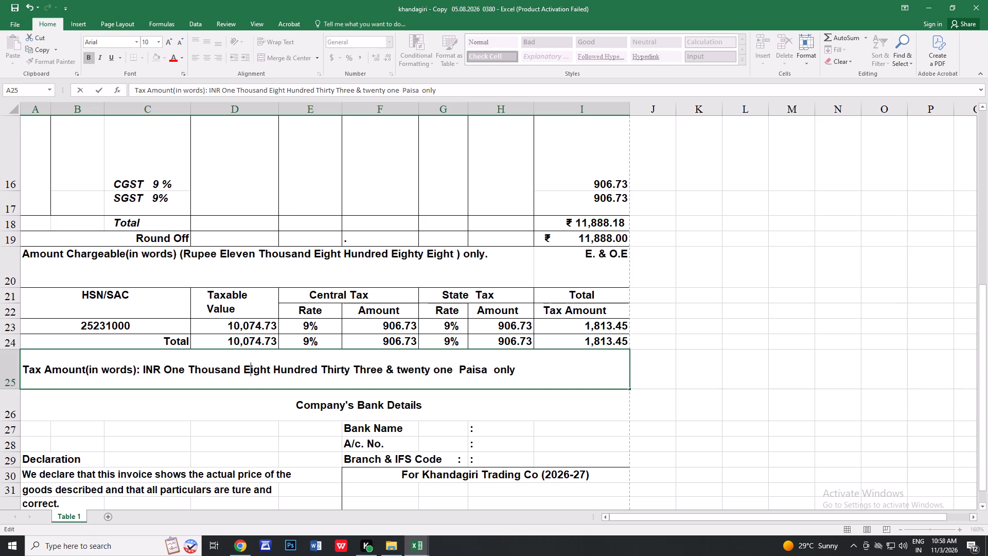
{"action": "key", "text": "Right"}
{"action": "key", "text": "Right"}
{"action": "key", "text": "Right"}
{"action": "key", "text": "Right"}
{"action": "key", "text": "Right"}
{"action": "key", "text": "Right"}
{"action": "key", "text": "Right"}
{"action": "key", "text": "Right"}
{"action": "key", "text": "Right"}
{"action": "key", "text": "Right"}
{"action": "key", "text": "Right"}
{"action": "key", "text": "Right"}
{"action": "key", "text": "Right"}
{"action": "key", "text": "Right"}
{"action": "key", "text": "Right"}
{"action": "key", "text": "Right"}
{"action": "key", "text": "Right"}
{"action": "key", "text": "Right"}
{"action": "key", "text": "Right"}
{"action": "key", "text": "Right"}
{"action": "key", "text": "Right"}
{"action": "key", "text": "Right"}
{"action": "key", "text": "Right"}
{"action": "key", "text": "Right"}
{"action": "key", "text": "Right"}
{"action": "key", "text": "Right"}
{"action": "key", "text": "Right"}
{"action": "key", "text": "Left"}
{"action": "key", "text": "Left"}
{"action": "key", "text": "BackSpace"}
{"action": "key", "text": "BackSpace"}
{"action": "key", "text": "BackSpace"}
{"action": "key", "text": "BackSpace"}
{"action": "key", "text": "BackSpace"}
{"action": "key", "text": "BackSpace"}
{"action": "key", "text": "BackSpace"}
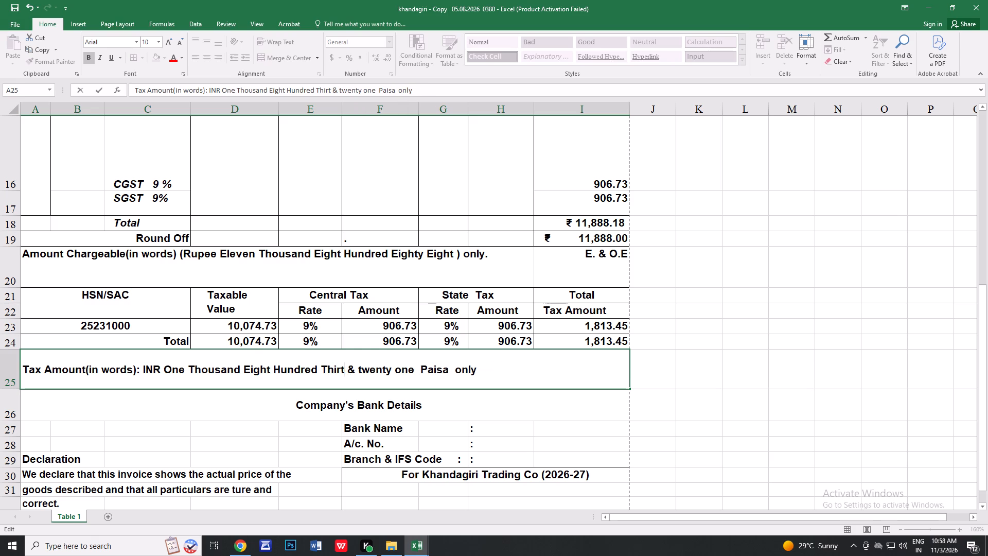
{"action": "type", "text": "een"}
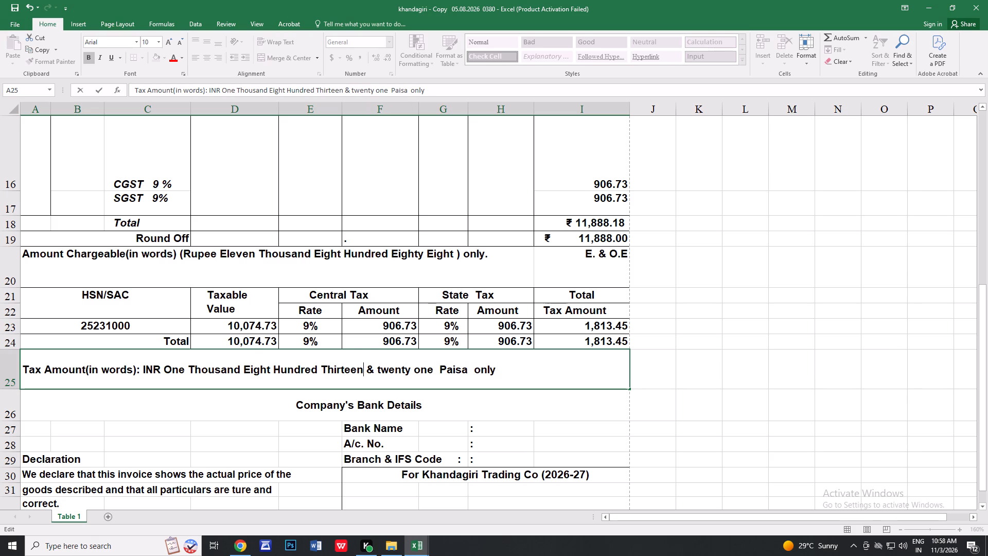
Replace the paisa wording after the ampersand in the Tax Amount line with "fourty five".
{"action": "key", "text": "Right"}
{"action": "key", "text": "Right"}
{"action": "key", "text": "Right"}
{"action": "key", "text": "Right"}
{"action": "key", "text": "Right"}
{"action": "key", "text": "Right"}
{"action": "key", "text": "Right"}
{"action": "key", "text": "Right"}
{"action": "key", "text": "Right"}
{"action": "key", "text": "Right"}
{"action": "key", "text": "Right"}
{"action": "key", "text": "Right"}
{"action": "key", "text": "Right"}
{"action": "key", "text": "BackSpace"}
{"action": "key", "text": "BackSpace"}
{"action": "key", "text": "BackSpace"}
{"action": "key", "text": "BackSpace"}
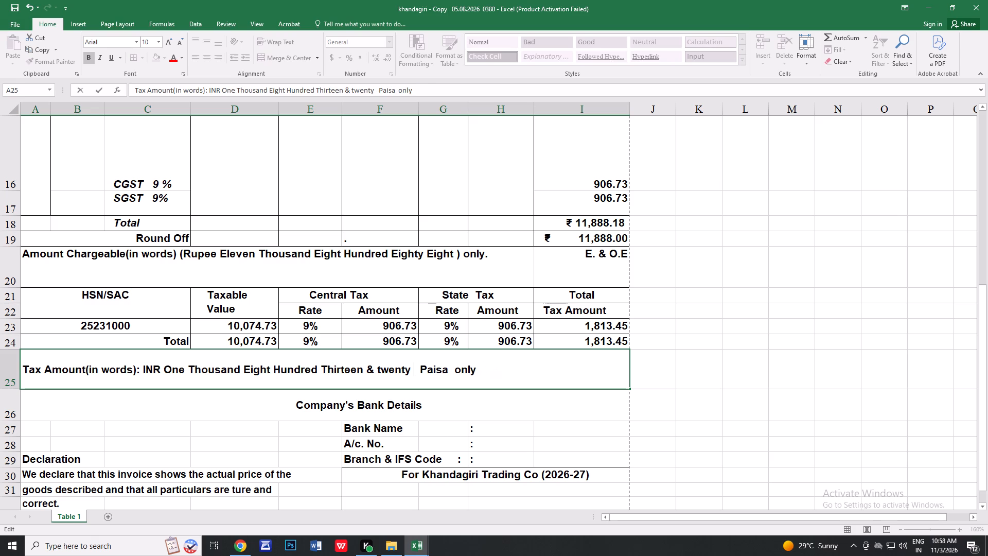
{"action": "key", "text": "BackSpace"}
{"action": "key", "text": "BackSpace"}
{"action": "key", "text": "BackSpace"}
{"action": "key", "text": "BackSpace"}
{"action": "key", "text": "BackSpace"}
{"action": "key", "text": "BackSpace"}
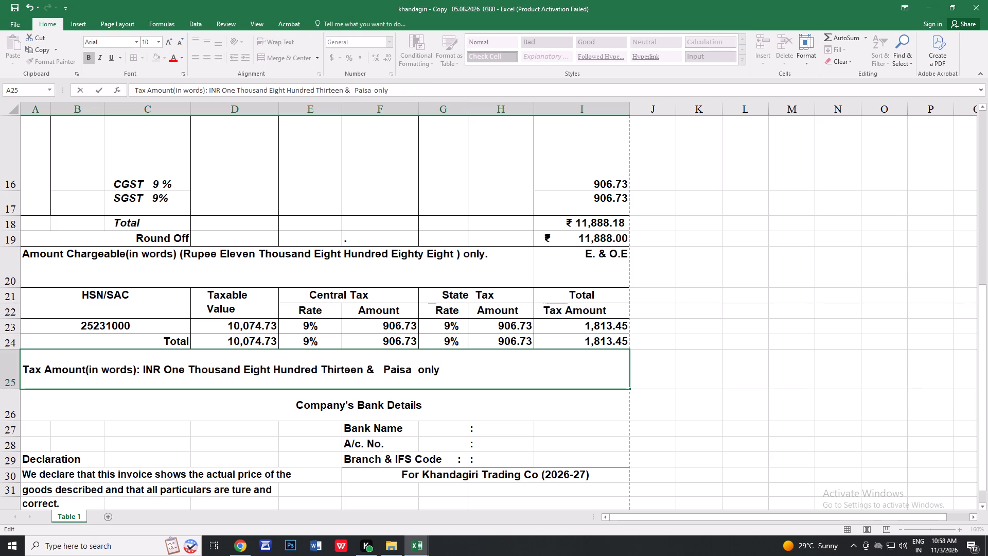
{"action": "type", "text": "fourty five"}
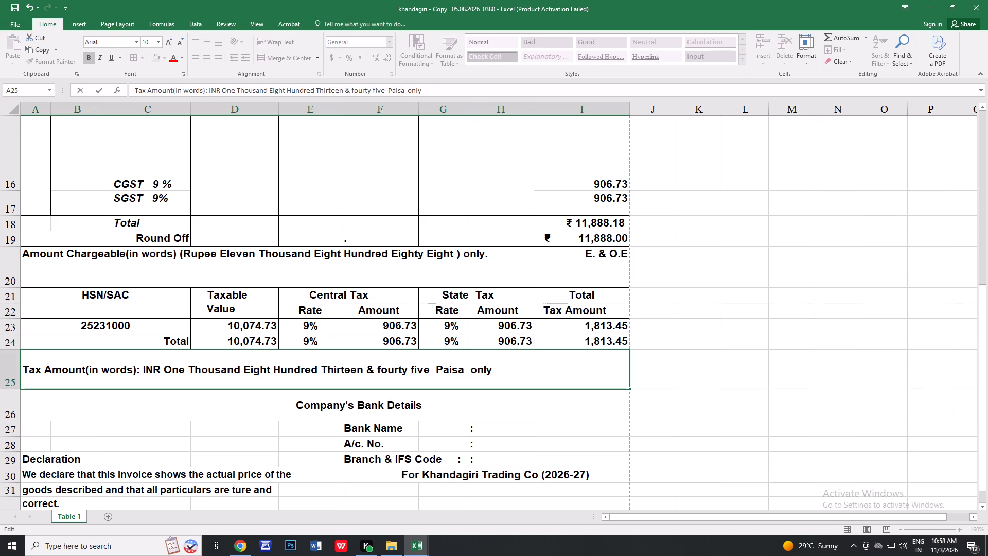
{"action": "left_click", "coordinate": [751, 346]}
Open the print settings for the updated invoice.
{"action": "key", "text": "ctrl+p"}
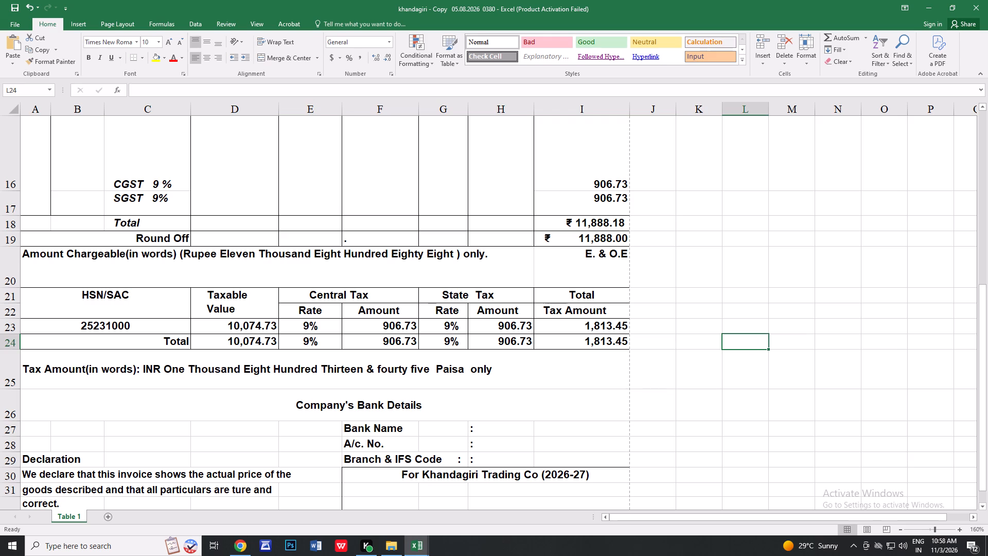
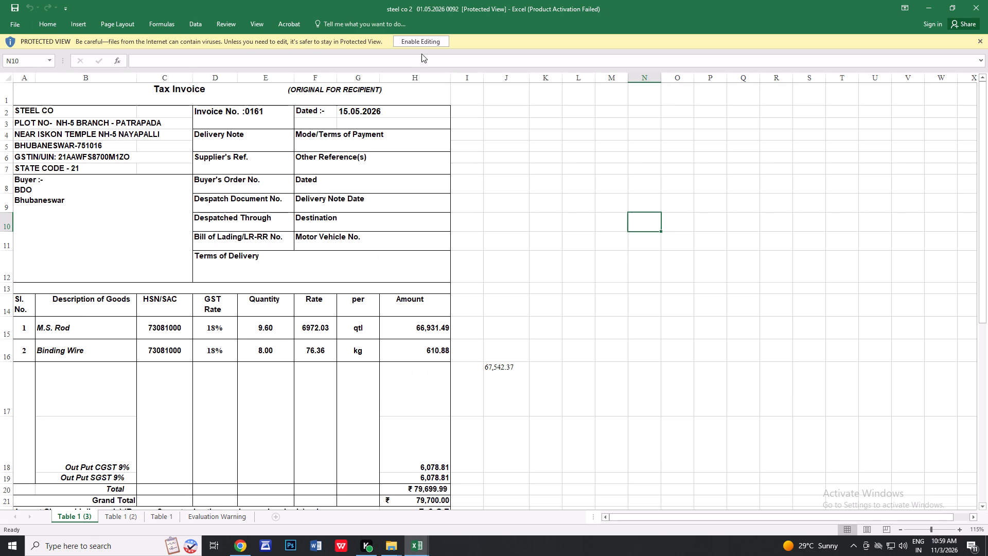
Enable editing of the STEEL CO invoice workbook and set the invoice date to 10.07.2026.
{"action": "left_click", "coordinate": [422, 39]}
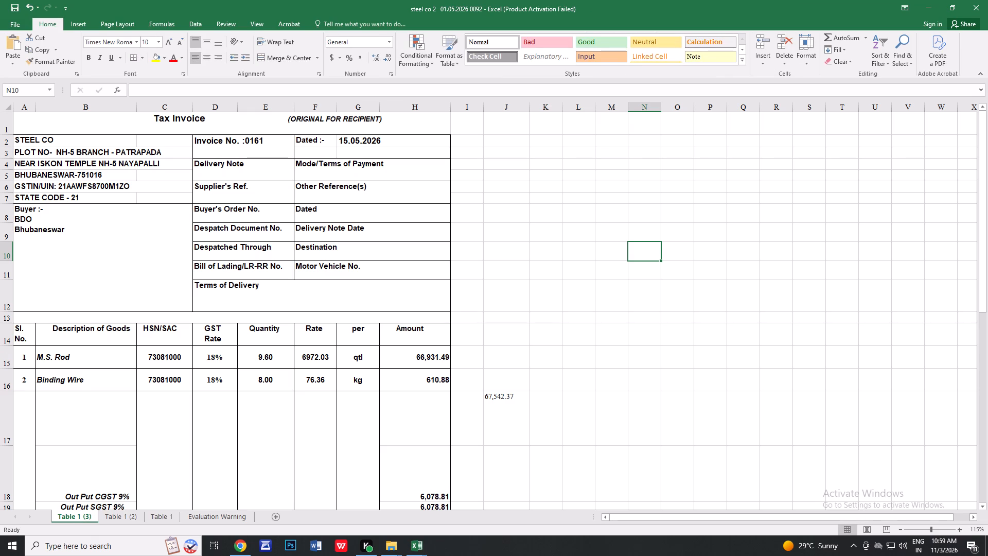
{"action": "double_click", "coordinate": [350, 144]}
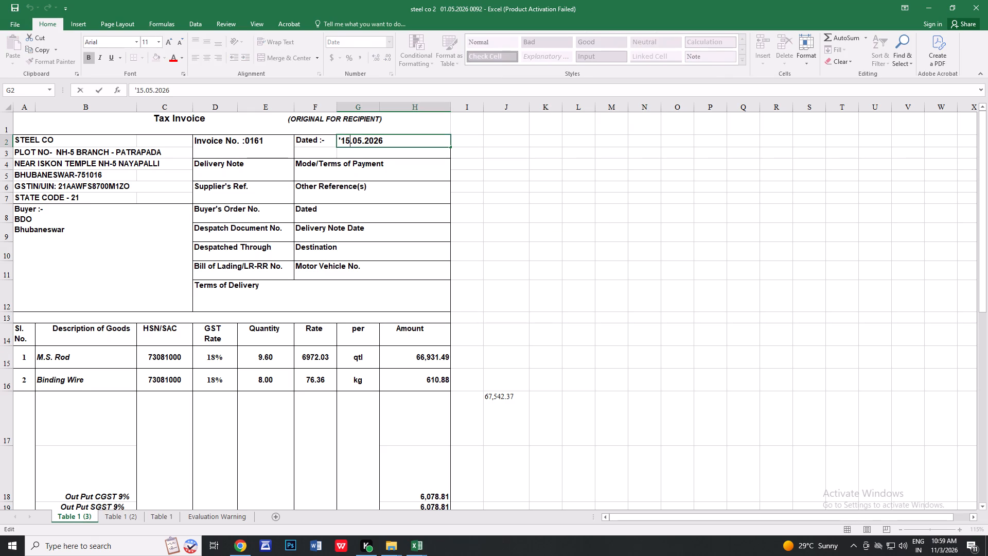
{"action": "key", "text": "BackSpace"}
{"action": "key", "text": "0"}
{"action": "key", "text": "Right"}
{"action": "key", "text": "Right"}
{"action": "key", "text": "Right"}
{"action": "key", "text": "BackSpace"}
{"action": "key", "text": "7"}
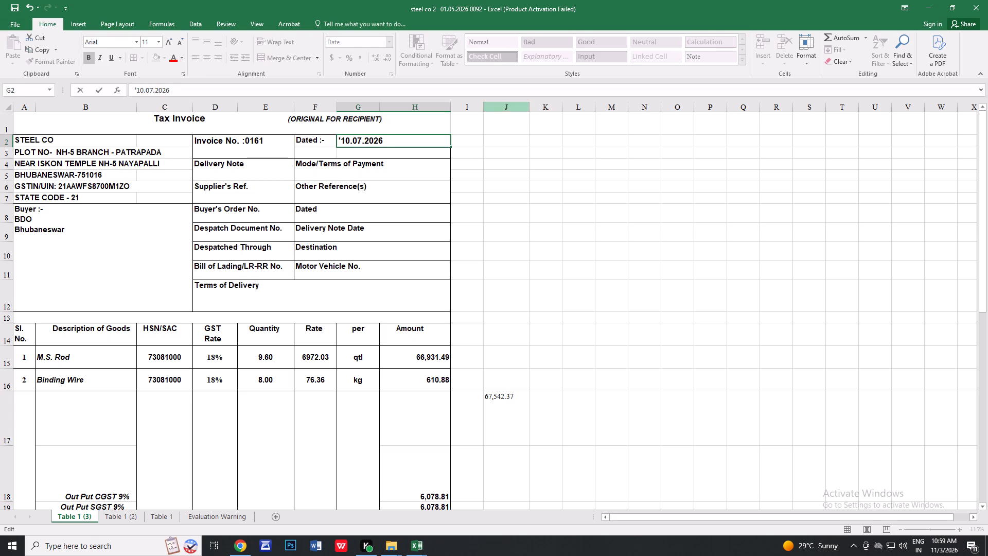
{"action": "left_click", "coordinate": [567, 151]}
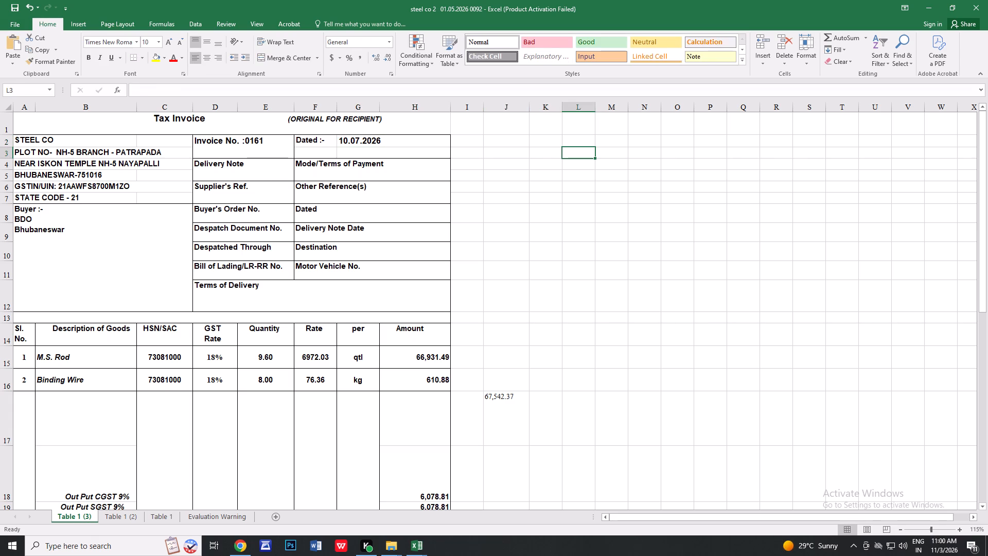
Change the invoice number to 0389 in the invoice header.
{"action": "left_click", "coordinate": [271, 142]}
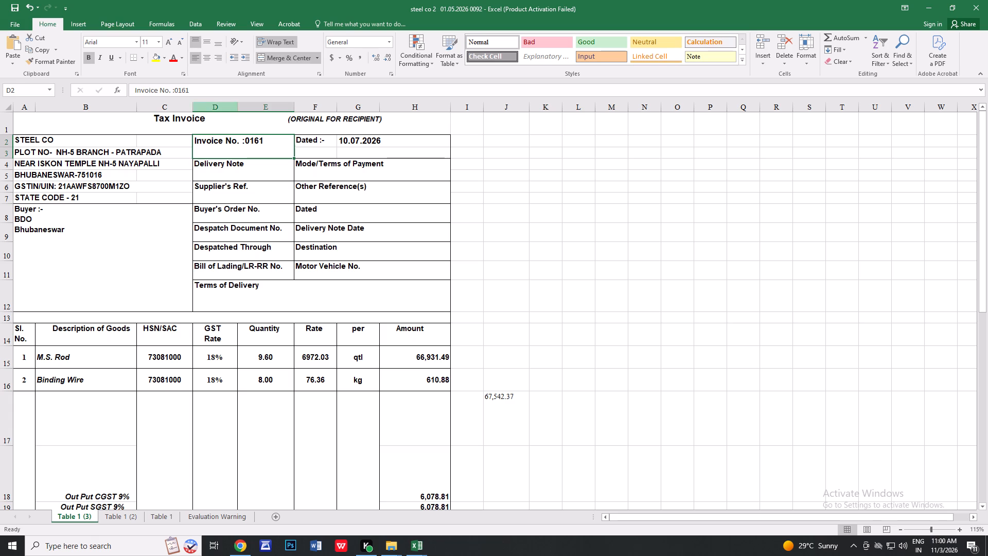
{"action": "left_click", "coordinate": [200, 89]}
{"action": "key", "text": "BackSpace"}
{"action": "key", "text": "BackSpace"}
{"action": "key", "text": "BackSpace"}
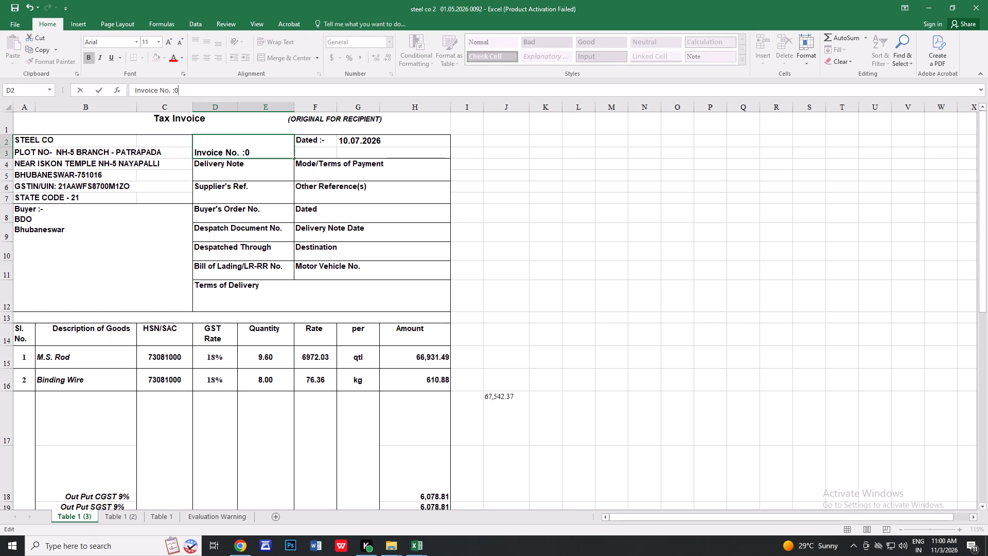
{"action": "type", "text": "389"}
{"action": "left_click", "coordinate": [574, 272]}
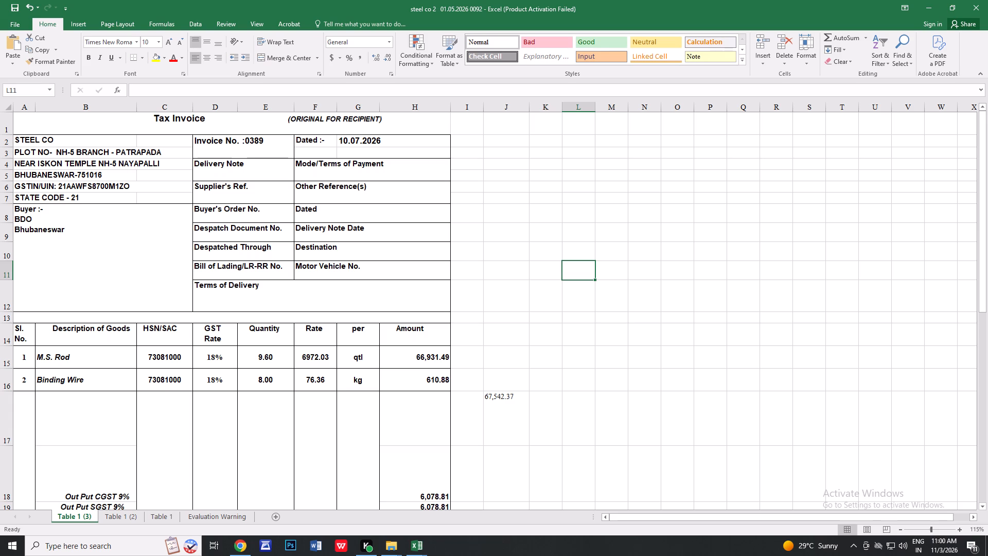
Set the M.S. Rod line's quantity to 6.290 and its rate to 6524.58.
{"action": "left_click", "coordinate": [273, 363]}
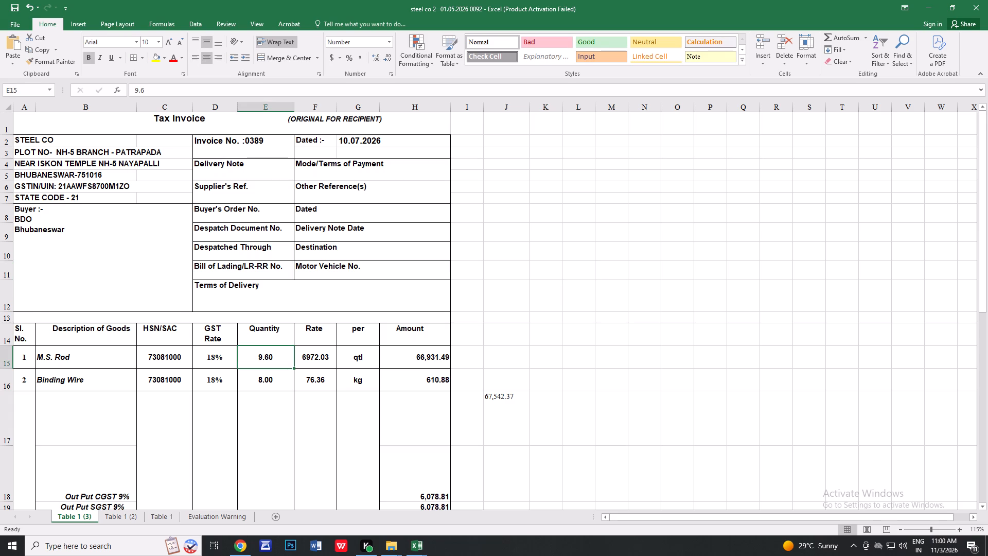
{"action": "type", "text": "60"}
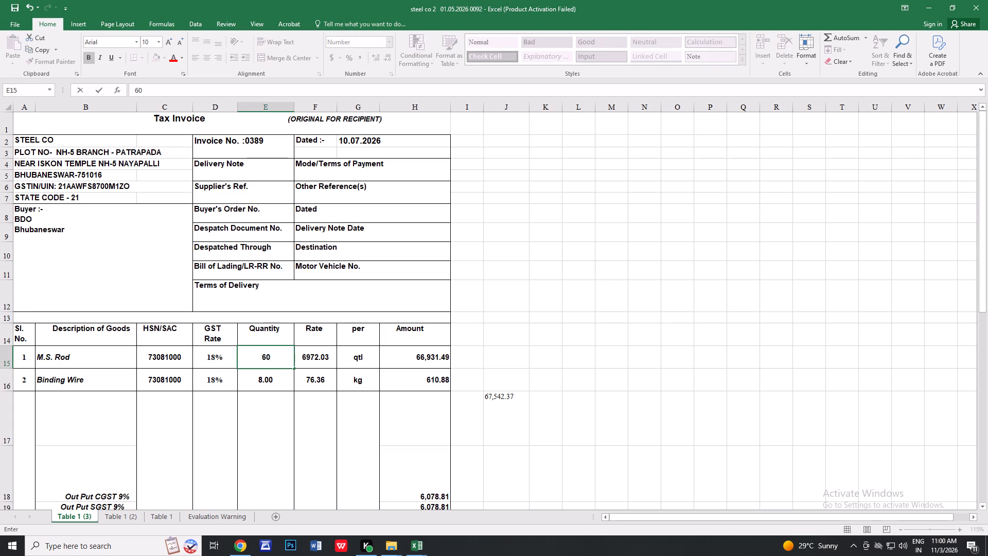
{"action": "key", "text": "BackSpace"}
{"action": "type", "text": ".290"}
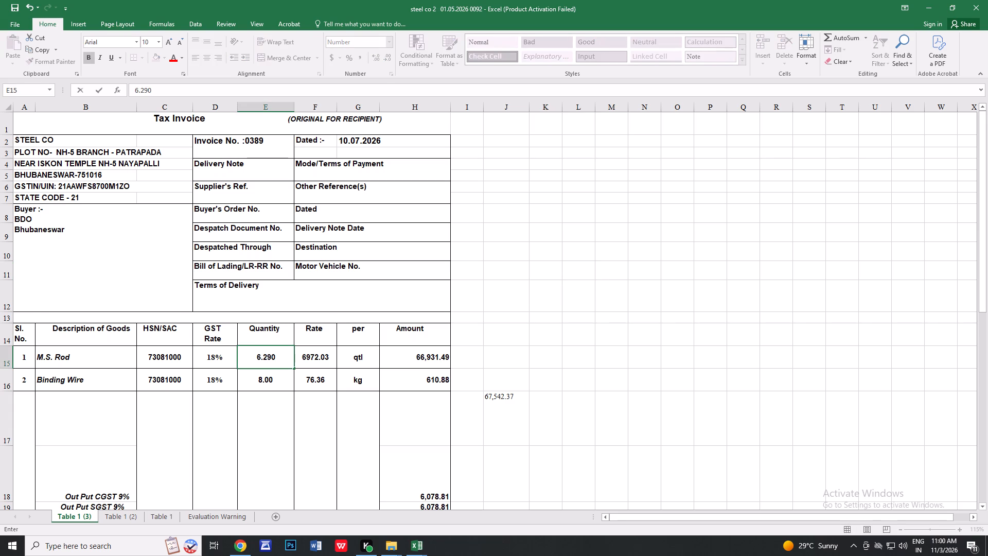
{"action": "left_click", "coordinate": [267, 375]}
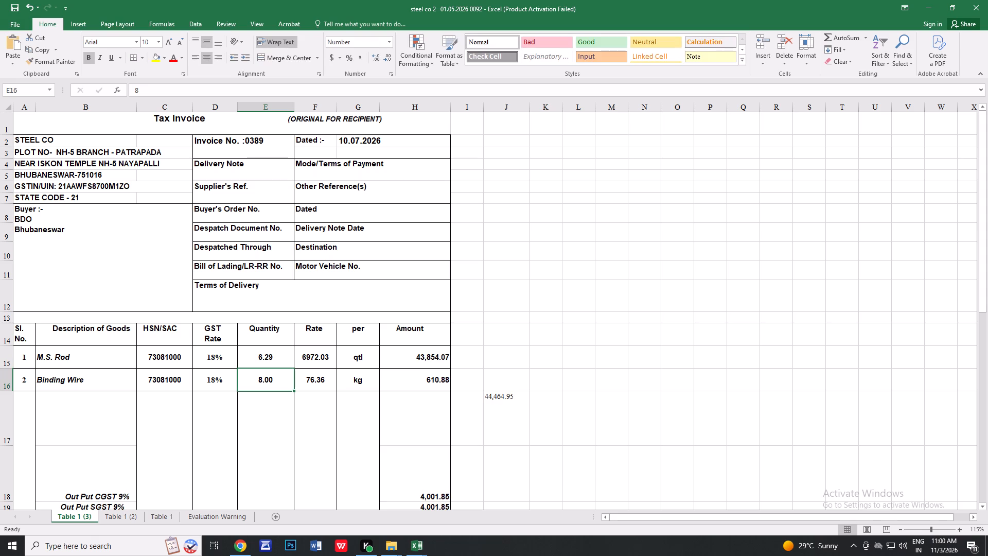
{"action": "left_click", "coordinate": [319, 357]}
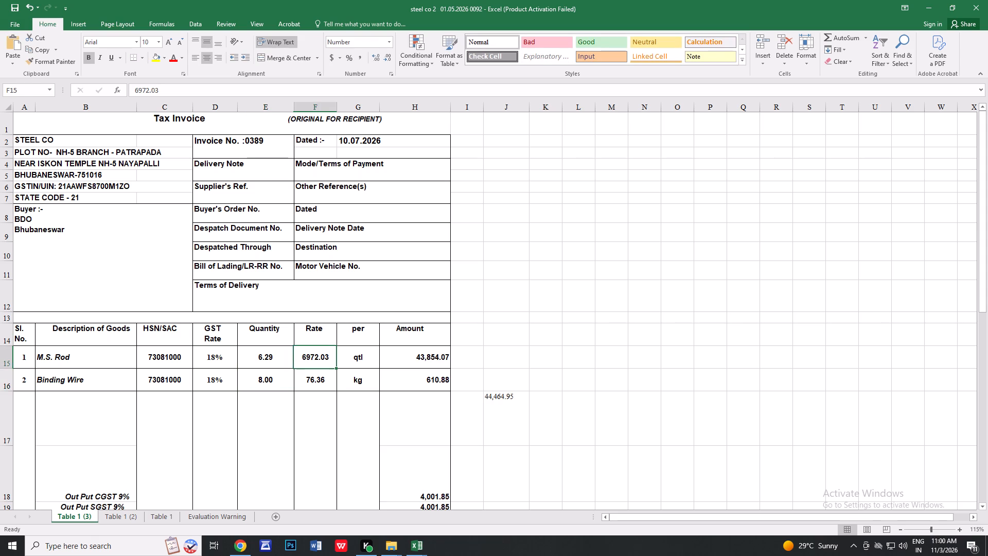
{"action": "type", "text": "6524."}
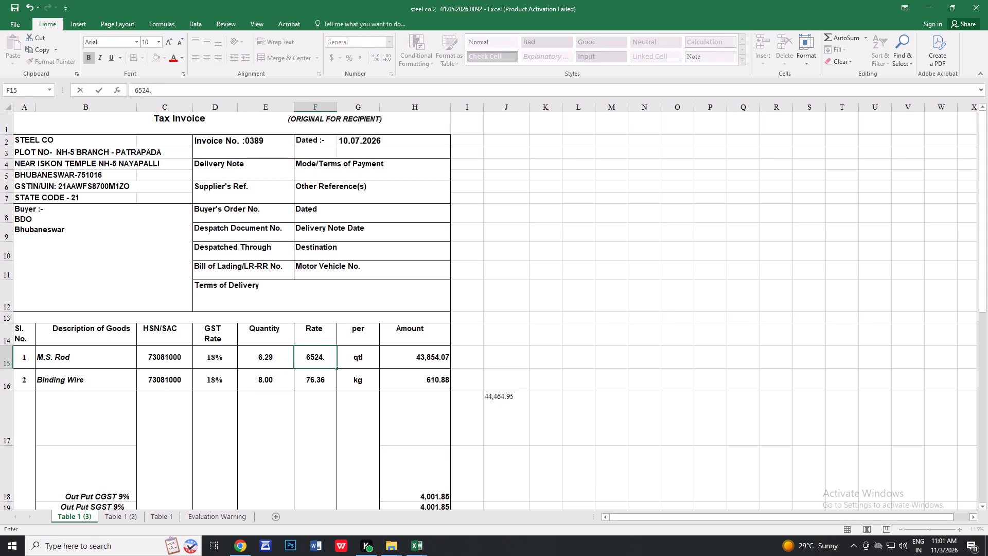
{"action": "type", "text": "58"}
{"action": "left_click", "coordinate": [314, 387]}
Set the Binding Wire line's quantity to 6.
{"action": "left_click", "coordinate": [254, 383]}
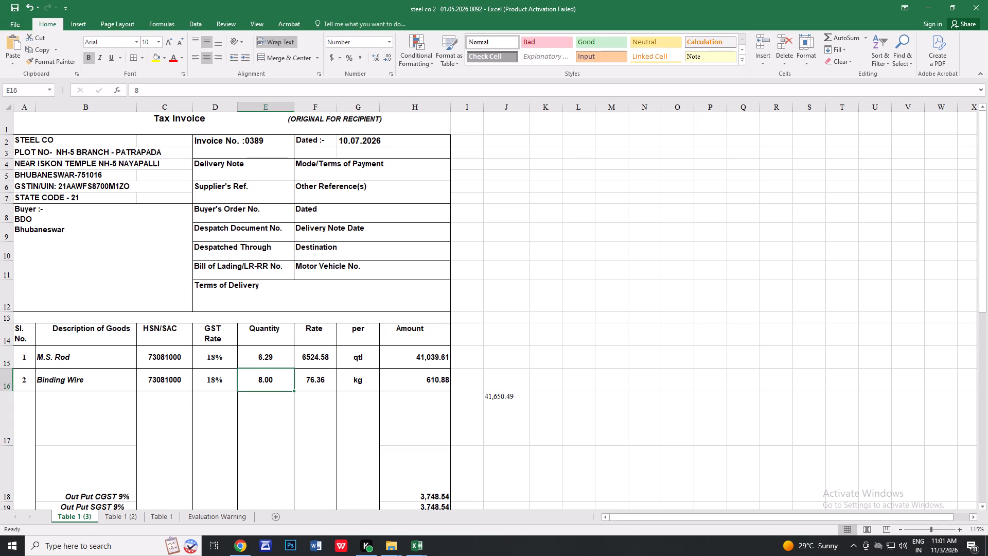
{"action": "key", "text": "6"}
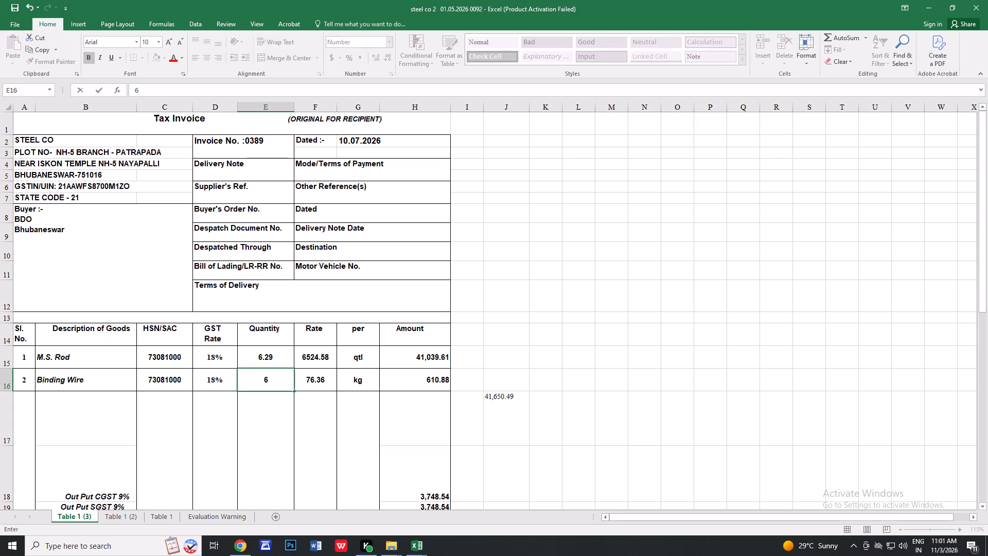
{"action": "key", "text": "Right"}
{"action": "key", "text": "Right"}
{"action": "key", "text": "Left"}
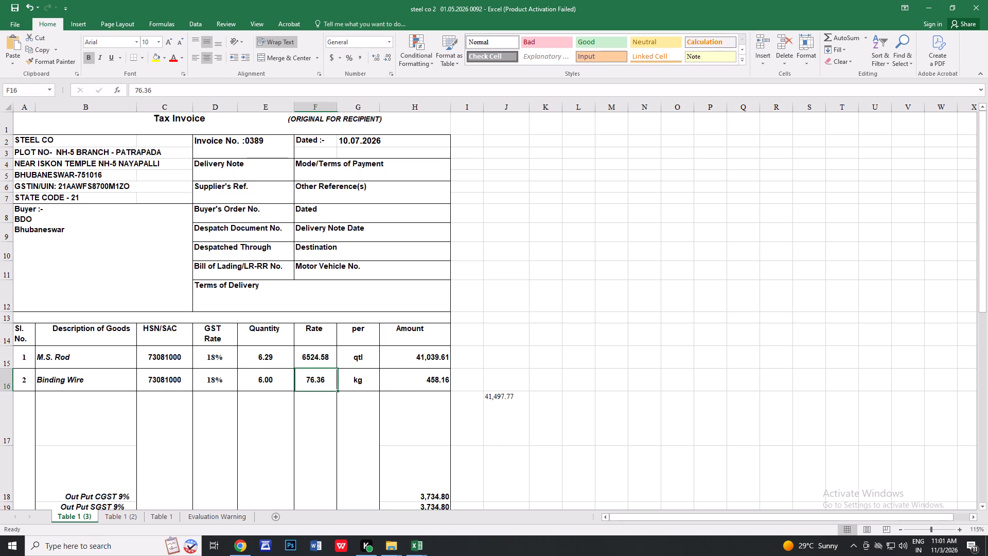
Replace "Seventy nine" with "Fourty Eight" in the Amount Chargeable in words line.
{"action": "scroll", "coordinate": [513, 335], "scroll_direction": "down", "scroll_amount": 1}
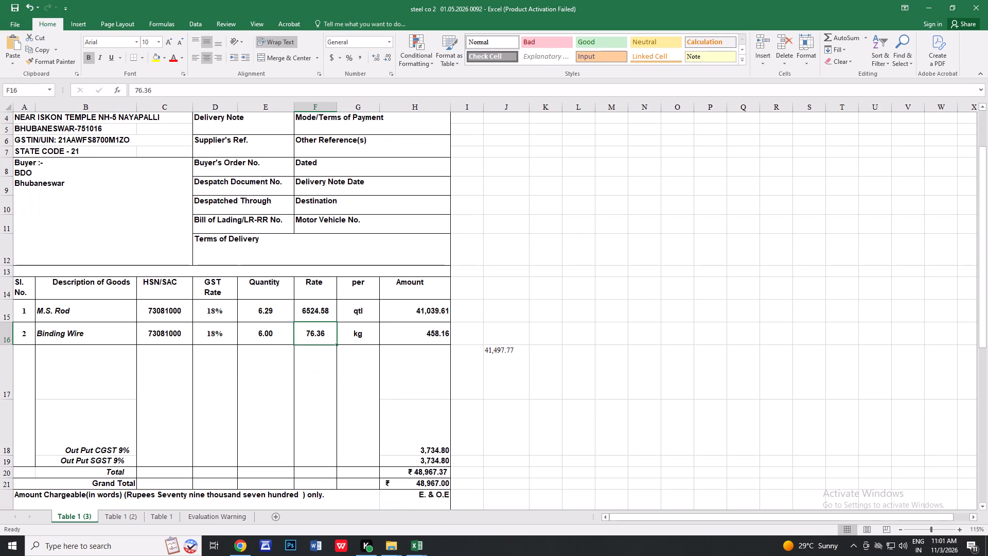
{"action": "left_click", "coordinate": [442, 485]}
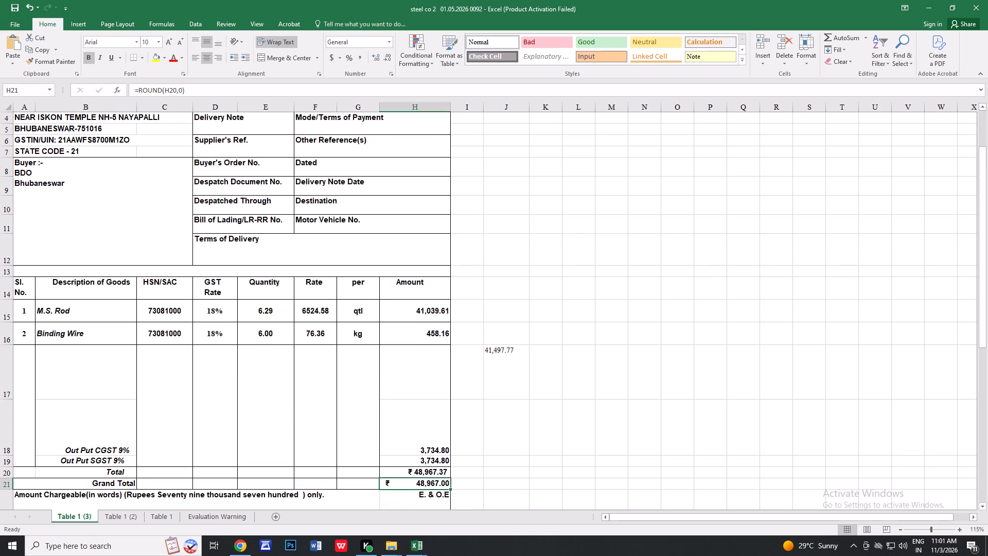
{"action": "scroll", "coordinate": [489, 482], "scroll_direction": "down", "scroll_amount": 1}
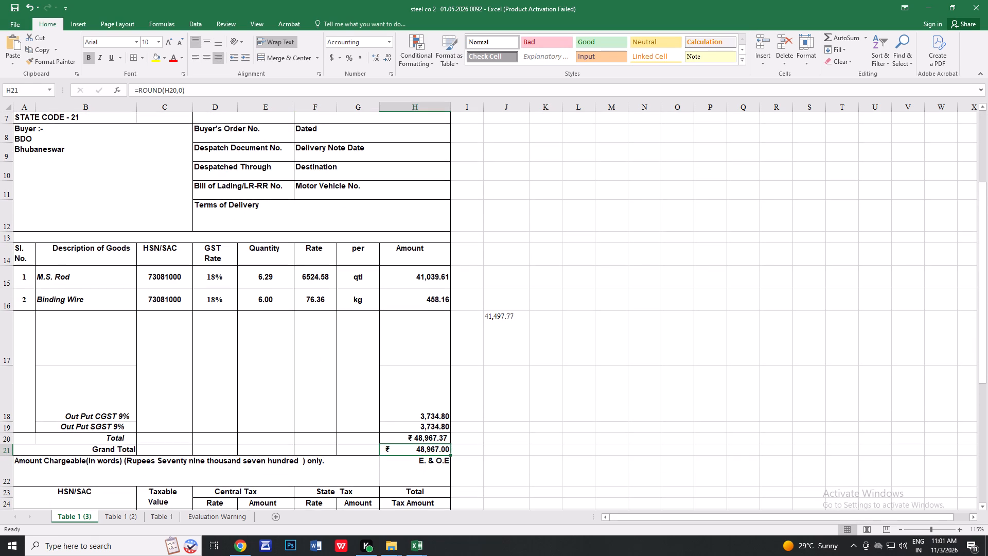
{"action": "double_click", "coordinate": [205, 462]}
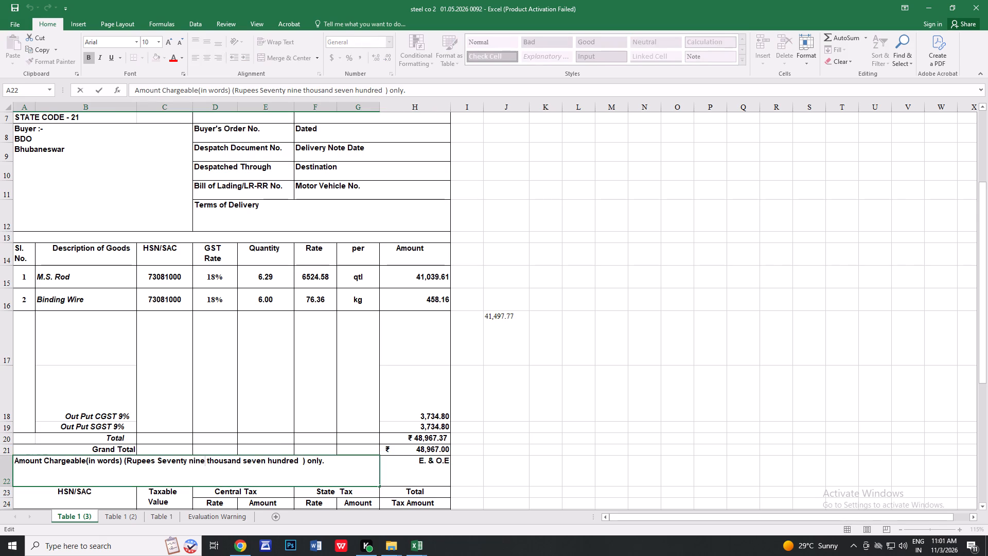
{"action": "key", "text": "BackSpace"}
{"action": "key", "text": "BackSpace"}
{"action": "key", "text": "BackSpace"}
{"action": "key", "text": "BackSpace"}
{"action": "key", "text": "BackSpace"}
{"action": "key", "text": "BackSpace"}
{"action": "key", "text": "BackSpace"}
{"action": "key", "text": "BackSpace"}
{"action": "key", "text": "BackSpace"}
{"action": "key", "text": "BackSpace"}
{"action": "key", "text": "BackSpace"}
{"action": "key", "text": "BackSpace"}
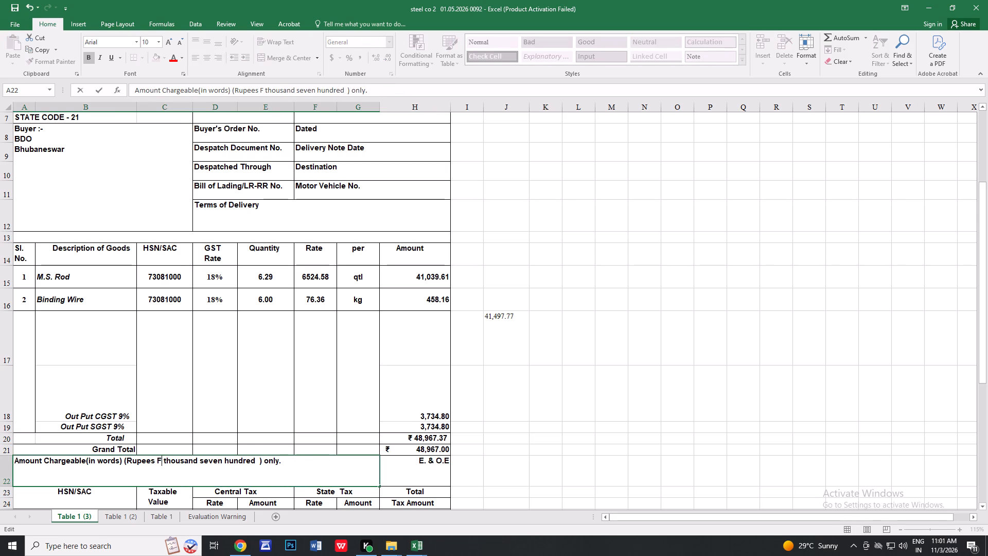
{"action": "type", "text": "out"}
{"action": "key", "text": "BackSpace"}
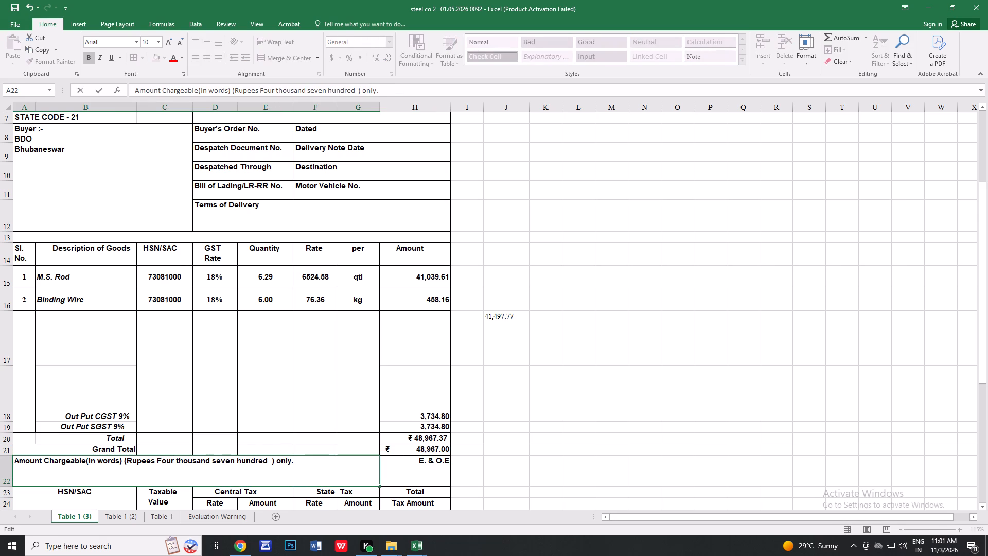
{"action": "type", "text": "ight"}
Change "thousand seven hundred" to "Thousand Nine Hundred" in the Amount Chargeable in words line.
{"action": "key", "text": "Right"}
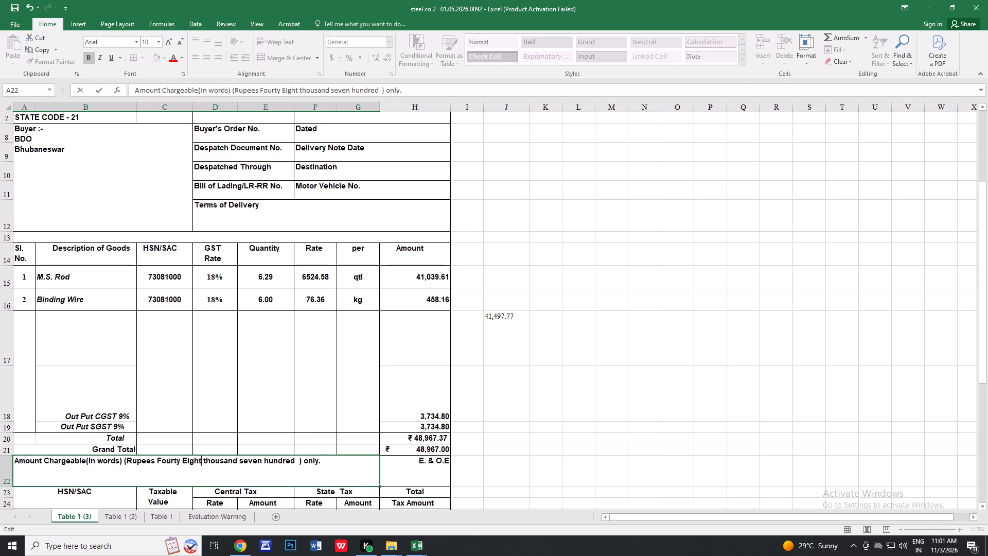
{"action": "key", "text": "Right"}
{"action": "key", "text": "t"}
{"action": "key", "text": "Right"}
{"action": "key", "text": "Right"}
{"action": "key", "text": "Right"}
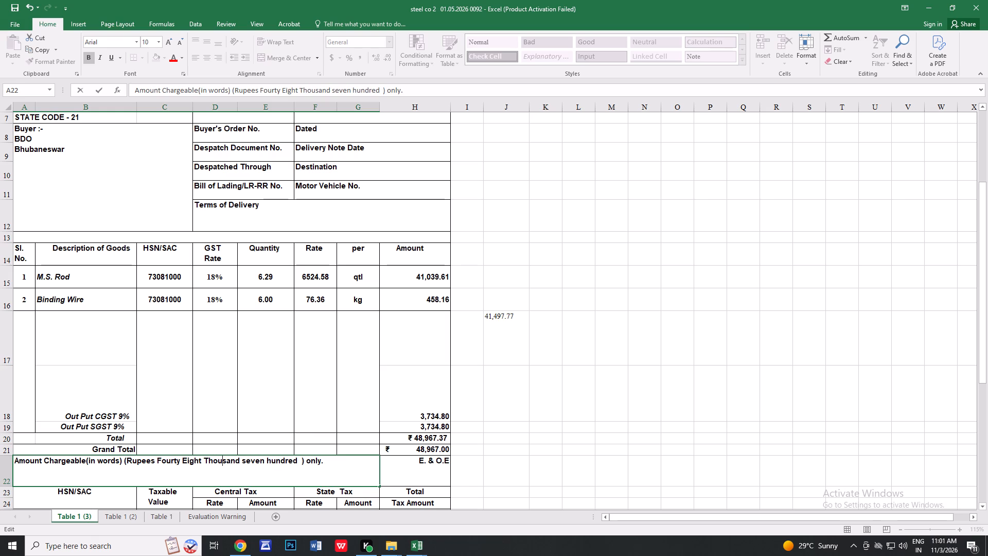
{"action": "key", "text": "Right"}
{"action": "key", "text": "Right"}
{"action": "key", "text": "Right"}
{"action": "key", "text": "Right"}
{"action": "key", "text": "Right"}
{"action": "key", "text": "Right"}
{"action": "key", "text": "Right"}
{"action": "key", "text": "Right"}
{"action": "key", "text": "Right"}
{"action": "key", "text": "Right"}
{"action": "key", "text": "BackSpace"}
{"action": "key", "text": "BackSpace"}
{"action": "key", "text": "BackSpace"}
{"action": "key", "text": "BackSpace"}
{"action": "key", "text": "BackSpace"}
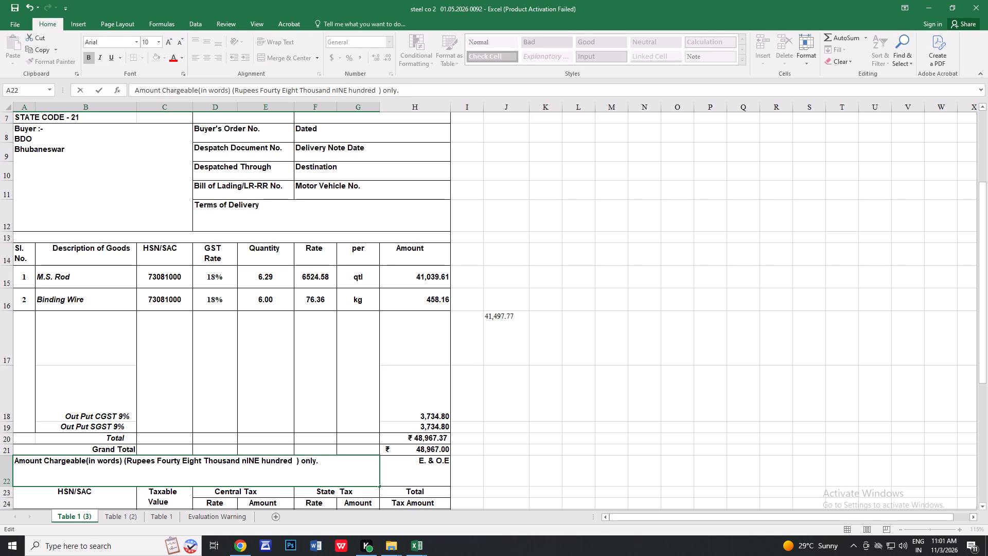
{"action": "key", "text": "BackSpace"}
{"action": "key", "text": "BackSpace"}
{"action": "key", "text": "BackSpace"}
{"action": "key", "text": "BackSpace"}
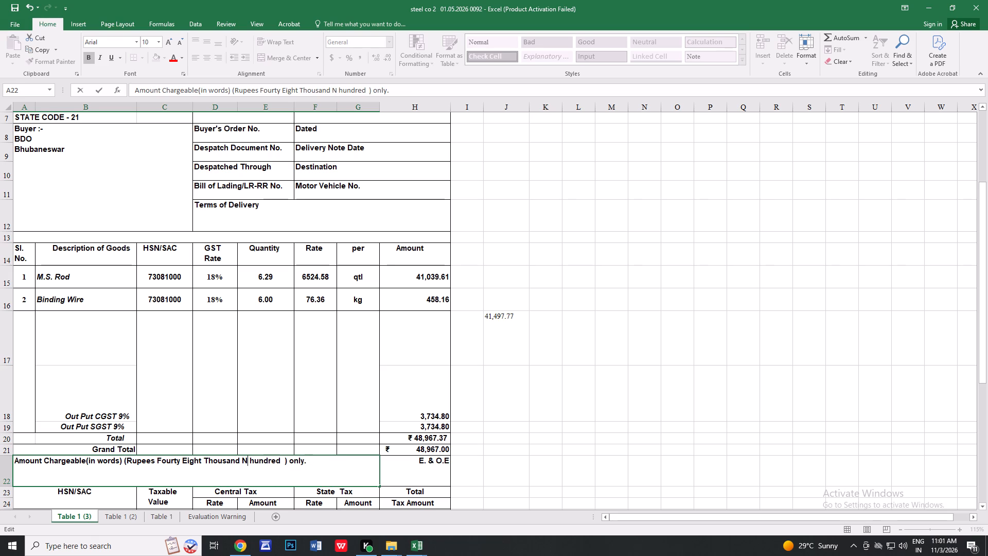
{"action": "key", "text": "Right"}
{"action": "key", "text": "Right"}
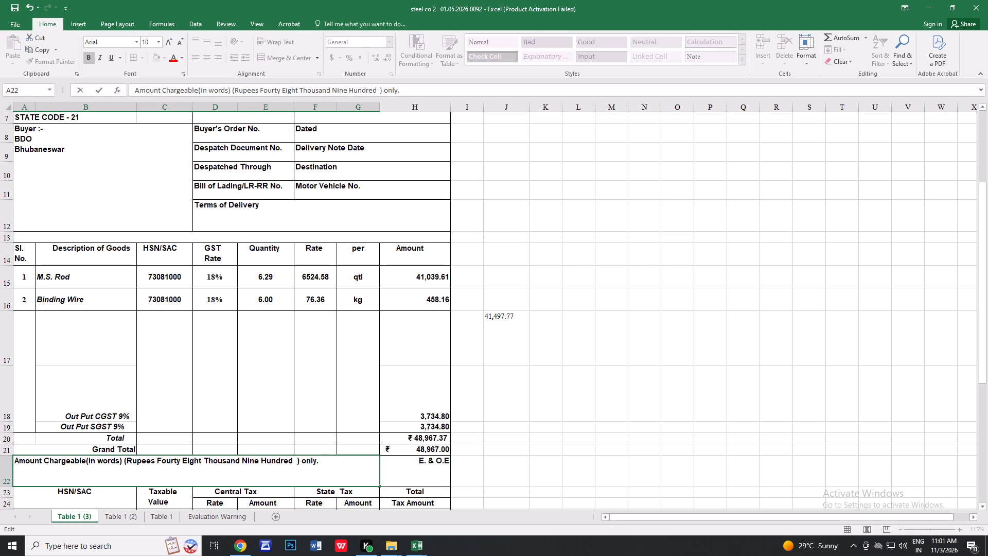
Add "Sixty Seven" after "Hundred" in the Amount Chargeable in words line.
{"action": "key", "text": "Right"}
{"action": "key", "text": "Right"}
{"action": "key", "text": "Right"}
{"action": "key", "text": "Right"}
{"action": "key", "text": "Right"}
{"action": "key", "text": "Right"}
{"action": "key", "text": "space"}
{"action": "key", "text": "d"}
{"action": "key", "text": "BackSpace"}
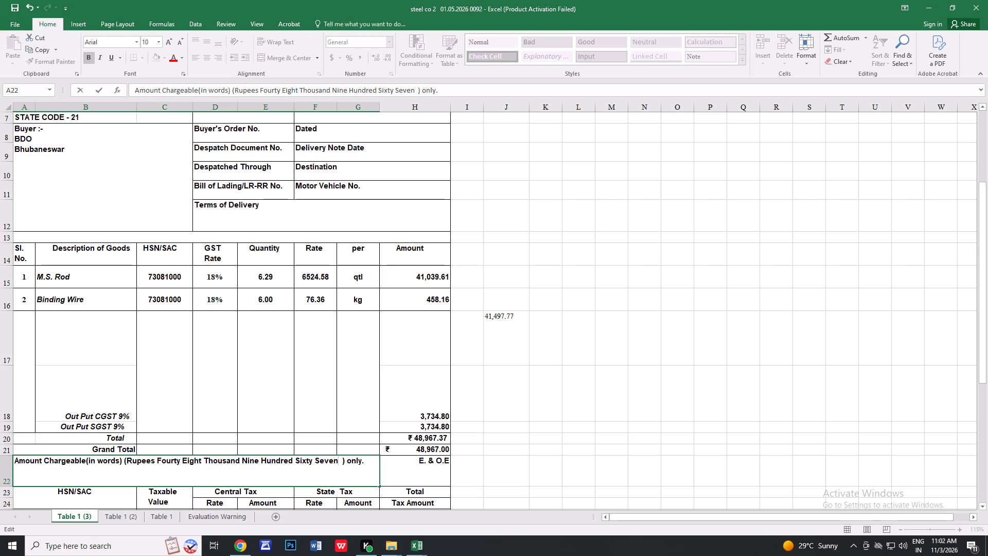
{"action": "left_click", "coordinate": [556, 390]}
{"action": "scroll", "coordinate": [556, 390], "scroll_direction": "down", "scroll_amount": 2}
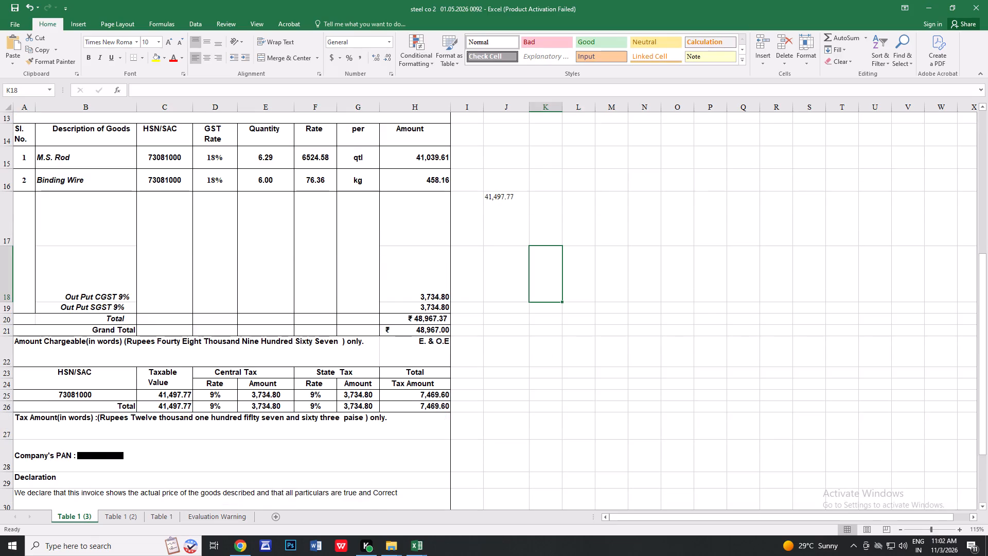
Replace "Twelve thousand" with "Seven Thousand" in the Tax Amount in words line.
{"action": "left_click", "coordinate": [155, 421]}
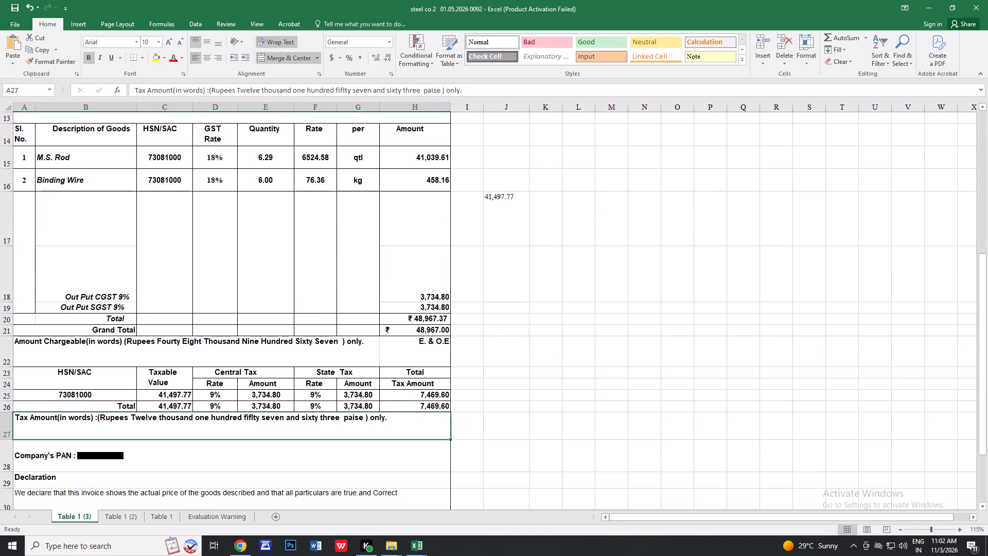
{"action": "left_click", "coordinate": [158, 421]}
{"action": "double_click", "coordinate": [157, 421]}
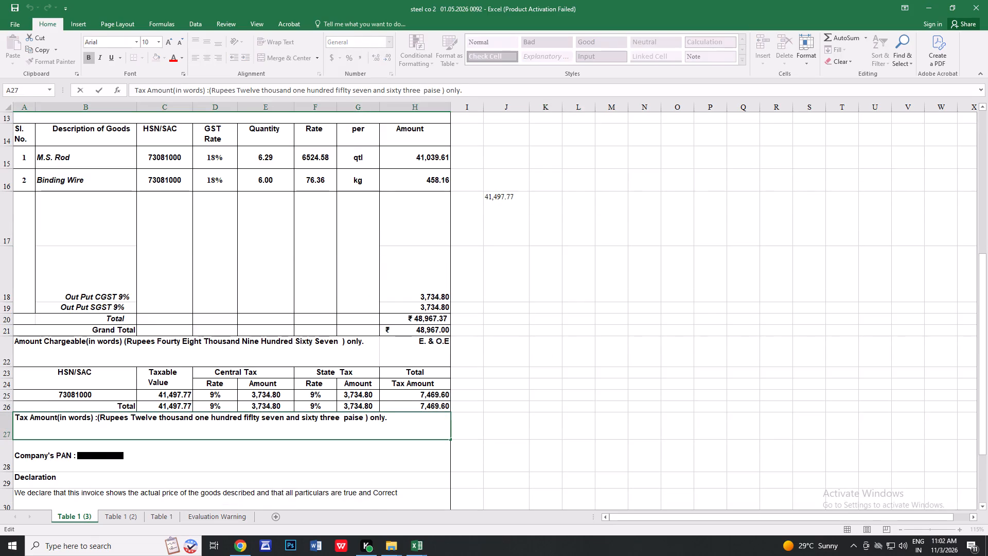
{"action": "key", "text": "BackSpace"}
{"action": "key", "text": "BackSpace"}
{"action": "key", "text": "BackSpace"}
{"action": "key", "text": "BackSpace"}
{"action": "key", "text": "BackSpace"}
{"action": "key", "text": "BackSpace"}
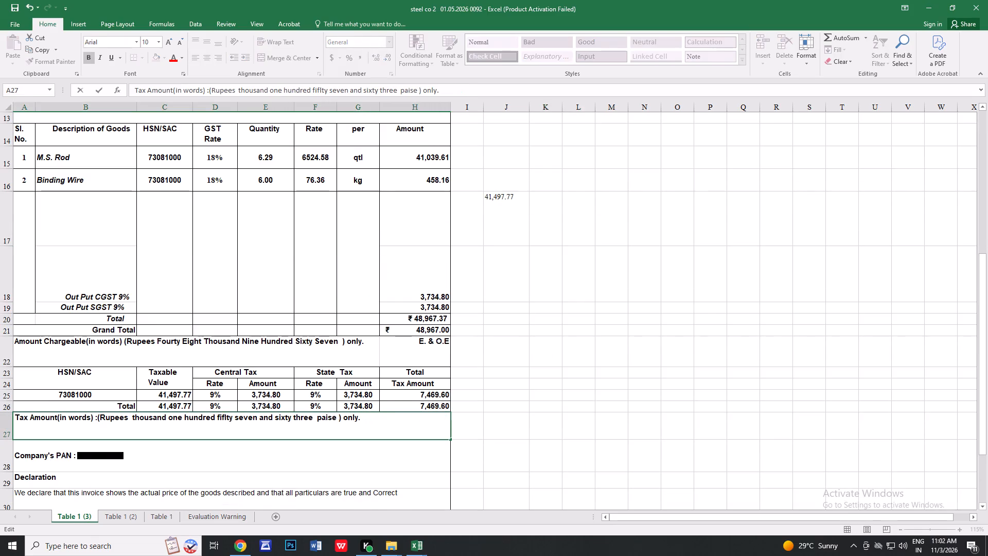
{"action": "type", "text": "ven"}
{"action": "key", "text": "space"}
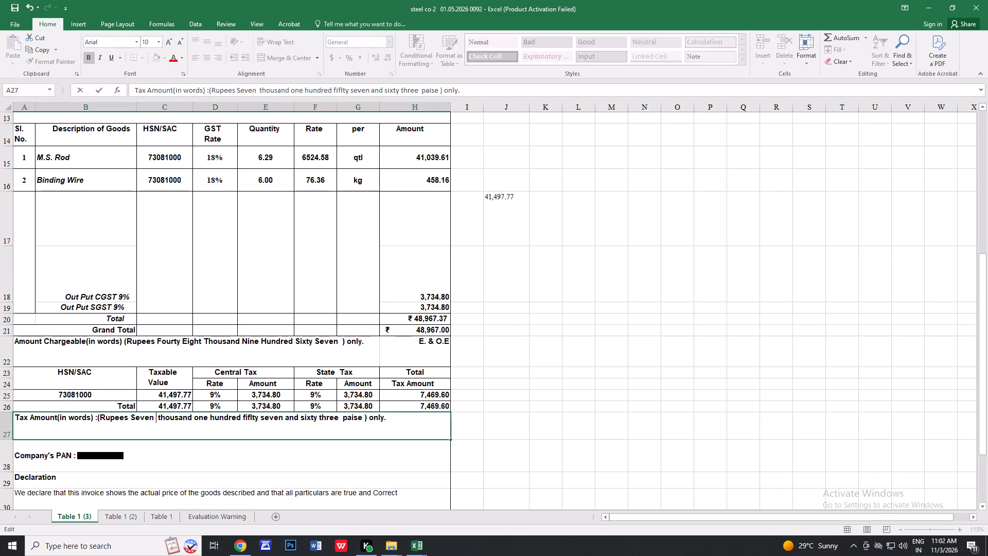
{"action": "key", "text": "Right"}
{"action": "key", "text": "Right"}
{"action": "key", "text": "Right"}
{"action": "key", "text": "Left"}
{"action": "key", "text": "BackSpace"}
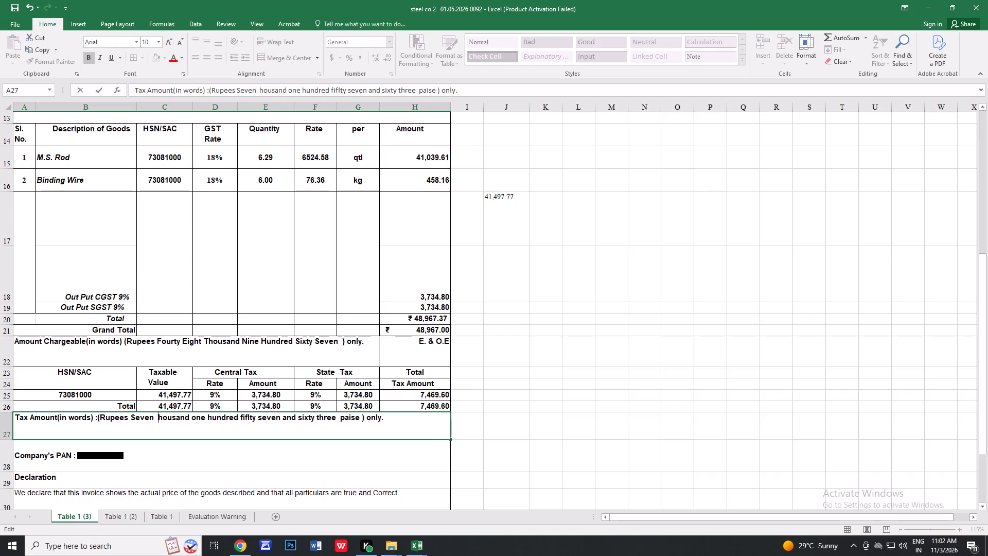
{"action": "key", "text": "t"}
Change "one hundred" to "Four Hundred" in the Tax Amount in words line.
{"action": "key", "text": "Right"}
{"action": "key", "text": "Right"}
{"action": "key", "text": "Right"}
{"action": "key", "text": "Right"}
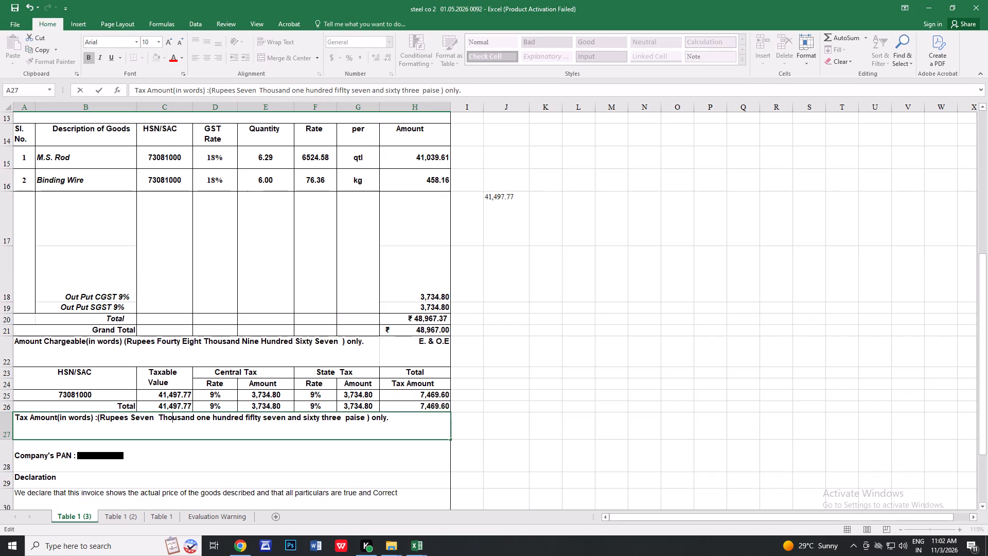
{"action": "key", "text": "Right"}
{"action": "key", "text": "Right"}
{"action": "key", "text": "Right"}
{"action": "key", "text": "Right"}
{"action": "key", "text": "Right"}
{"action": "key", "text": "Right"}
{"action": "key", "text": "Right"}
{"action": "key", "text": "BackSpace"}
{"action": "key", "text": "BackSpace"}
{"action": "key", "text": "BackSpace"}
{"action": "type", "text": "OY"}
{"action": "key", "text": "BackSpace"}
{"action": "type", "text": "UR"}
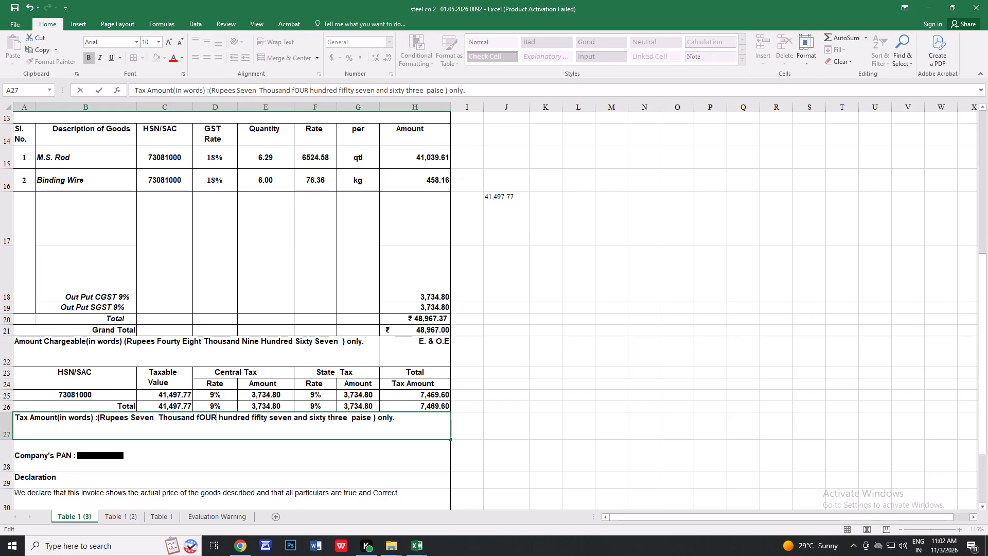
{"action": "key", "text": "Right"}
{"action": "key", "text": "Right"}
{"action": "key", "text": "Left"}
{"action": "key", "text": "Left"}
{"action": "key", "text": "Left"}
{"action": "key", "text": "Right"}
{"action": "key", "text": "BackSpace"}
{"action": "key", "text": "BackSpace"}
{"action": "key", "text": "BackSpace"}
{"action": "key", "text": "BackSpace"}
{"action": "key", "text": "f"}
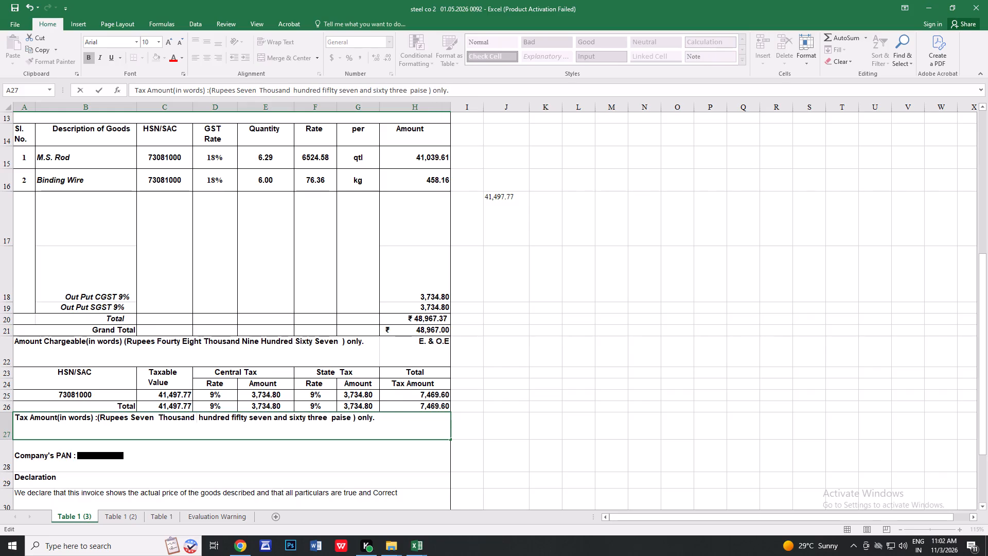
{"action": "key", "text": "Right"}
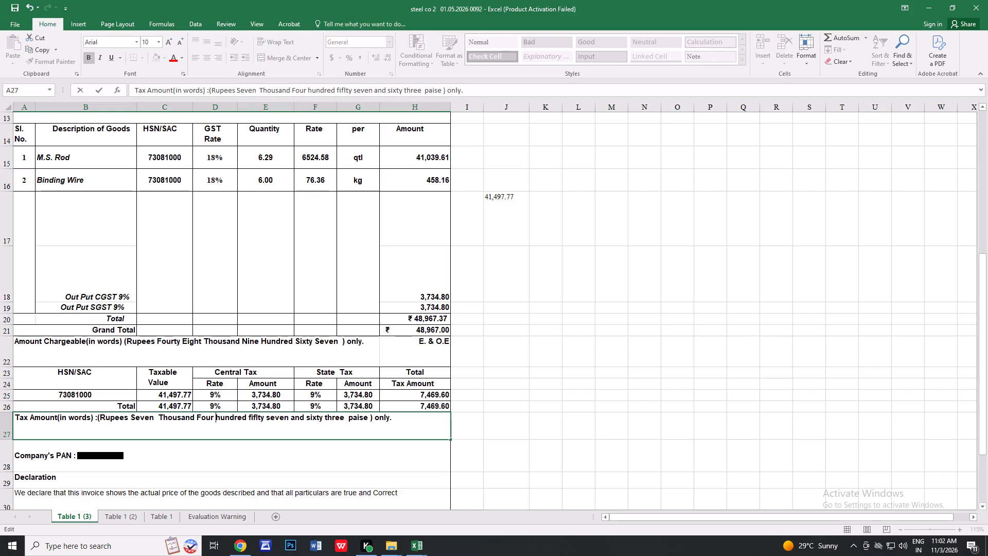
{"action": "key", "text": "Right"}
{"action": "key", "text": "h"}
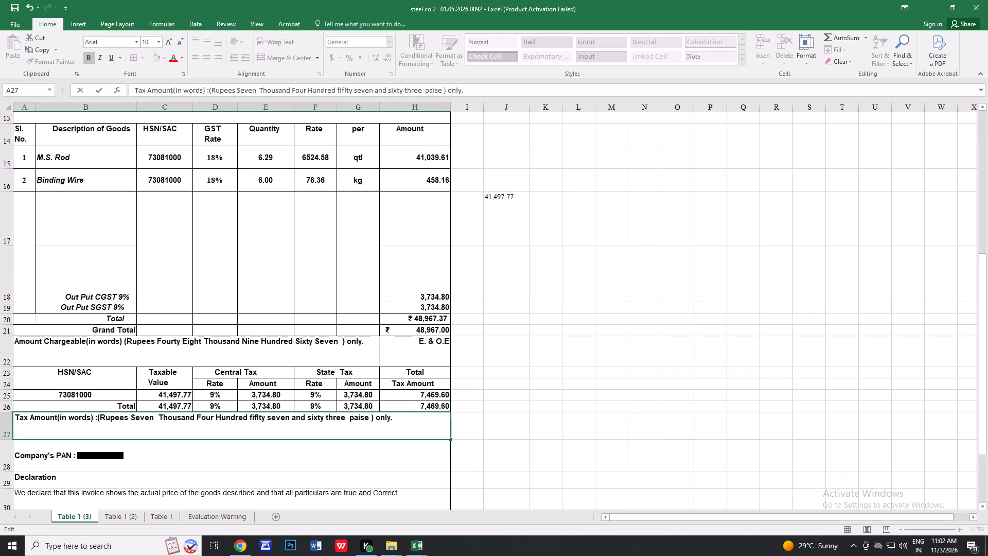
Replace the words between "Hundred" and "and" with "Sixty Nine" in the Tax Amount in words line.
{"action": "key", "text": "Right"}
{"action": "key", "text": "Right"}
{"action": "key", "text": "Right"}
{"action": "key", "text": "Right"}
{"action": "key", "text": "Right"}
{"action": "key", "text": "Right"}
{"action": "key", "text": "Right"}
{"action": "key", "text": "Right"}
{"action": "key", "text": "Right"}
{"action": "key", "text": "Right"}
{"action": "key", "text": "Right"}
{"action": "key", "text": "Right"}
{"action": "key", "text": "Right"}
{"action": "key", "text": "Right"}
{"action": "key", "text": "Right"}
{"action": "key", "text": "Right"}
{"action": "key", "text": "Right"}
{"action": "key", "text": "Right"}
{"action": "key", "text": "Right"}
{"action": "key", "text": "Right"}
{"action": "key", "text": "Left"}
{"action": "key", "text": "BackSpace"}
{"action": "key", "text": "BackSpace"}
{"action": "key", "text": "BackSpace"}
{"action": "key", "text": "BackSpace"}
{"action": "key", "text": "BackSpace"}
{"action": "key", "text": "BackSpace"}
{"action": "key", "text": "BackSpace"}
{"action": "key", "text": "BackSpace"}
{"action": "key", "text": "BackSpace"}
{"action": "key", "text": "BackSpace"}
{"action": "key", "text": "BackSpace"}
{"action": "key", "text": "BackSpace"}
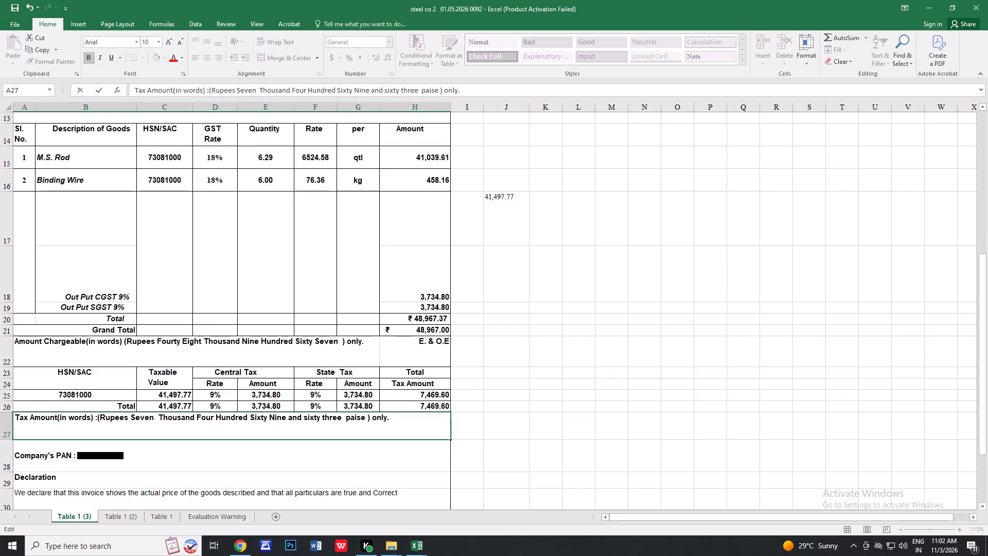
Replace "and" with "&" before the paise amount in the Tax Amount in words line.
{"action": "key", "text": "Right"}
{"action": "key", "text": "Right"}
{"action": "key", "text": "Right"}
{"action": "key", "text": "Right"}
{"action": "key", "text": "Right"}
{"action": "key", "text": "Left"}
{"action": "key", "text": "BackSpace"}
{"action": "key", "text": "BackSpace"}
{"action": "key", "text": "BackSpace"}
{"action": "key", "text": "shift+ampersand"}
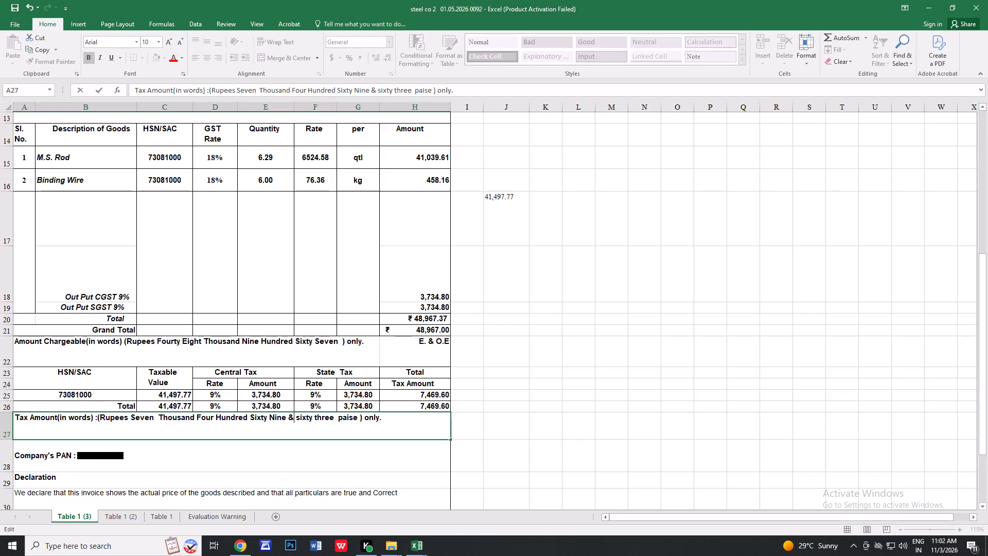
Delete "three" after "sixty" so the paise part of the Tax Amount in words line reads "sixty paise".
{"action": "key", "text": "Right"}
{"action": "key", "text": "Right"}
{"action": "key", "text": "Right"}
{"action": "key", "text": "Right"}
{"action": "key", "text": "Right"}
{"action": "key", "text": "Right"}
{"action": "key", "text": "Right"}
{"action": "key", "text": "Right"}
{"action": "key", "text": "Right"}
{"action": "key", "text": "Right"}
{"action": "key", "text": "Right"}
{"action": "key", "text": "Right"}
{"action": "key", "text": "BackSpace"}
{"action": "key", "text": "BackSpace"}
{"action": "key", "text": "BackSpace"}
{"action": "key", "text": "BackSpace"}
{"action": "key", "text": "BackSpace"}
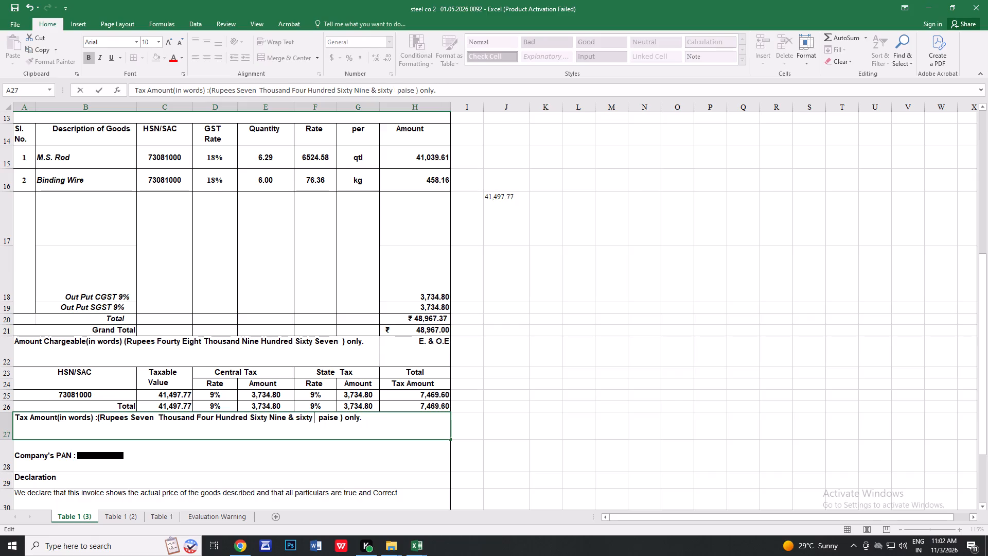
{"action": "left_click", "coordinate": [581, 410]}
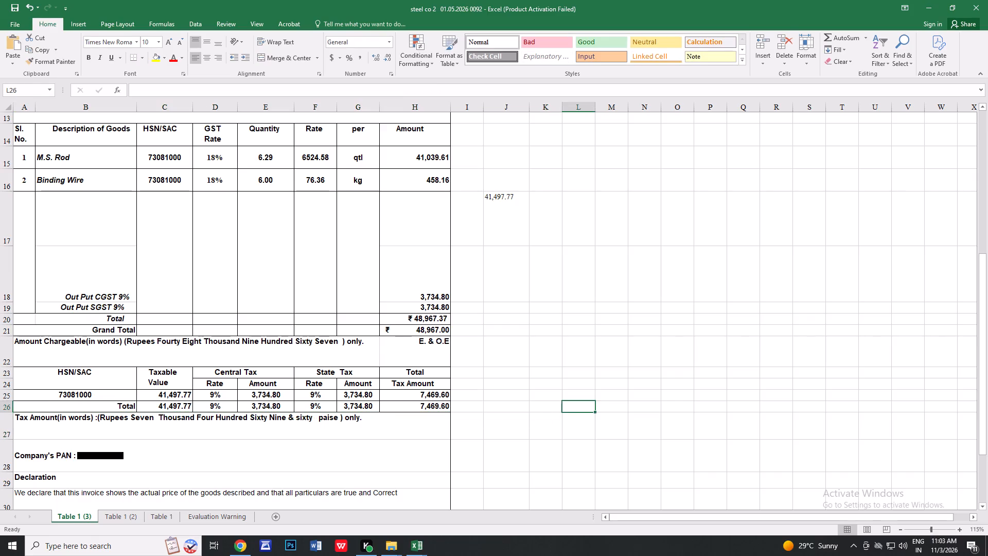
Print only page 1 of the STEEL CO invoice.
{"action": "key", "text": "ctrl+p"}
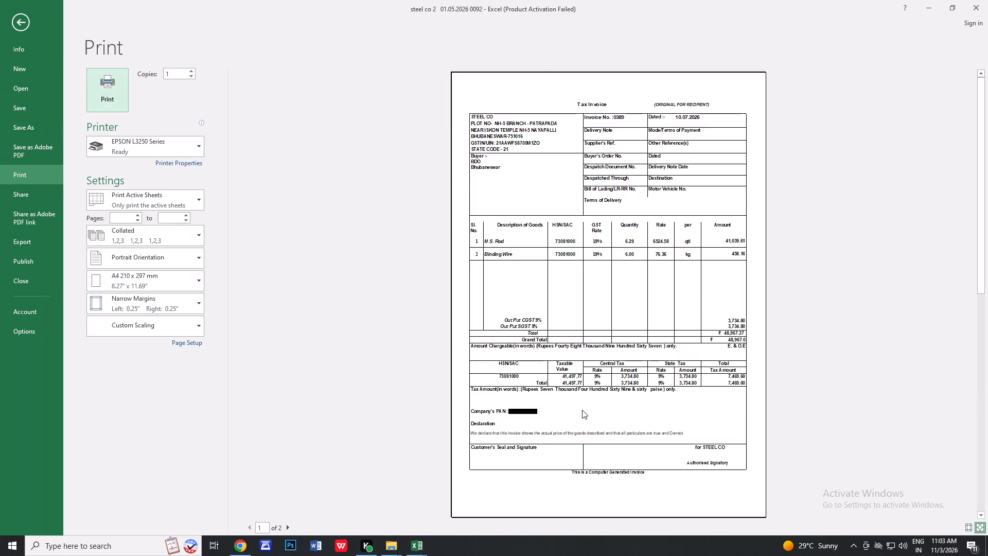
{"action": "left_click", "coordinate": [137, 212]}
{"action": "left_click", "coordinate": [135, 217]}
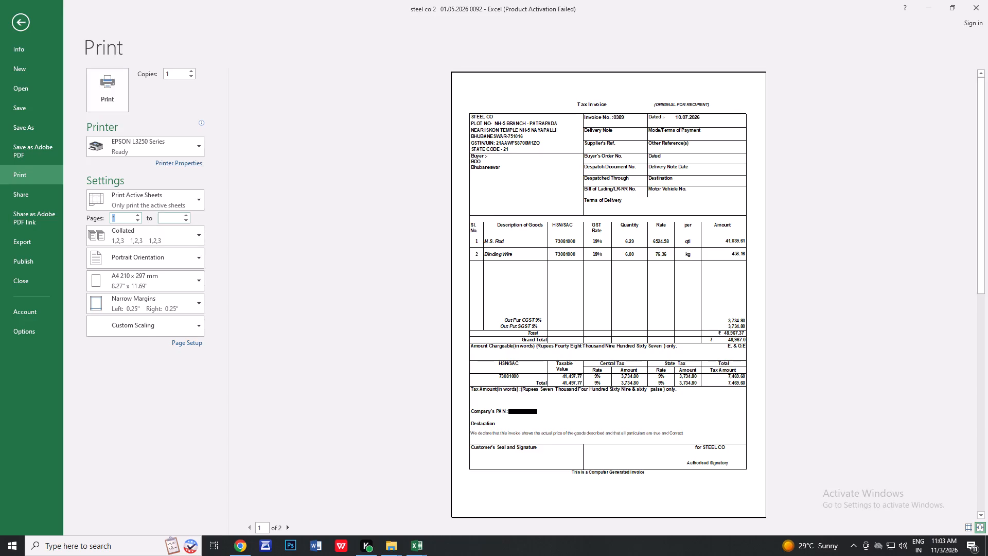
{"action": "left_click", "coordinate": [188, 212]}
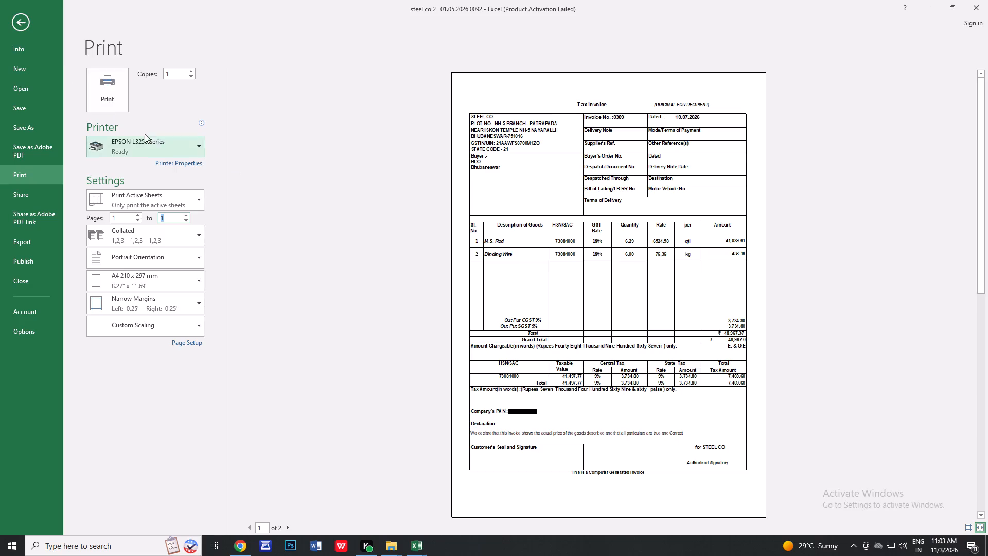
{"action": "left_click", "coordinate": [117, 89]}
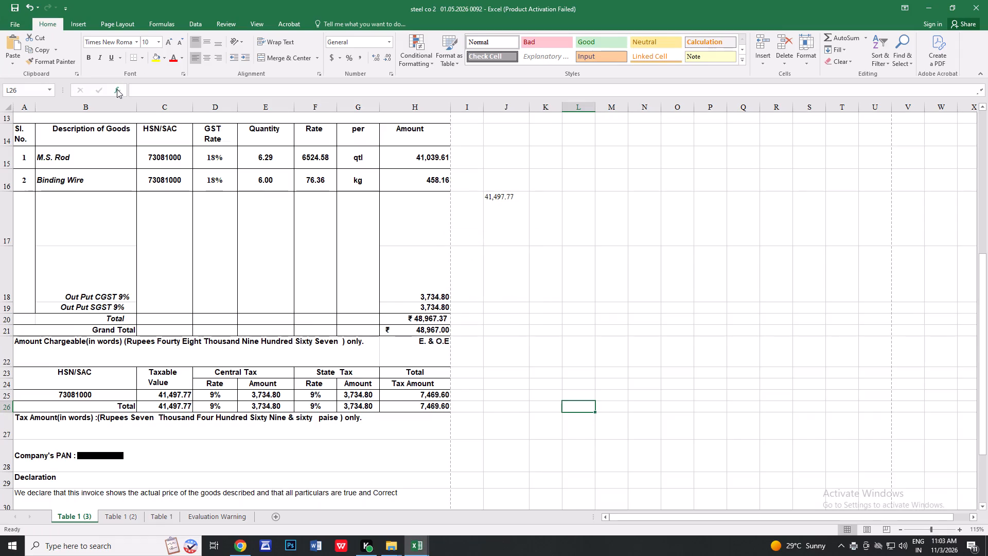
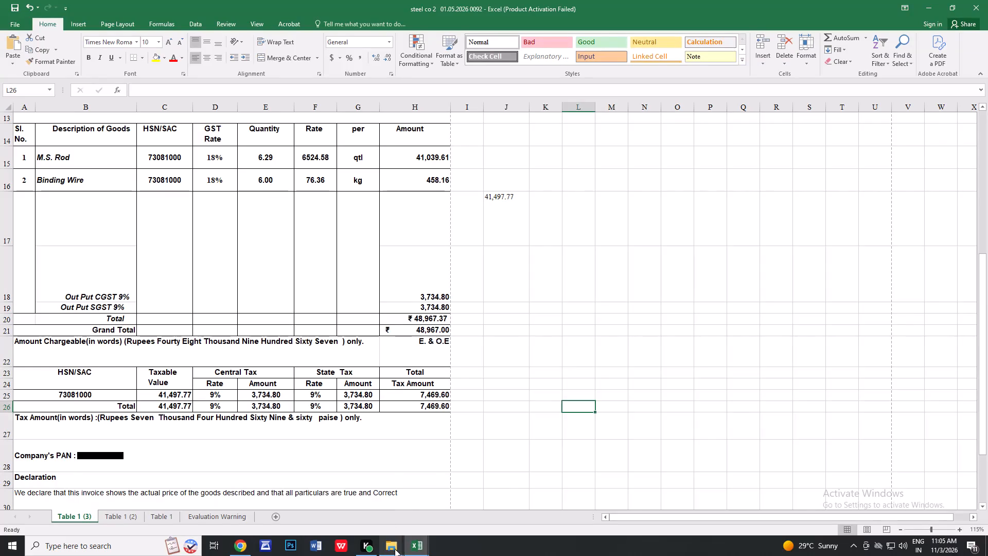
Open the JK 01.08.2026 0489 workbook from the Bulu Bhaina folder in Excel to check its invoice, and close it.
{"action": "left_click", "coordinate": [395, 549]}
{"action": "left_click", "coordinate": [365, 485]}
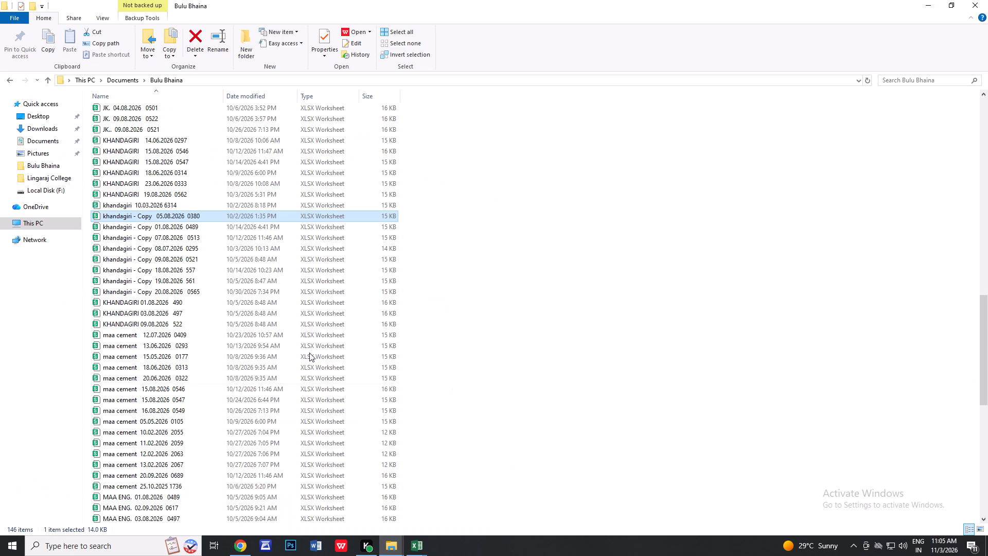
{"action": "scroll", "coordinate": [242, 304], "scroll_direction": "up", "scroll_amount": 2}
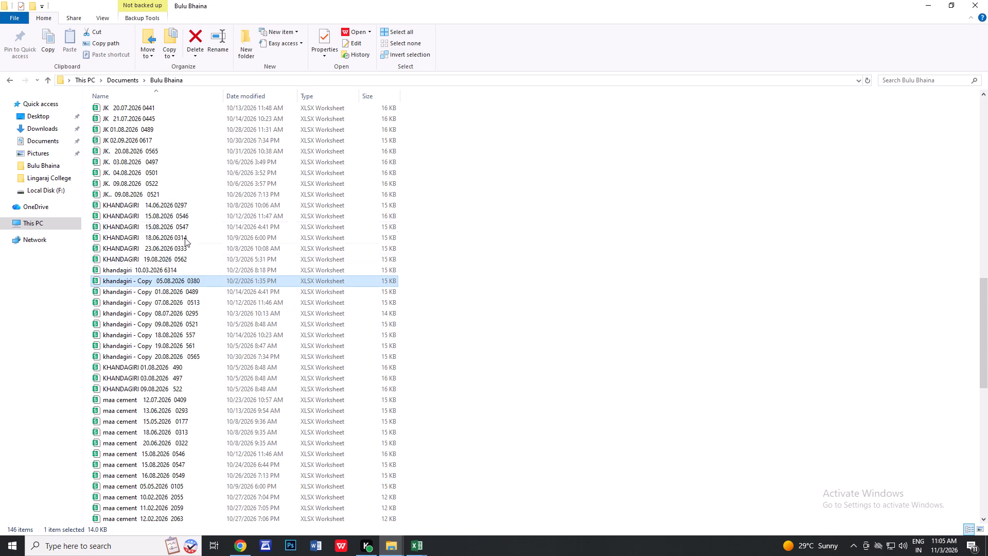
{"action": "scroll", "coordinate": [180, 228], "scroll_direction": "up", "scroll_amount": 2}
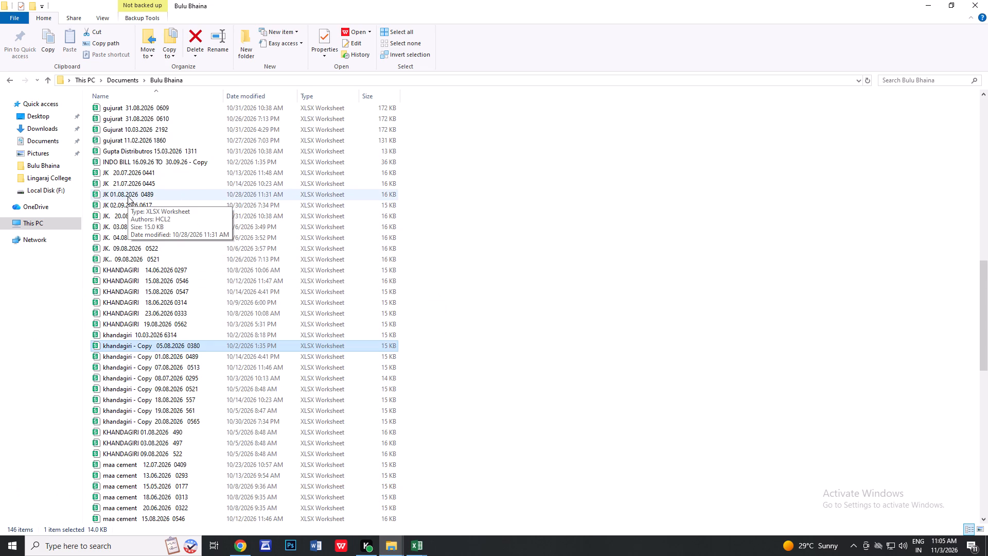
{"action": "right_click", "coordinate": [128, 196]}
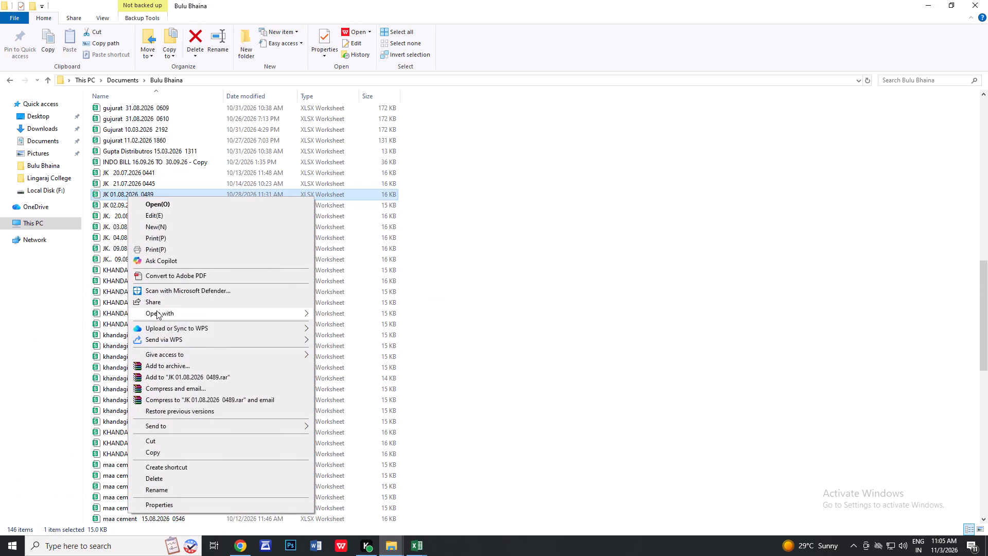
{"action": "left_click", "coordinate": [156, 310]}
{"action": "left_click", "coordinate": [326, 315]}
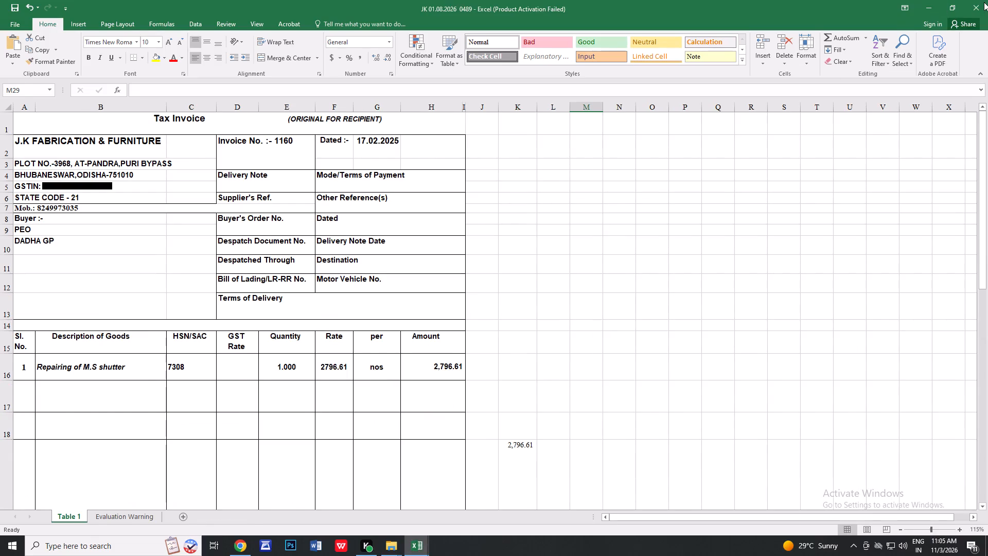
{"action": "left_click", "coordinate": [984, 2]}
Open the JK 20.07.2026 0441 workbook from the Bulu Bhaina folder in Excel to check its invoice, and close it.
{"action": "left_click", "coordinate": [396, 542]}
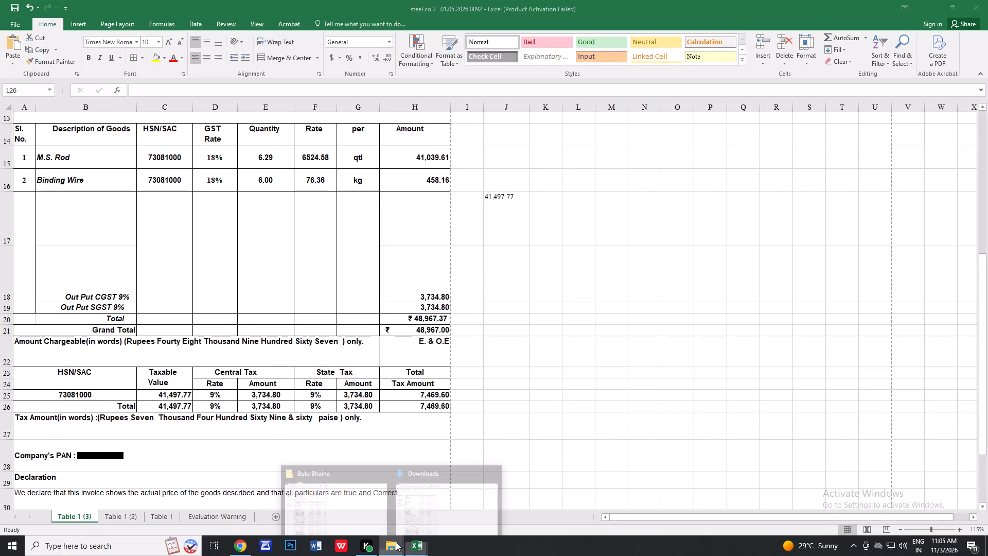
{"action": "left_click", "coordinate": [358, 508]}
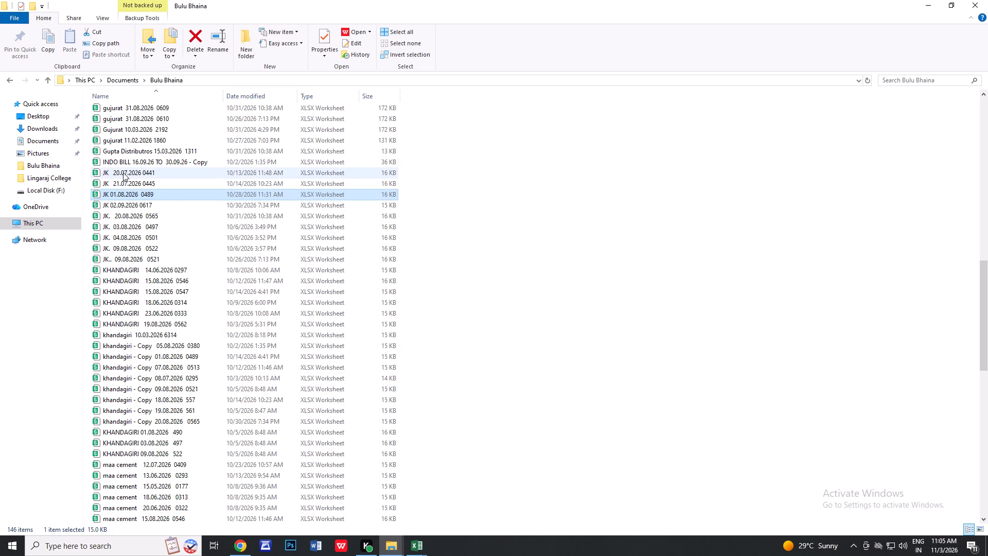
{"action": "right_click", "coordinate": [123, 172]}
{"action": "left_click", "coordinate": [156, 291]}
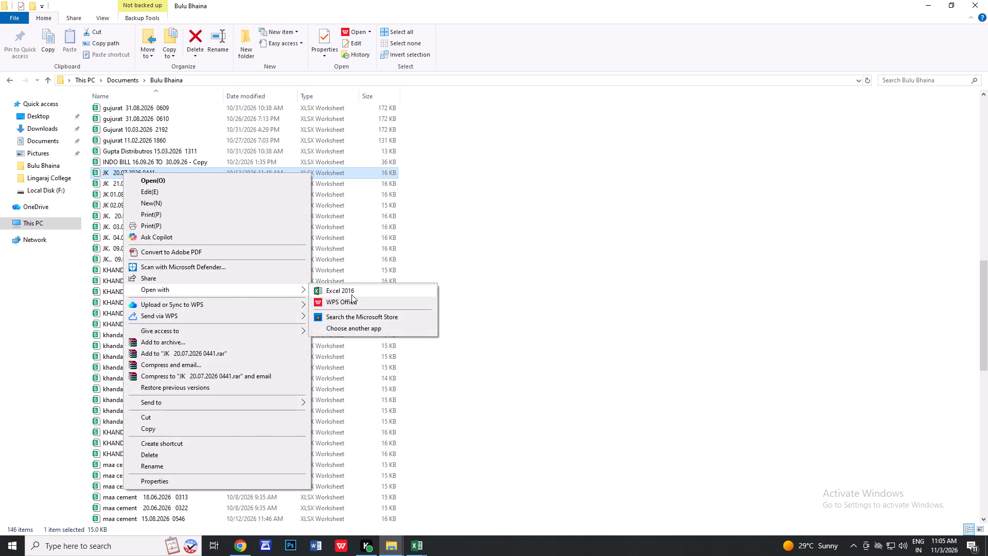
{"action": "left_click", "coordinate": [350, 293]}
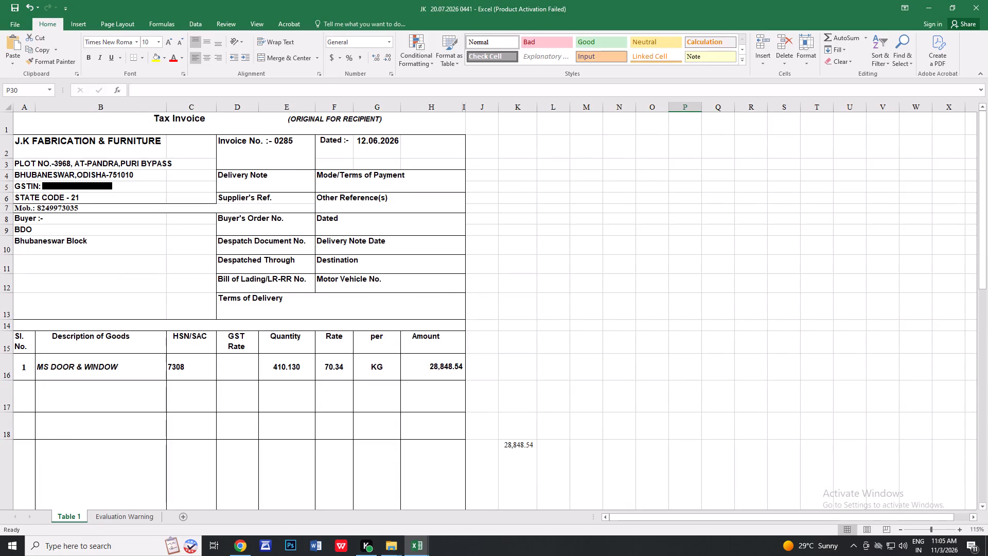
{"action": "left_click", "coordinate": [987, 3]}
Open the JK 21.07.2026 0445 workbook from the Bulu Bhaina folder in Excel.
{"action": "left_click", "coordinate": [394, 546]}
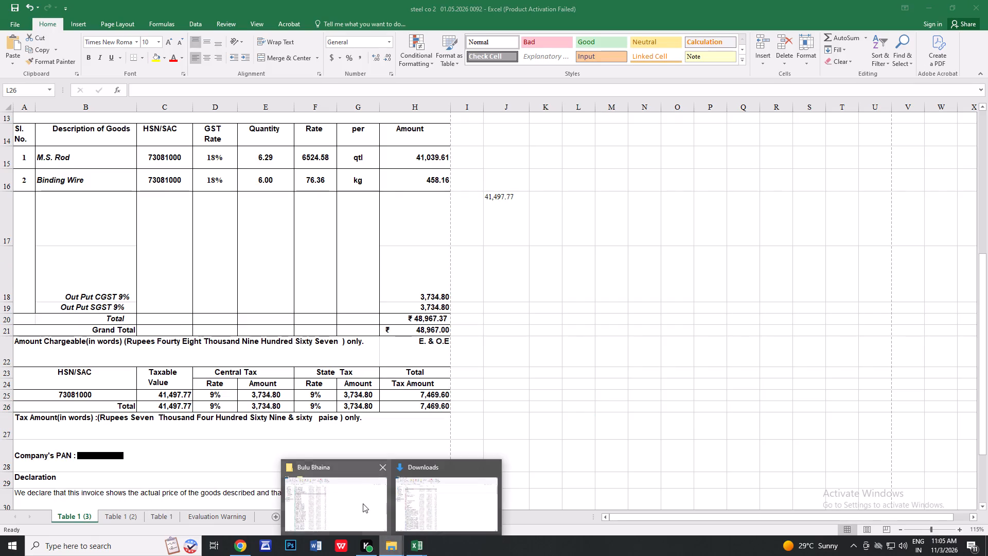
{"action": "left_click", "coordinate": [354, 496]}
{"action": "right_click", "coordinate": [123, 179]}
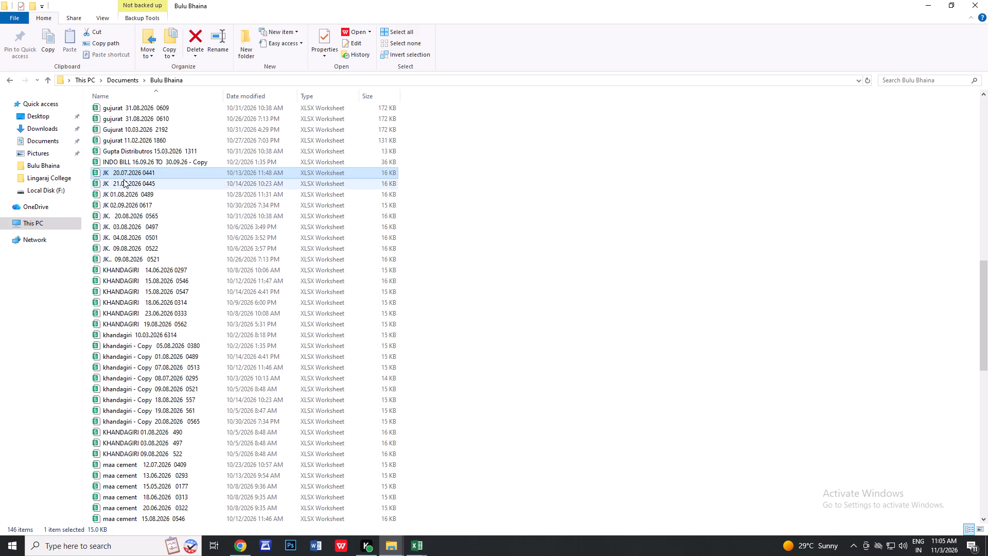
{"action": "left_click", "coordinate": [150, 299]}
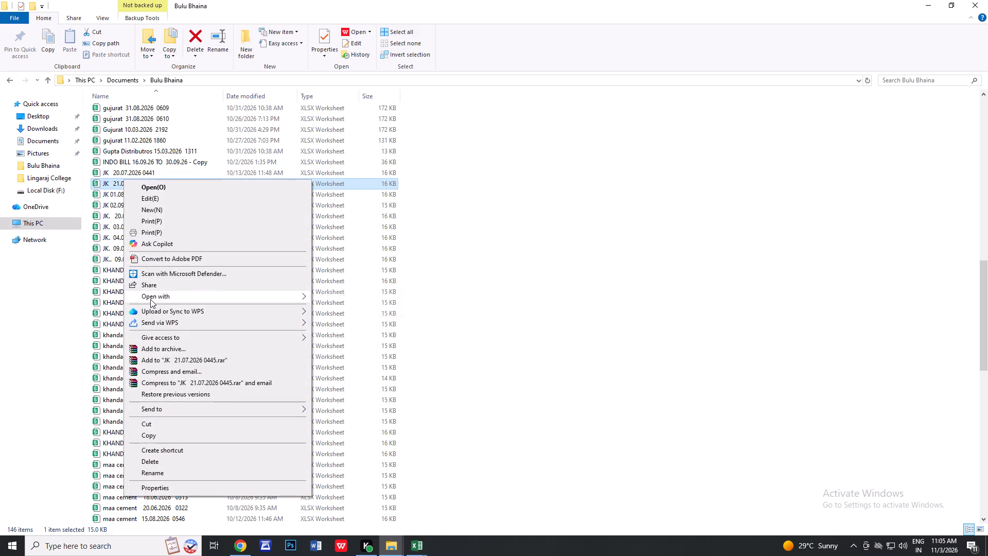
{"action": "left_click", "coordinate": [339, 298]}
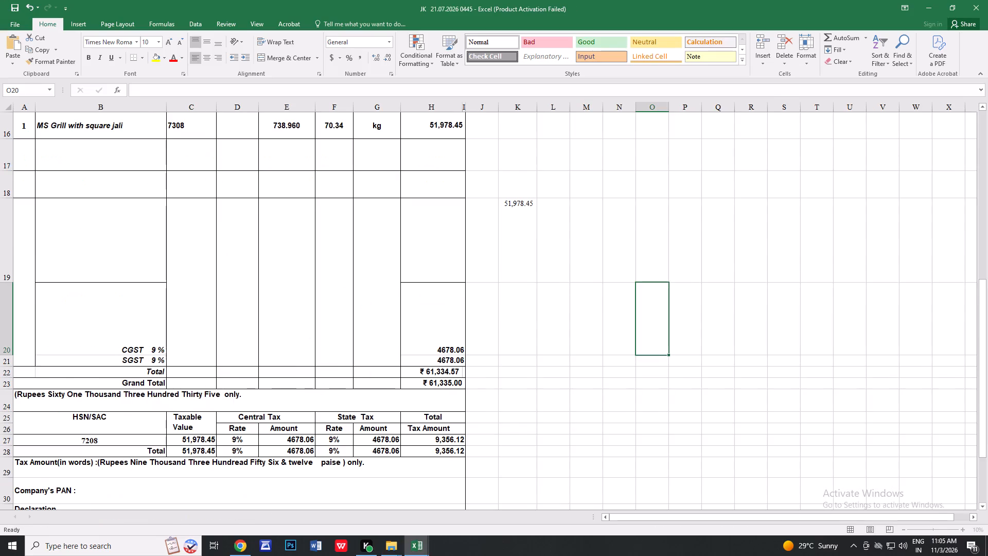
Change the date of the J.K Fabrication & Furniture invoice to 24.08.2026.
{"action": "scroll", "coordinate": [554, 308], "scroll_direction": "up", "scroll_amount": 5}
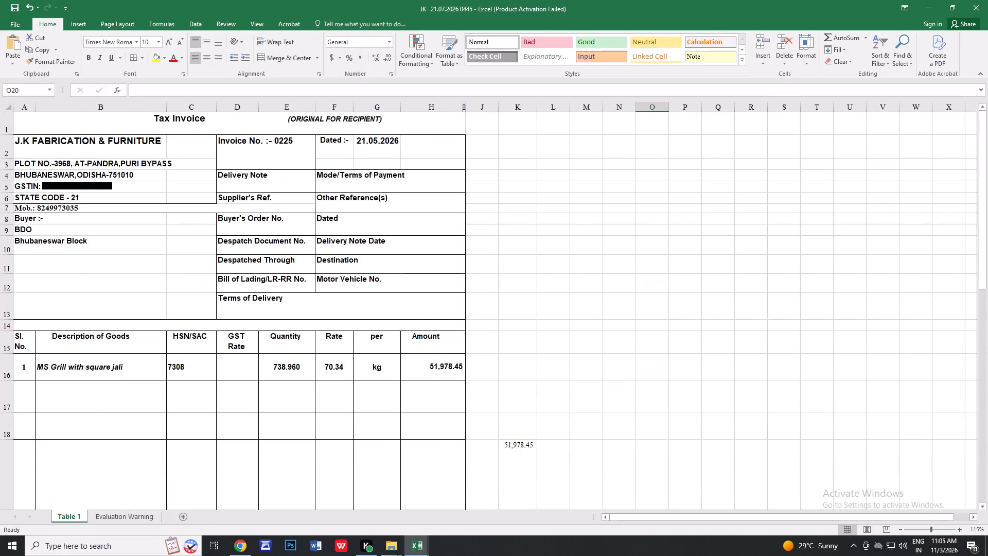
{"action": "double_click", "coordinate": [368, 141]}
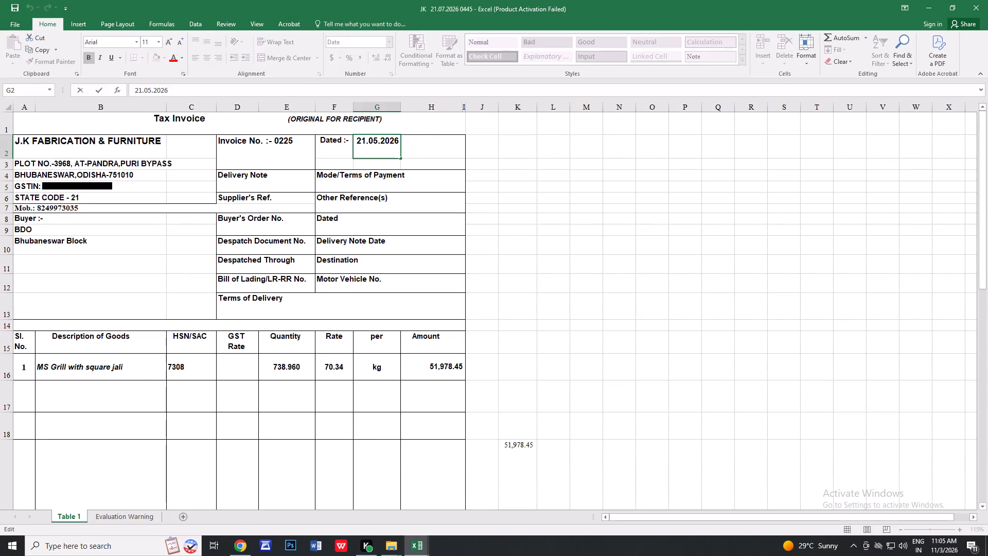
{"action": "key", "text": "Left"}
{"action": "key", "text": "BackSpace"}
{"action": "key", "text": "4"}
{"action": "key", "text": "Right"}
{"action": "key", "text": "Right"}
{"action": "key", "text": "Right"}
{"action": "key", "text": "BackSpace"}
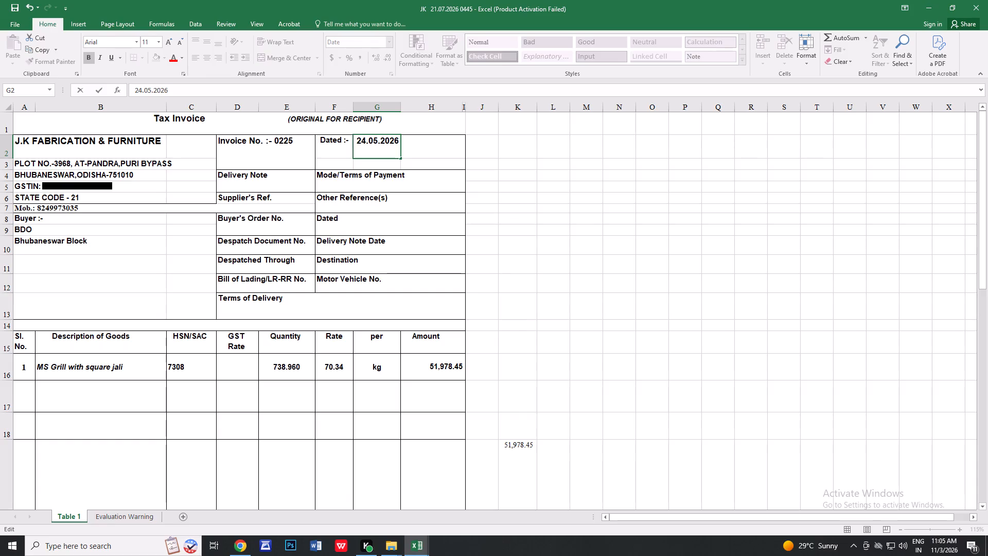
{"action": "key", "text": "8"}
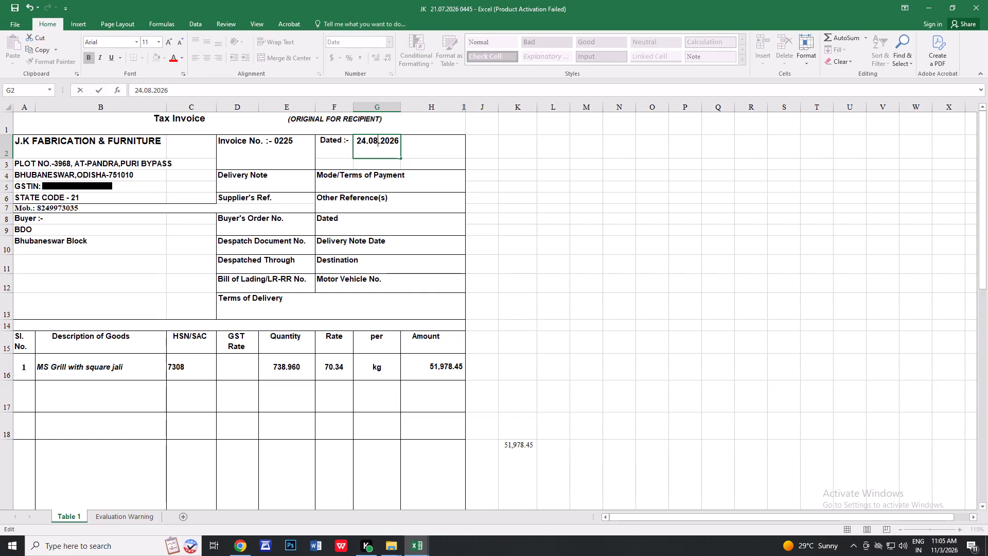
{"action": "left_click", "coordinate": [564, 165]}
Change the invoice number to 0623, keeping the "Invoice No. :-" label.
{"action": "double_click", "coordinate": [294, 142]}
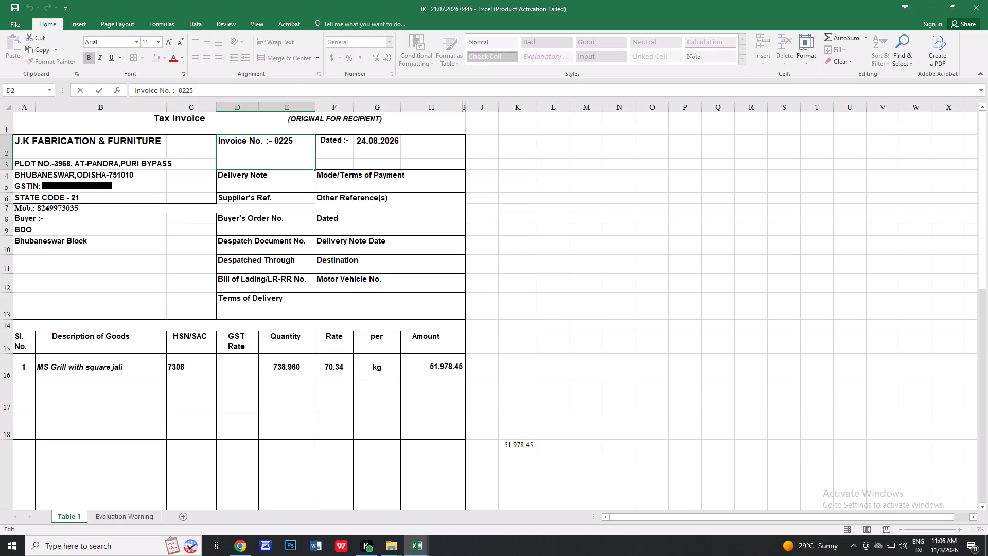
{"action": "key", "text": "BackSpace"}
{"action": "key", "text": "BackSpace"}
{"action": "key", "text": "BackSpace"}
{"action": "type", "text": "623"}
{"action": "left_click", "coordinate": [494, 146]}
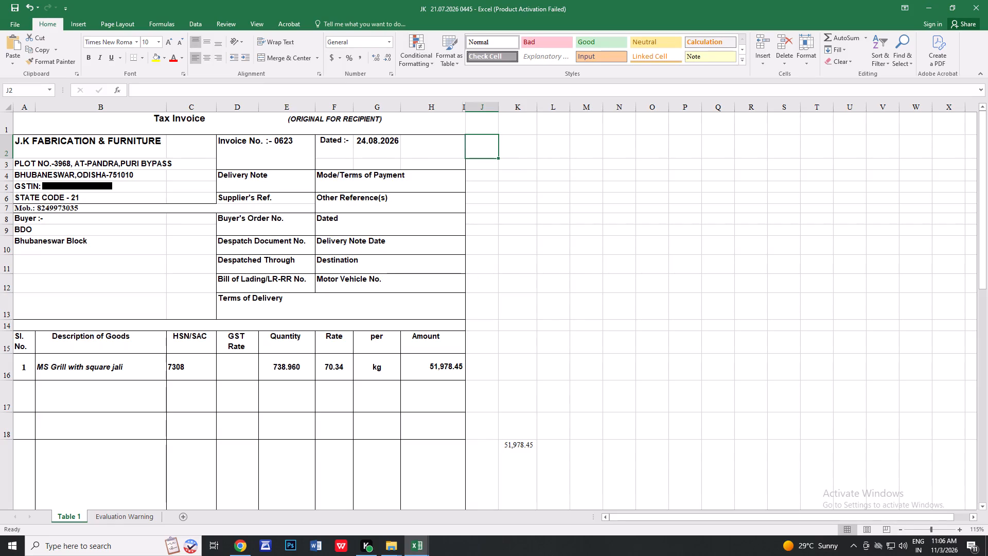
Replace the first item's description with "Supply of 6" GI Pillar,Truss& Square Pipe with all fitting".
{"action": "left_click", "coordinate": [79, 358]}
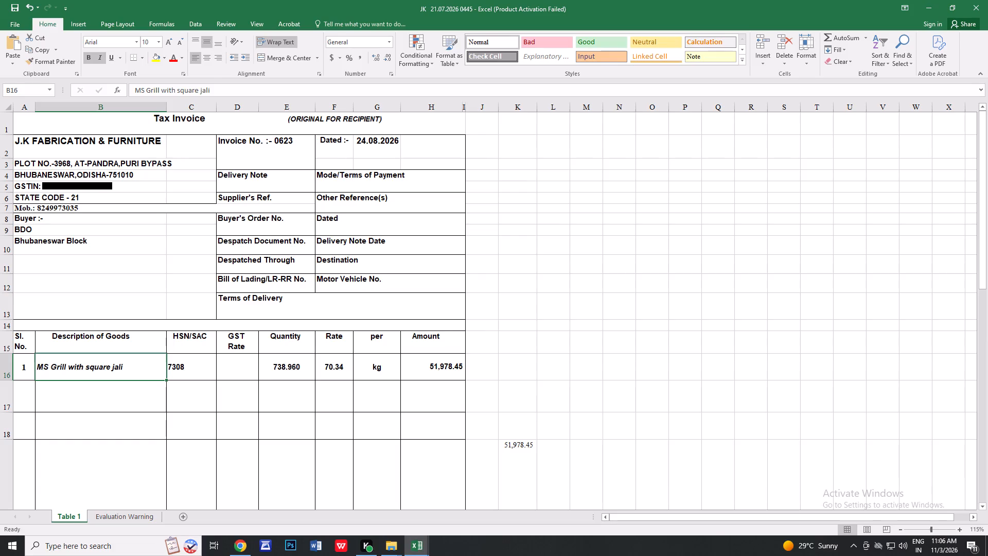
{"action": "key", "text": "s"}
{"action": "type", "text": "upply of"}
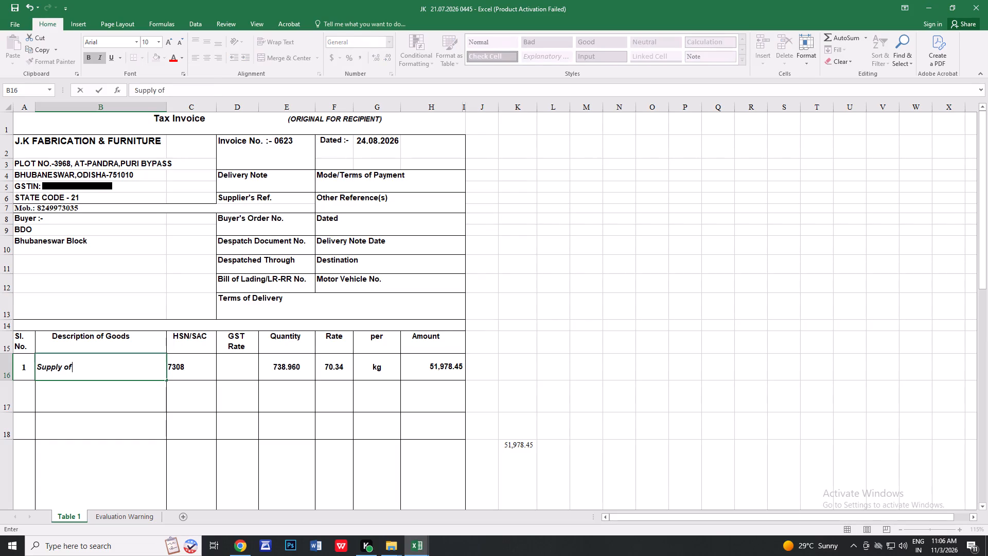
{"action": "key", "text": "space"}
{"action": "type", "text": "6"}
{"action": "type", "text": "\""}
{"action": "key", "text": "space"}
{"action": "type", "text": "GI"}
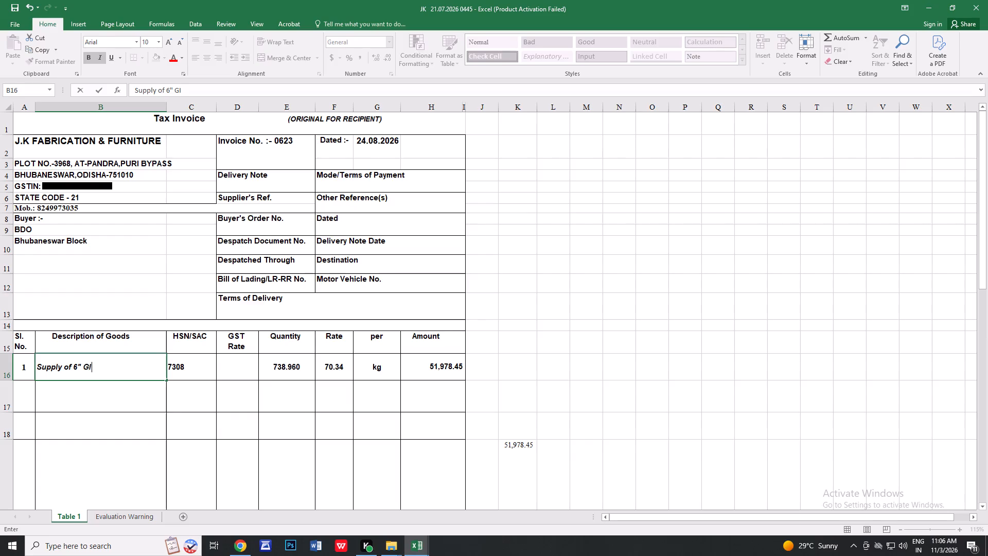
{"action": "key", "text": "space"}
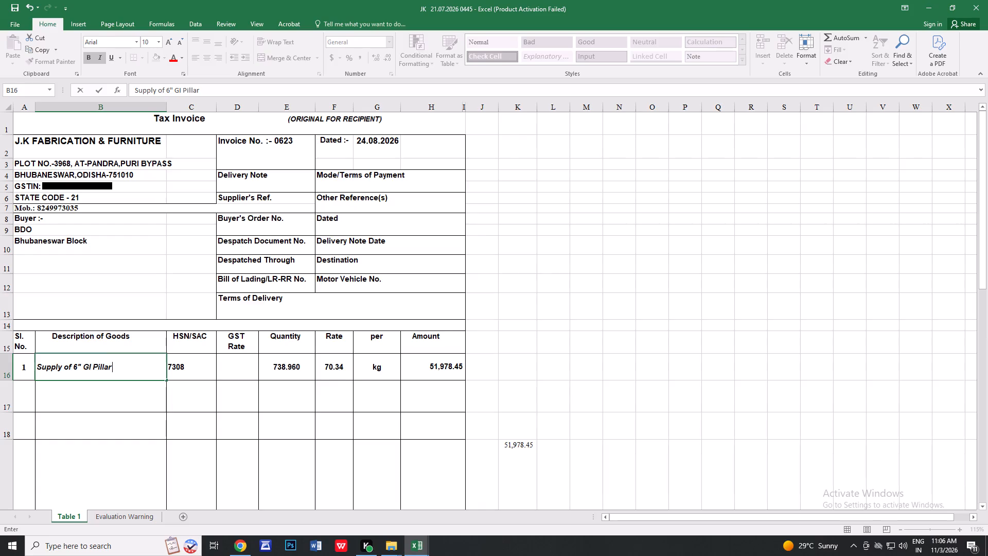
{"action": "key", "text": "comma"}
{"action": "type", "text": "&"}
{"action": "key", "text": "space"}
{"action": "type", "text": "quare"}
{"action": "key", "text": "space"}
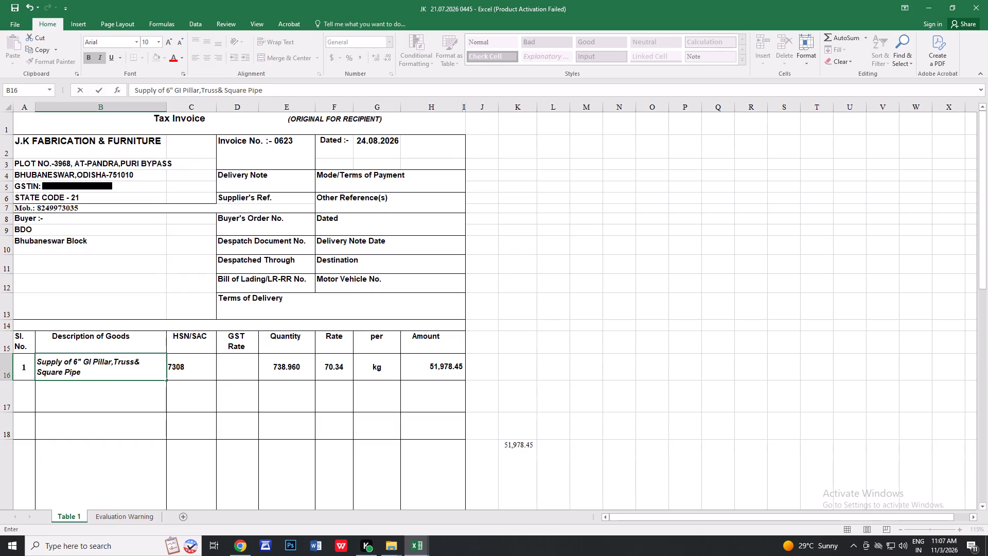
{"action": "key", "text": "space"}
{"action": "type", "text": "with all fittin"}
{"action": "key", "text": "g"}
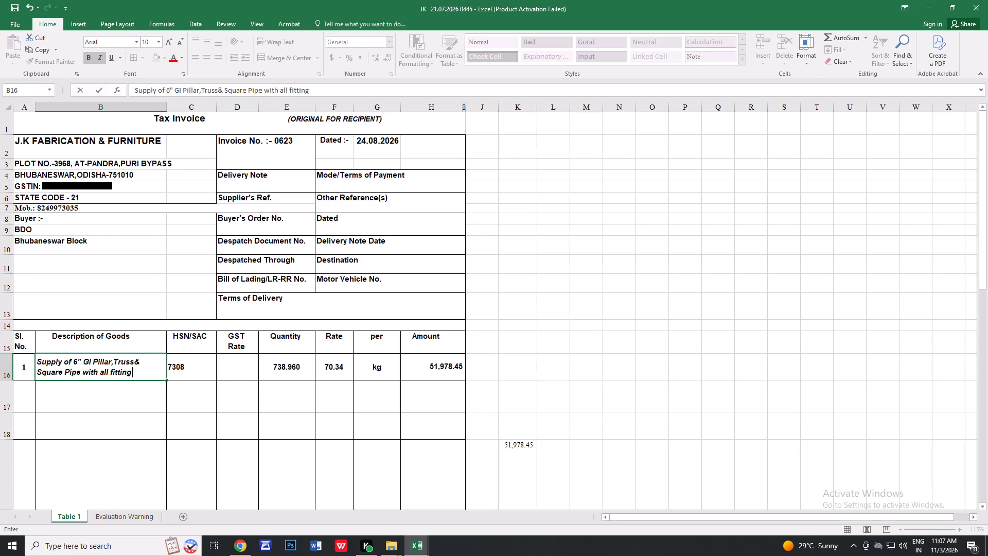
{"action": "left_click", "coordinate": [223, 402]}
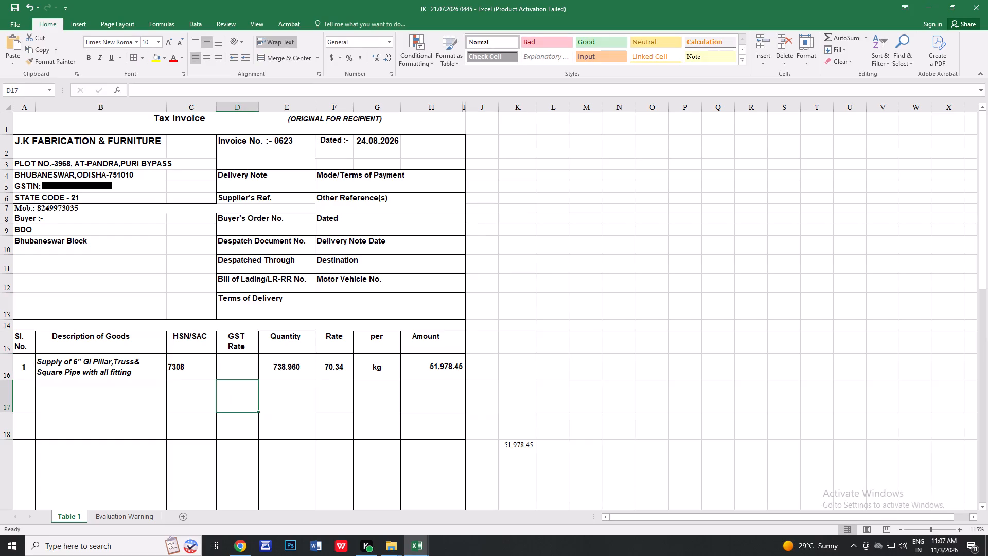
Set the first item's quantity to 12 and its "per" unit to qtl.
{"action": "left_click", "coordinate": [294, 367]}
{"action": "key", "text": "1"}
{"action": "key", "text": "2"}
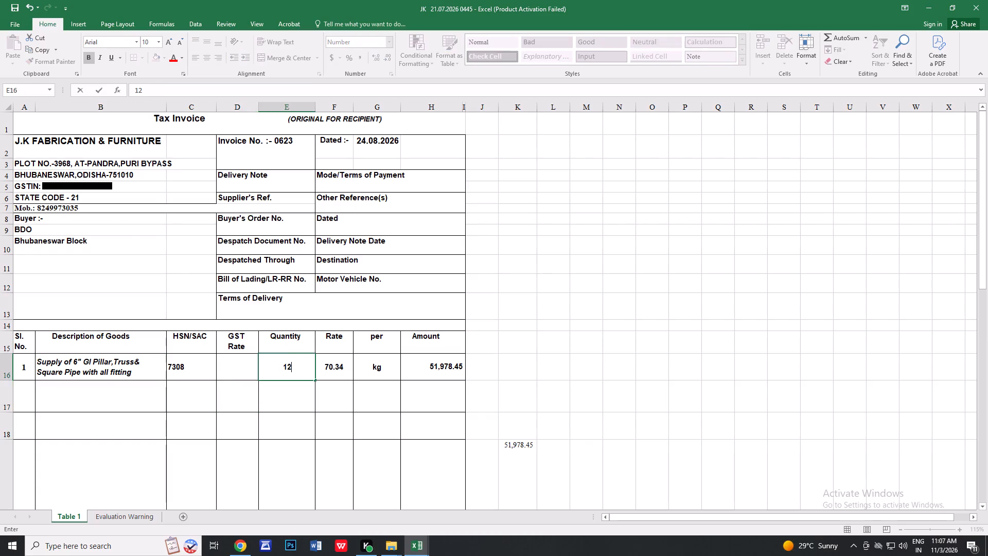
{"action": "key", "text": "Right"}
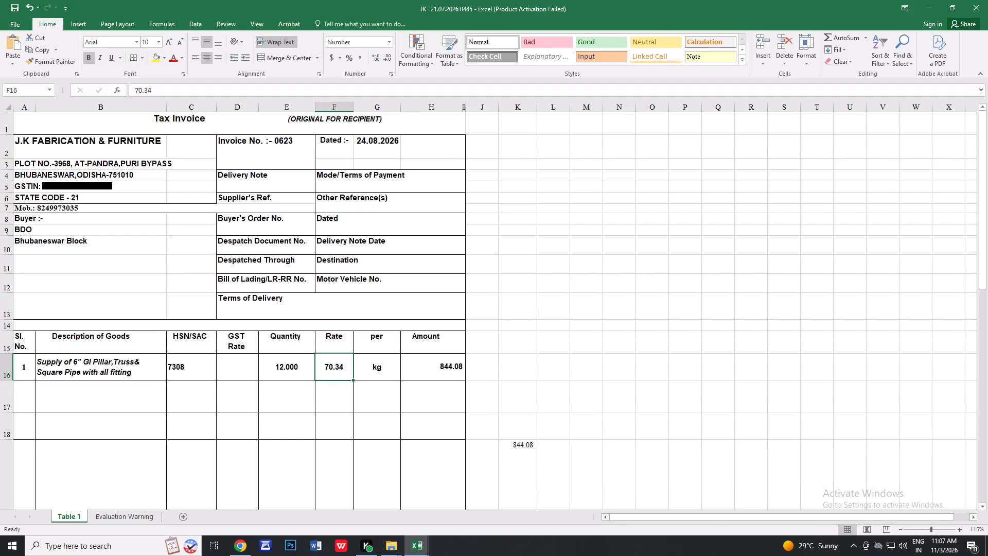
{"action": "key", "text": "Right"}
{"action": "type", "text": "qtl"}
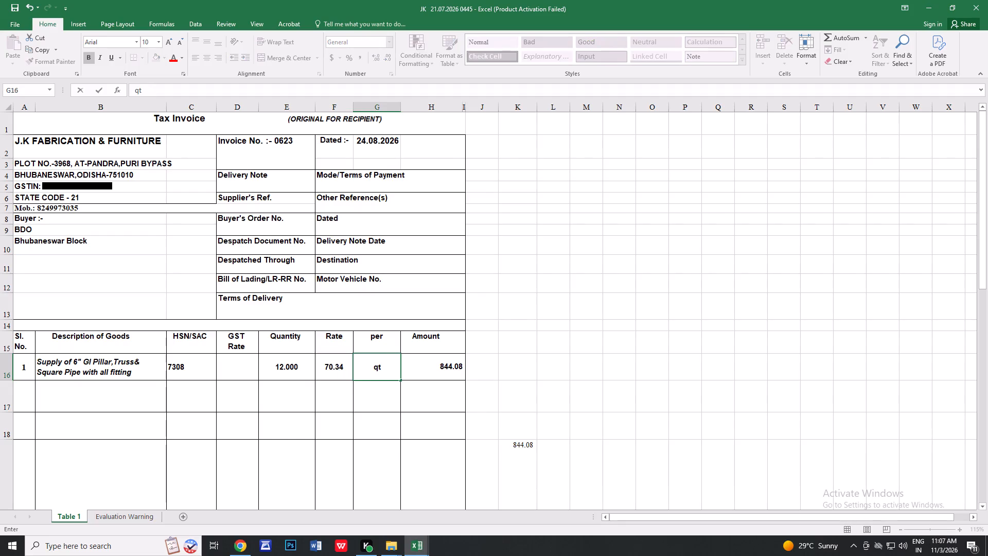
Set the first item's rate to 7000.
{"action": "key", "text": "Left"}
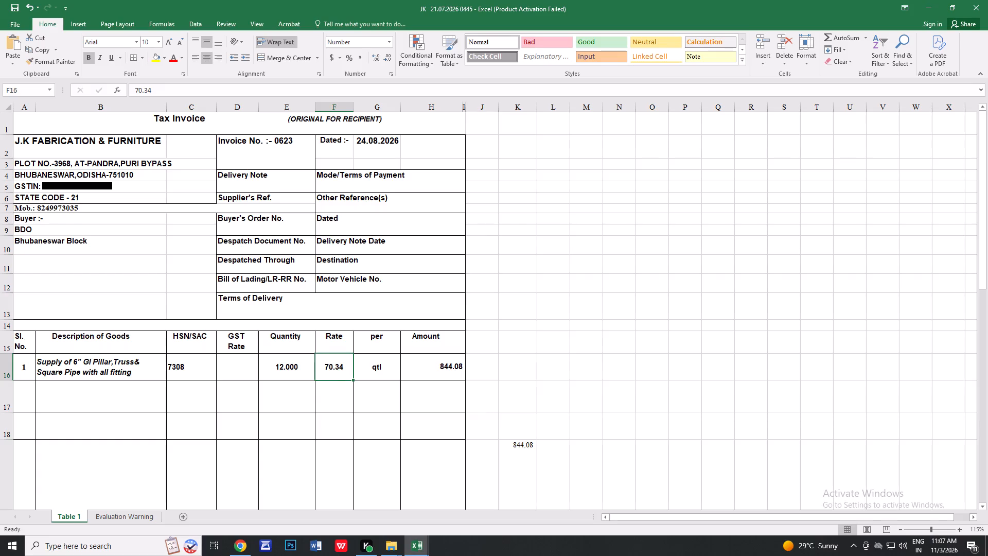
{"action": "type", "text": "7000"}
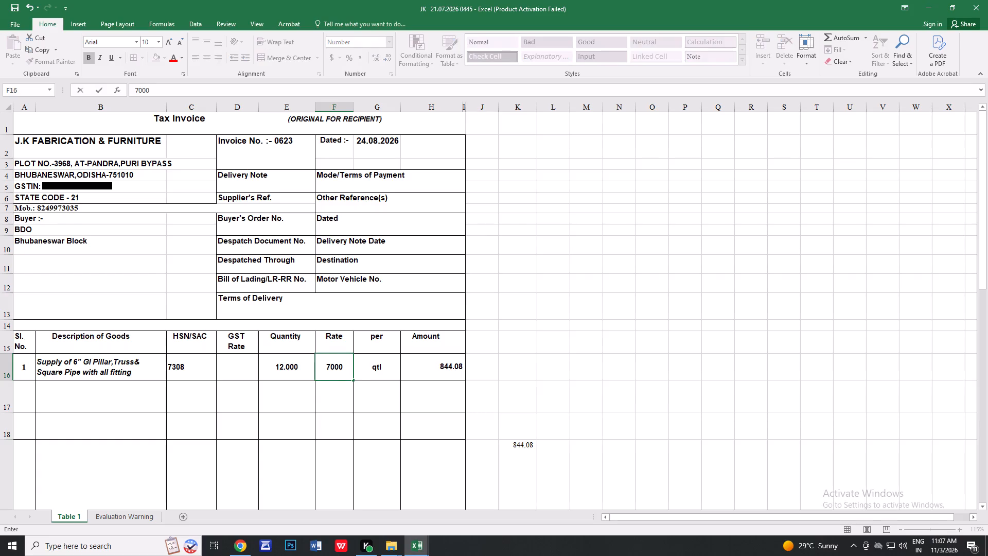
{"action": "key", "text": "Right"}
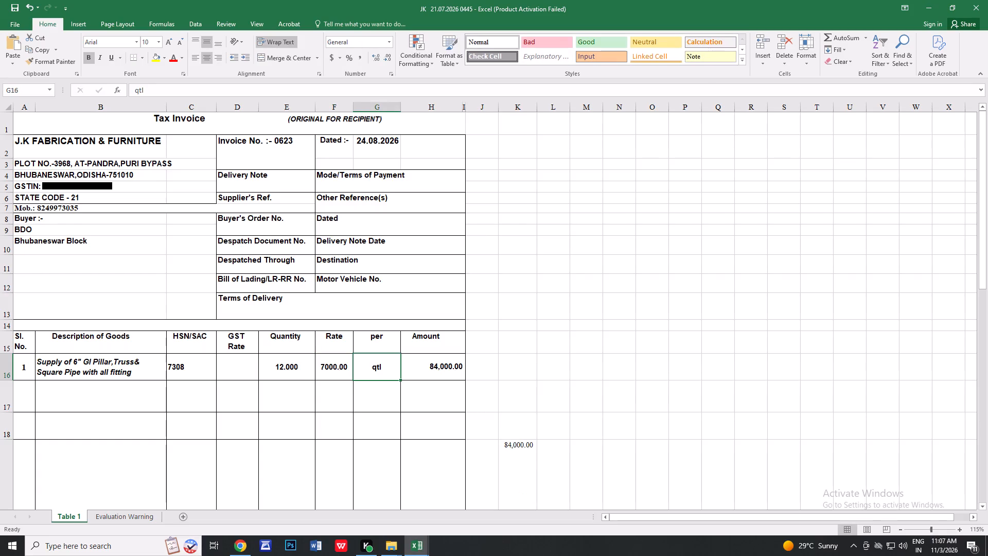
Set the invoice's Grand Total to 99120.
{"action": "scroll", "coordinate": [659, 269], "scroll_direction": "down", "scroll_amount": 2}
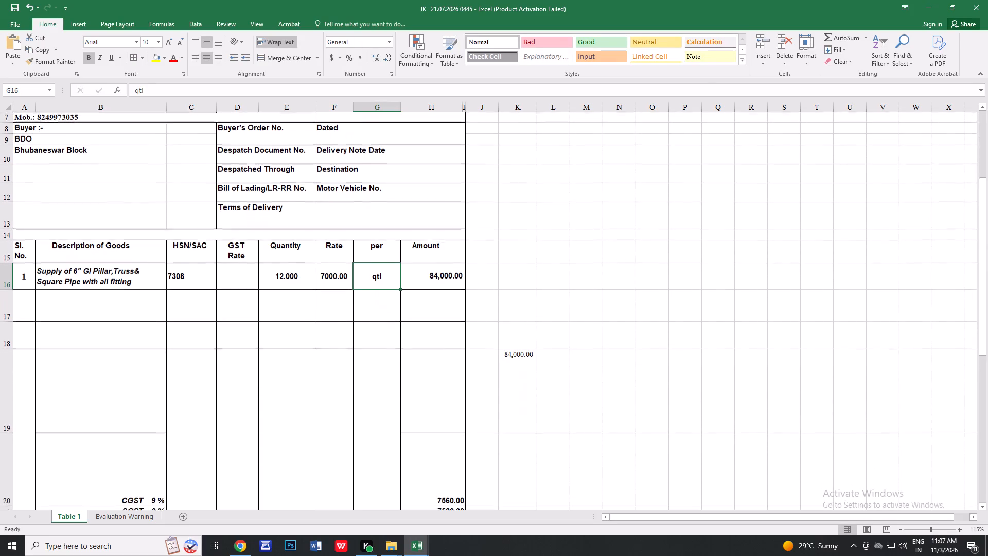
{"action": "scroll", "coordinate": [659, 266], "scroll_direction": "down", "scroll_amount": 2}
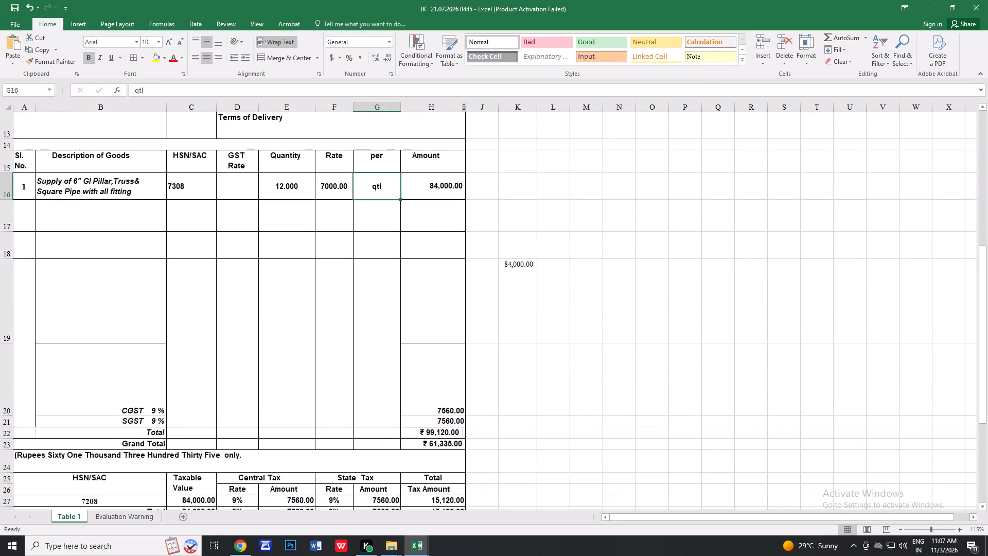
{"action": "left_click", "coordinate": [451, 445]}
{"action": "type", "text": "99120"}
{"action": "left_click", "coordinate": [659, 403]}
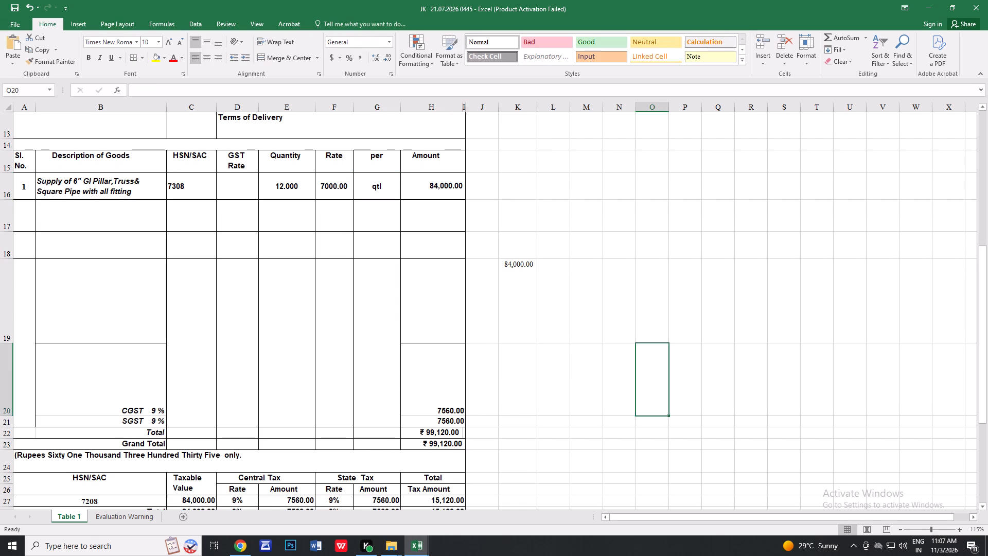
Rewrite the grand total in words as "(Rupees Ninety Nine Thousand One Hundred Twenty only.".
{"action": "scroll", "coordinate": [659, 403], "scroll_direction": "down", "scroll_amount": 2}
{"action": "double_click", "coordinate": [82, 307]}
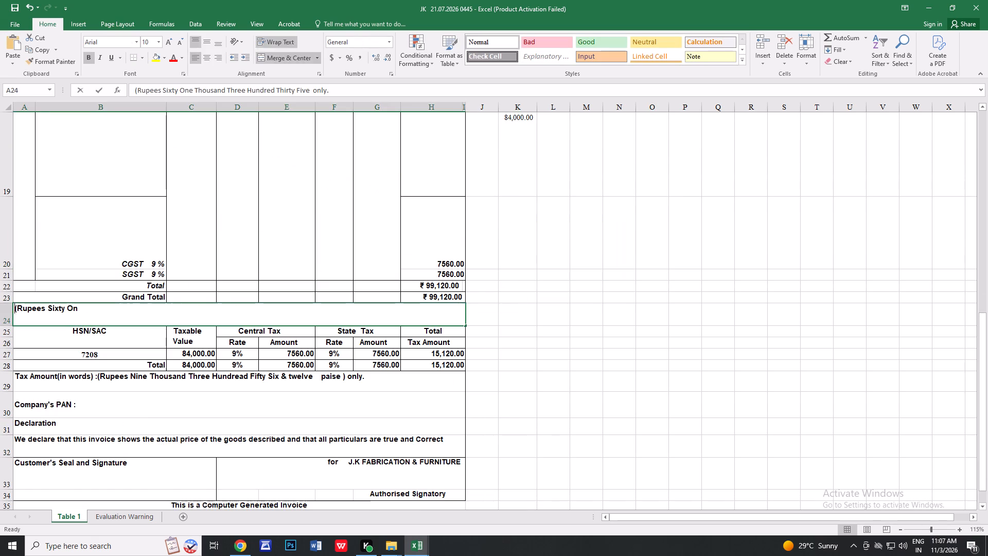
{"action": "key", "text": "BackSpace"}
{"action": "key", "text": "BackSpace"}
{"action": "key", "text": "BackSpace"}
{"action": "key", "text": "BackSpace"}
{"action": "key", "text": "BackSpace"}
{"action": "key", "text": "BackSpace"}
{"action": "key", "text": "BackSpace"}
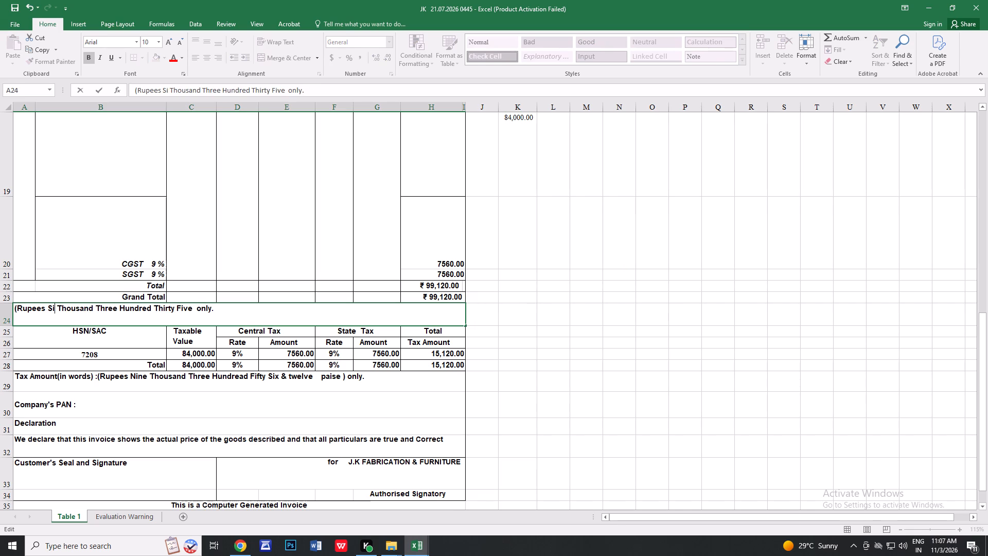
{"action": "key", "text": "BackSpace"}
{"action": "key", "text": "BackSpace"}
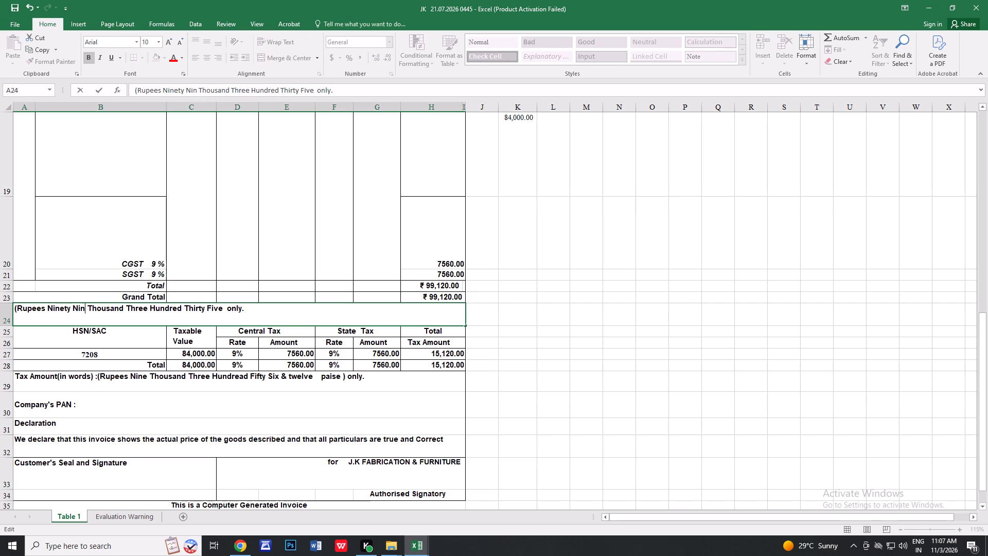
{"action": "key", "text": "Right"}
{"action": "key", "text": "Right"}
{"action": "key", "text": "Right"}
{"action": "key", "text": "Right"}
{"action": "key", "text": "Right"}
{"action": "key", "text": "Right"}
{"action": "key", "text": "Right"}
{"action": "key", "text": "Right"}
{"action": "key", "text": "Right"}
{"action": "key", "text": "Right"}
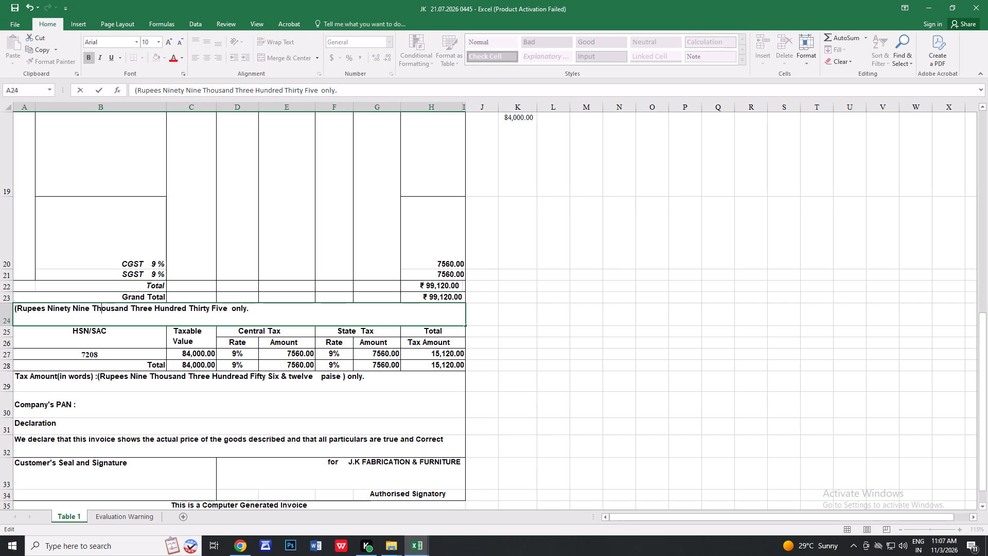
{"action": "key", "text": "Right"}
{"action": "key", "text": "Right"}
{"action": "key", "text": "Right"}
{"action": "key", "text": "Right"}
{"action": "key", "text": "Right"}
{"action": "key", "text": "BackSpace"}
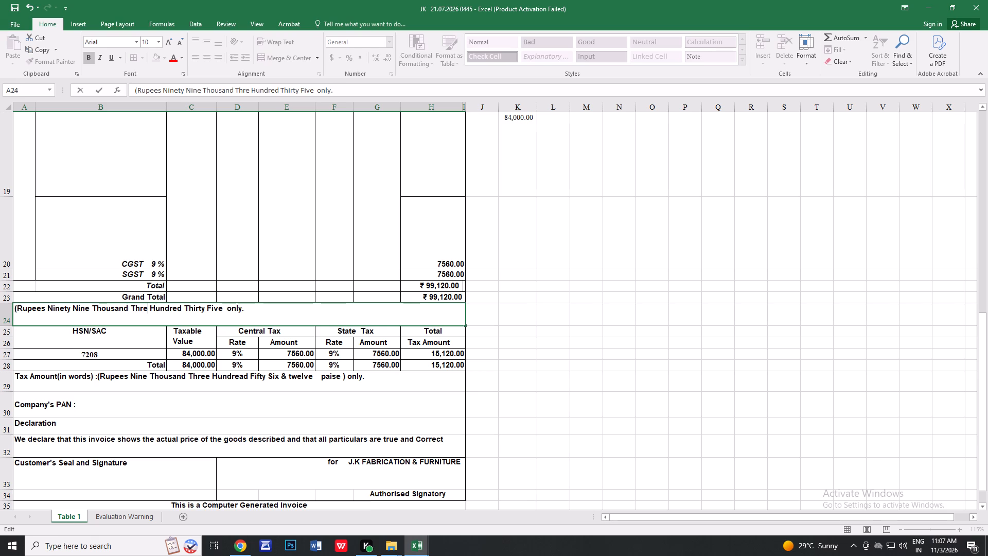
{"action": "key", "text": "BackSpace"}
{"action": "key", "text": "BackSpace"}
{"action": "key", "text": "BackSpace"}
{"action": "key", "text": "BackSpace"}
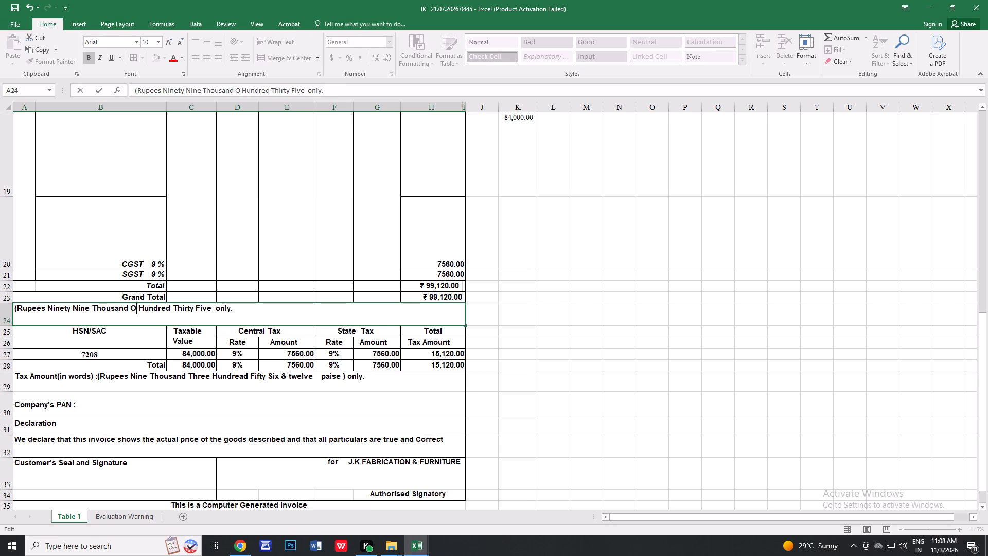
{"action": "key", "text": "Right"}
{"action": "key", "text": "Right"}
{"action": "key", "text": "Right"}
{"action": "key", "text": "Right"}
{"action": "key", "text": "Right"}
{"action": "key", "text": "Right"}
{"action": "key", "text": "Right"}
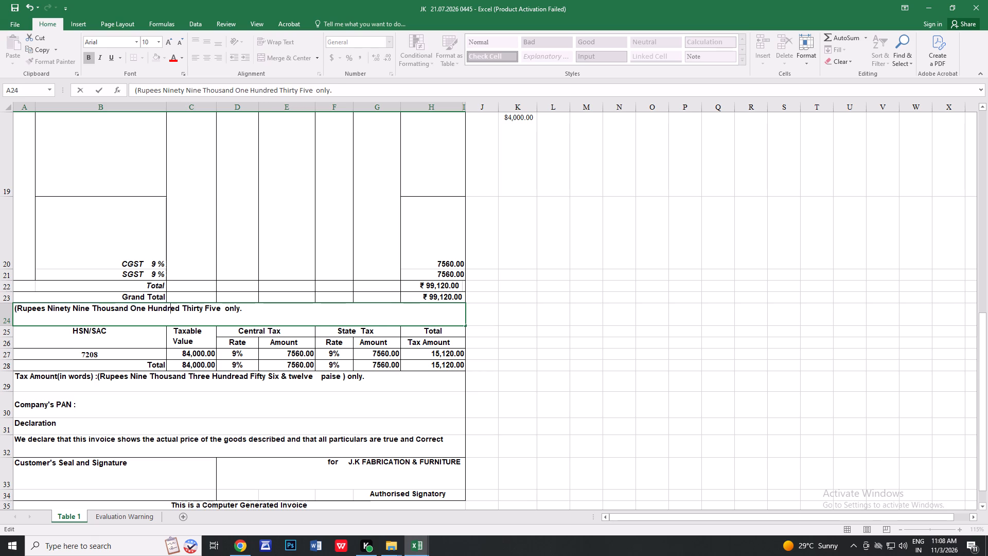
{"action": "key", "text": "Right"}
{"action": "key", "text": "Right"}
{"action": "key", "text": "Right"}
{"action": "key", "text": "Right"}
{"action": "key", "text": "Right"}
{"action": "key", "text": "Right"}
{"action": "key", "text": "Right"}
{"action": "key", "text": "Right"}
{"action": "key", "text": "Right"}
{"action": "key", "text": "Right"}
{"action": "key", "text": "Right"}
{"action": "key", "text": "Right"}
{"action": "key", "text": "Right"}
{"action": "key", "text": "BackSpace"}
{"action": "key", "text": "BackSpace"}
{"action": "key", "text": "BackSpace"}
{"action": "key", "text": "BackSpace"}
{"action": "key", "text": "BackSpace"}
{"action": "key", "text": "BackSpace"}
{"action": "key", "text": "BackSpace"}
{"action": "key", "text": "BackSpace"}
{"action": "key", "text": "BackSpace"}
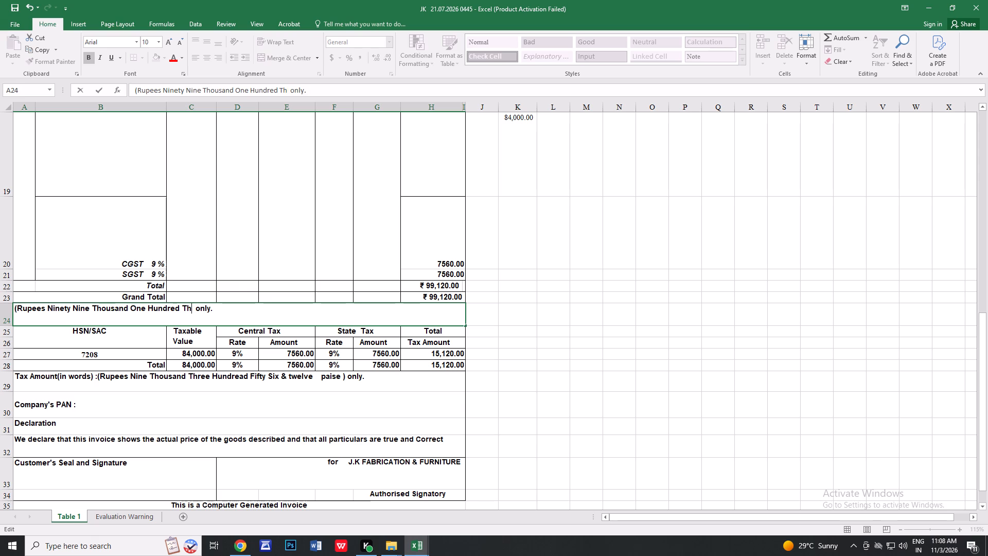
{"action": "key", "text": "BackSpace"}
{"action": "type", "text": "wenty"}
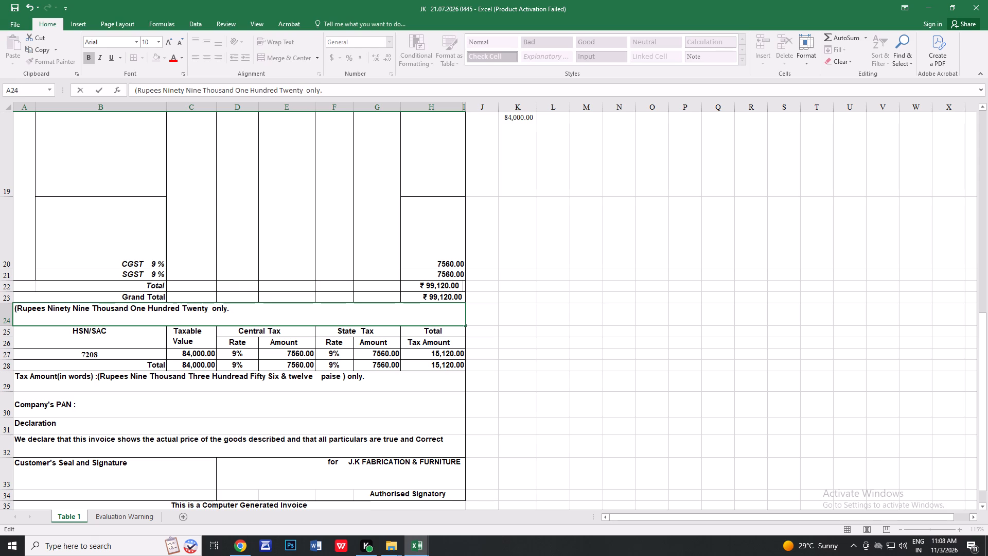
{"action": "left_click", "coordinate": [538, 315]}
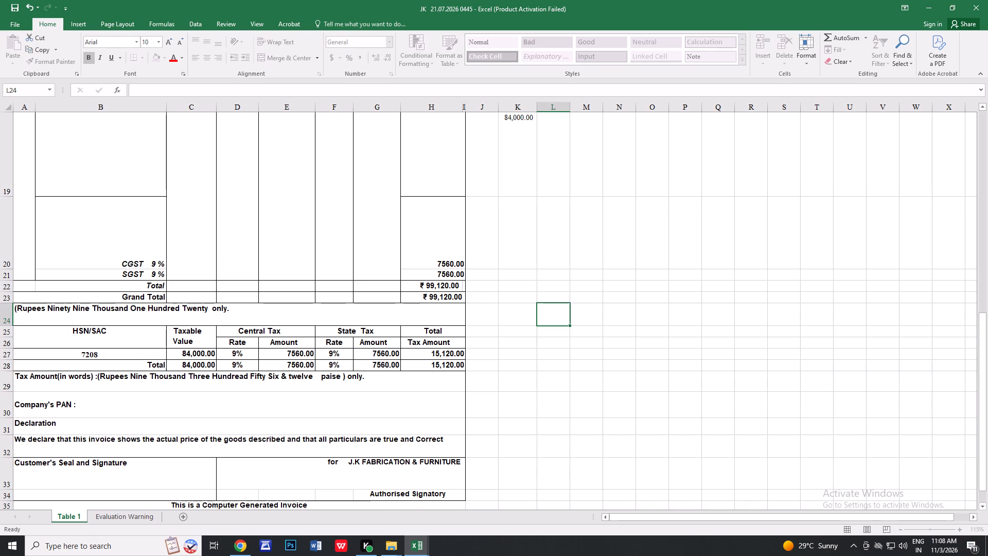
Rewrite the tax amount in words as "(Rupees Fifteen Thousand One Hundred Twenty ) only.".
{"action": "double_click", "coordinate": [147, 381]}
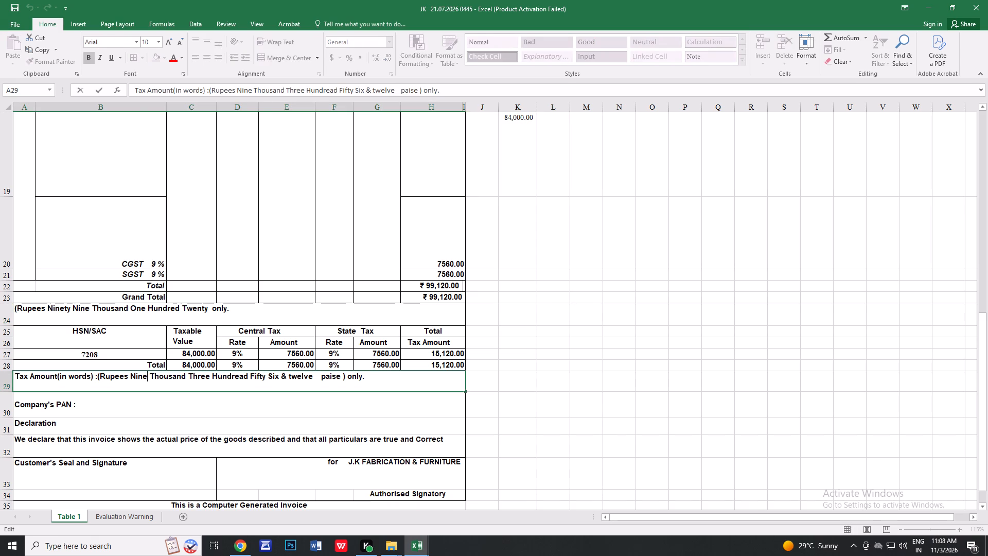
{"action": "key", "text": "BackSpace"}
{"action": "key", "text": "BackSpace"}
{"action": "key", "text": "BackSpace"}
{"action": "key", "text": "BackSpace"}
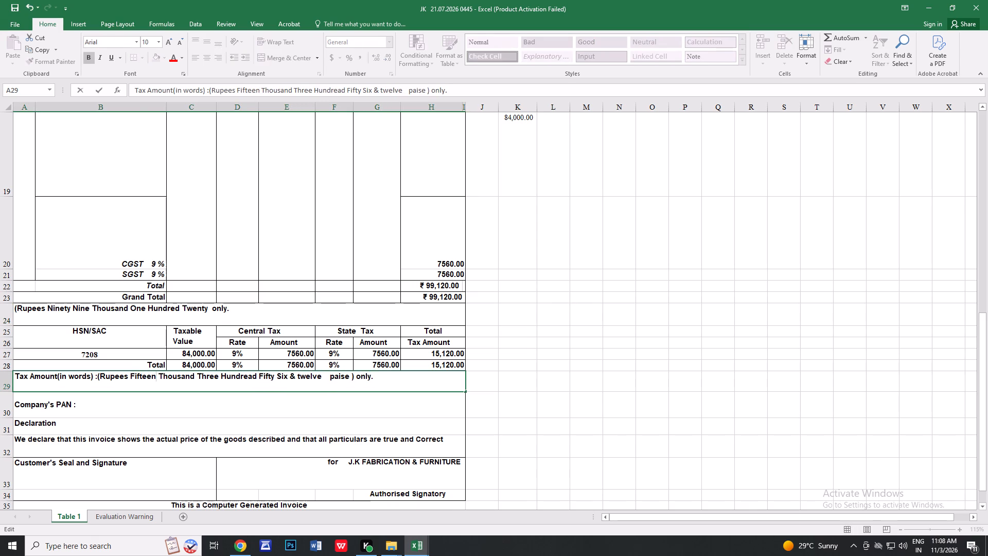
{"action": "key", "text": "Right"}
{"action": "key", "text": "Right"}
{"action": "key", "text": "Right"}
{"action": "key", "text": "Right"}
{"action": "key", "text": "Right"}
{"action": "key", "text": "Right"}
{"action": "key", "text": "Right"}
{"action": "key", "text": "Right"}
{"action": "key", "text": "Right"}
{"action": "key", "text": "Right"}
{"action": "key", "text": "Right"}
{"action": "key", "text": "Right"}
{"action": "key", "text": "Right"}
{"action": "key", "text": "Right"}
{"action": "key", "text": "Right"}
{"action": "key", "text": "Right"}
{"action": "key", "text": "Right"}
{"action": "key", "text": "Left"}
{"action": "key", "text": "Left"}
{"action": "key", "text": "Left"}
{"action": "key", "text": "Right"}
{"action": "key", "text": "BackSpace"}
{"action": "key", "text": "BackSpace"}
{"action": "key", "text": "BackSpace"}
{"action": "key", "text": "BackSpace"}
{"action": "key", "text": "BackSpace"}
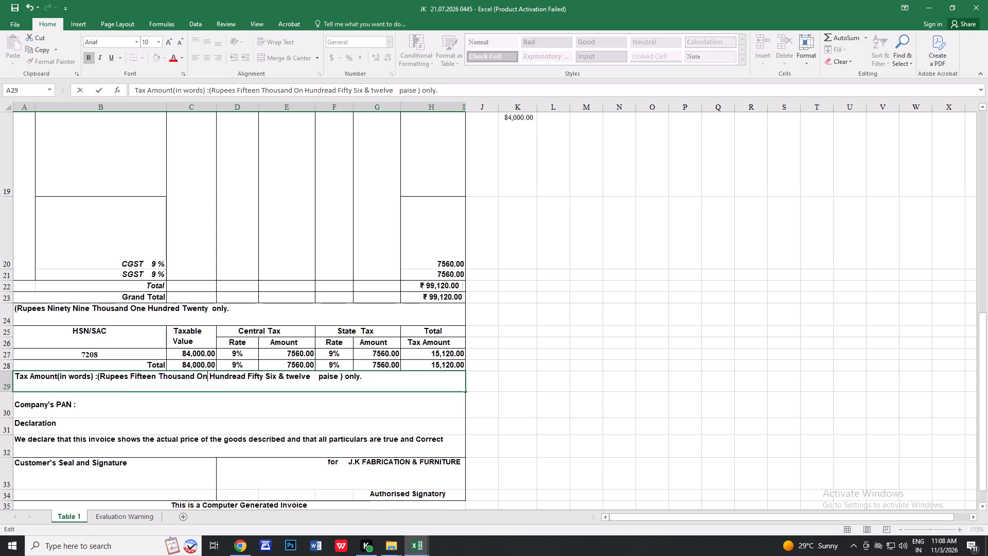
{"action": "key", "text": "Right"}
{"action": "key", "text": "Right"}
{"action": "key", "text": "Right"}
{"action": "key", "text": "Right"}
{"action": "key", "text": "Right"}
{"action": "key", "text": "Right"}
{"action": "key", "text": "Right"}
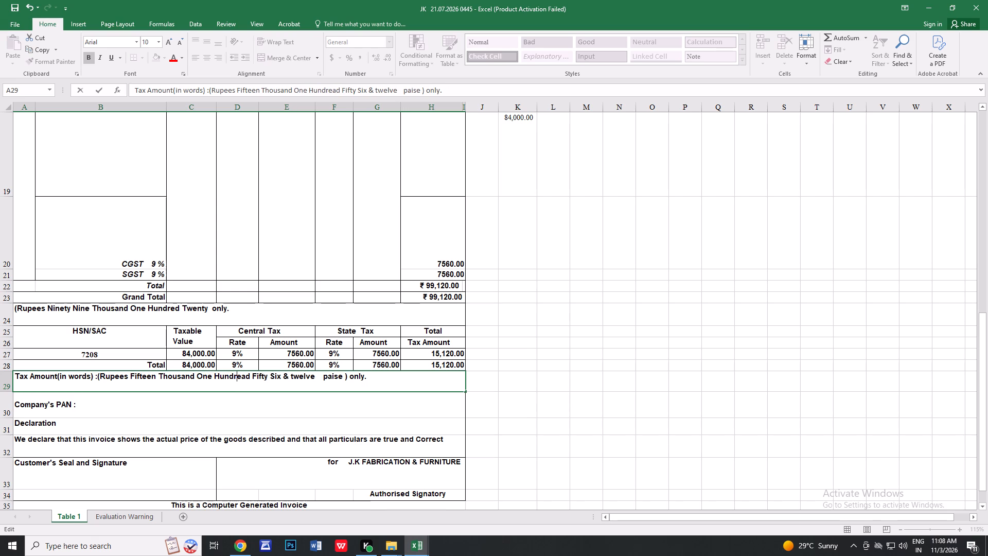
{"action": "key", "text": "Right"}
{"action": "key", "text": "BackSpace"}
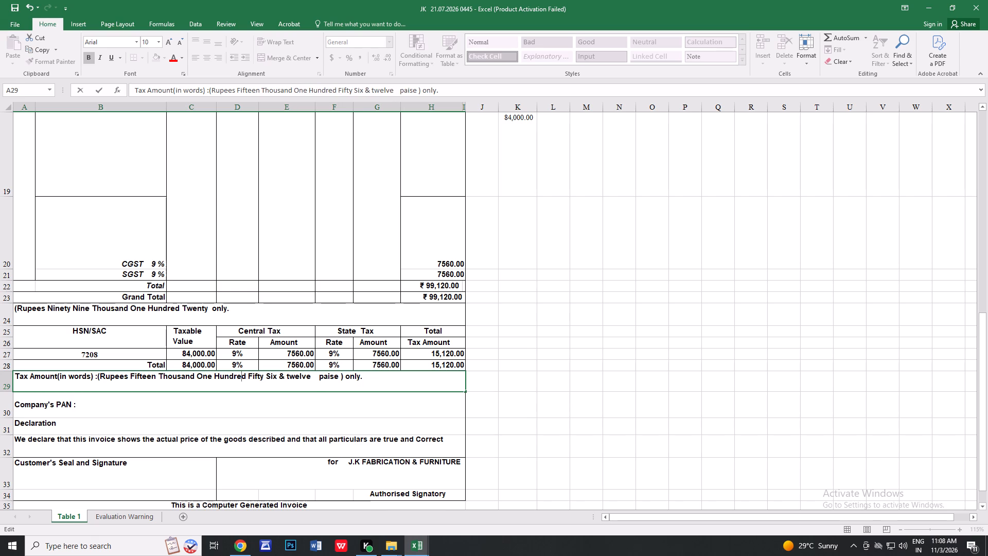
{"action": "key", "text": "Right"}
{"action": "key", "text": "Right"}
{"action": "key", "text": "Right"}
{"action": "key", "text": "Right"}
{"action": "key", "text": "Right"}
{"action": "key", "text": "Right"}
{"action": "key", "text": "Right"}
{"action": "key", "text": "Right"}
{"action": "key", "text": "Right"}
{"action": "key", "text": "Right"}
{"action": "key", "text": "Right"}
{"action": "key", "text": "BackSpace"}
{"action": "key", "text": "BackSpace"}
{"action": "key", "text": "BackSpace"}
{"action": "key", "text": "BackSpace"}
{"action": "key", "text": "BackSpace"}
{"action": "key", "text": "BackSpace"}
{"action": "key", "text": "BackSpace"}
{"action": "key", "text": "BackSpace"}
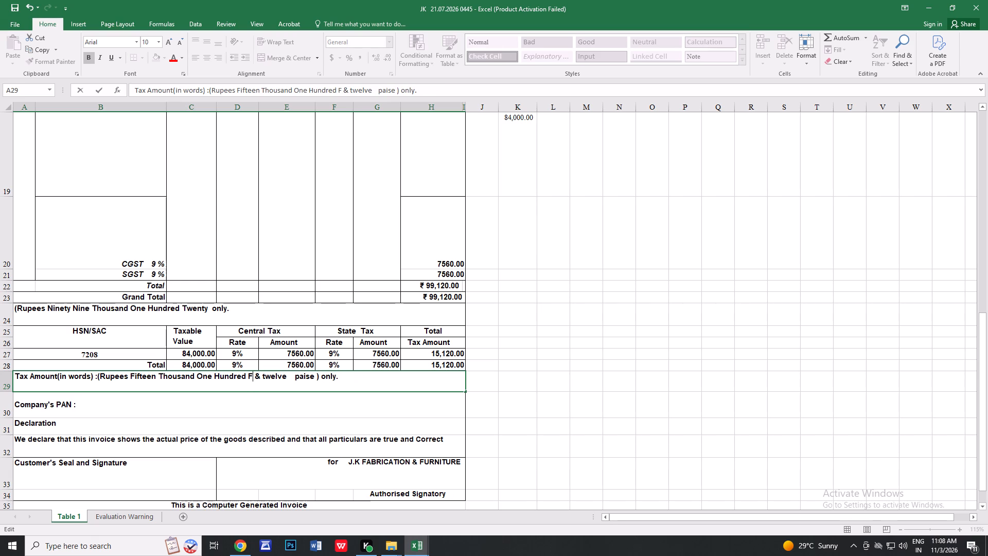
{"action": "key", "text": "BackSpace"}
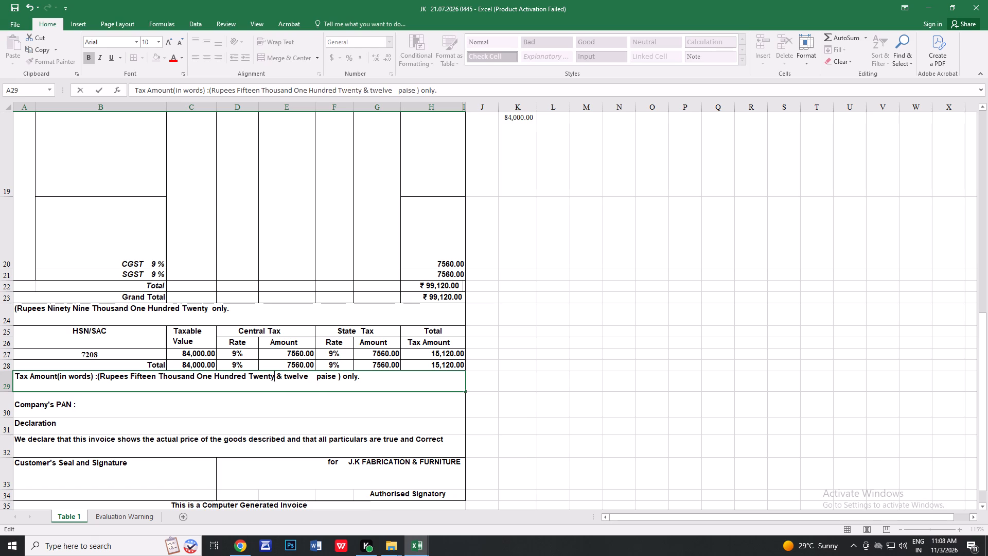
{"action": "key", "text": "Right"}
{"action": "key", "text": "Right"}
{"action": "key", "text": "Right"}
{"action": "key", "text": "Right"}
{"action": "key", "text": "Right"}
{"action": "key", "text": "Right"}
{"action": "key", "text": "Right"}
{"action": "key", "text": "Right"}
{"action": "key", "text": "Right"}
{"action": "key", "text": "Right"}
{"action": "key", "text": "Right"}
{"action": "key", "text": "Right"}
{"action": "key", "text": "Right"}
{"action": "key", "text": "Right"}
{"action": "key", "text": "Right"}
{"action": "key", "text": "Right"}
{"action": "key", "text": "Right"}
{"action": "key", "text": "Right"}
{"action": "key", "text": "BackSpace"}
{"action": "key", "text": "BackSpace"}
{"action": "key", "text": "BackSpace"}
{"action": "key", "text": "BackSpace"}
{"action": "key", "text": "BackSpace"}
{"action": "key", "text": "BackSpace"}
{"action": "key", "text": "BackSpace"}
{"action": "key", "text": "BackSpace"}
{"action": "key", "text": "BackSpace"}
{"action": "key", "text": "BackSpace"}
{"action": "key", "text": "BackSpace"}
{"action": "key", "text": "BackSpace"}
{"action": "key", "text": "BackSpace"}
{"action": "key", "text": "BackSpace"}
{"action": "key", "text": "BackSpace"}
{"action": "key", "text": "BackSpace"}
{"action": "key", "text": "BackSpace"}
{"action": "key", "text": "BackSpace"}
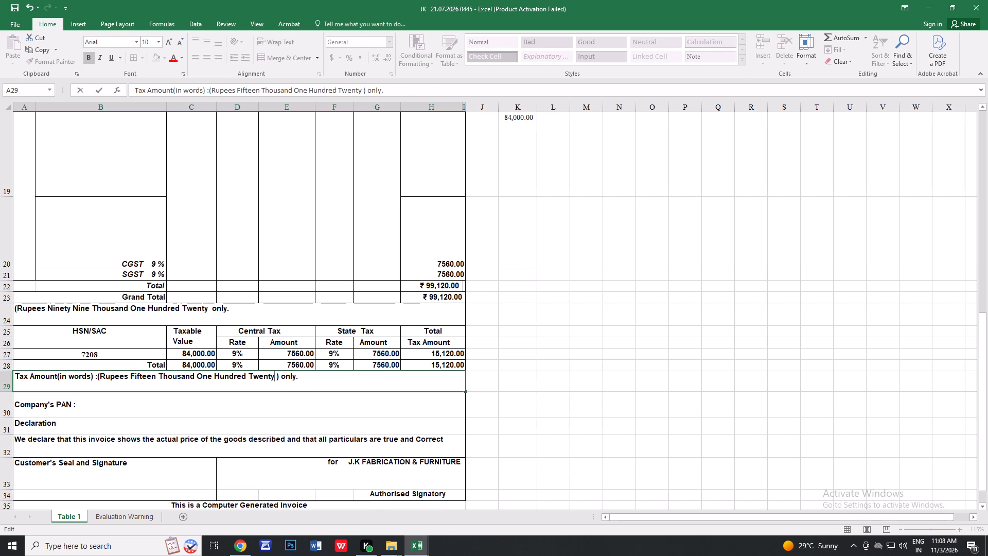
{"action": "left_click", "coordinate": [579, 357]}
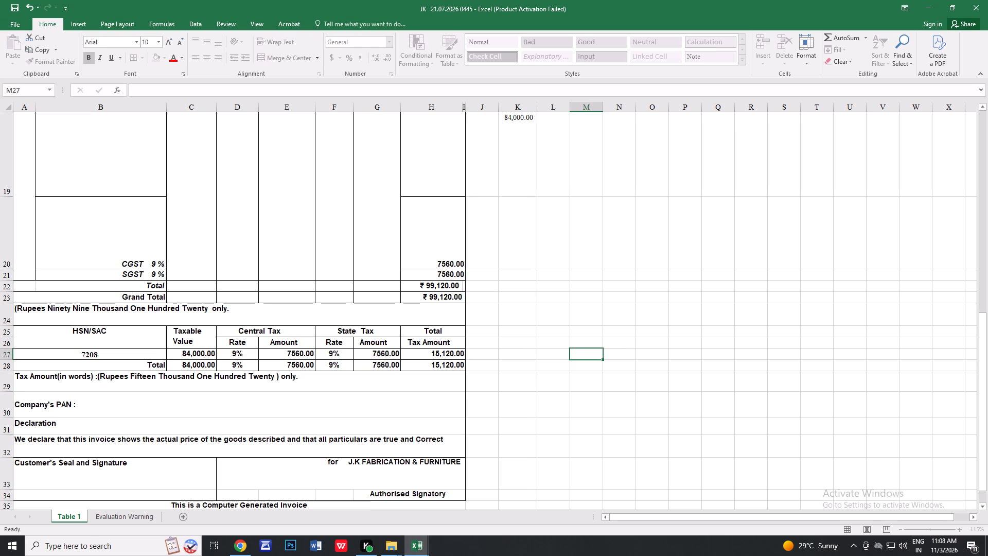
Set the invoice's print scaling to 77% of normal size, trying 80% and 78% first.
{"action": "left_click", "coordinate": [559, 313]}
{"action": "key", "text": "ctrl+p"}
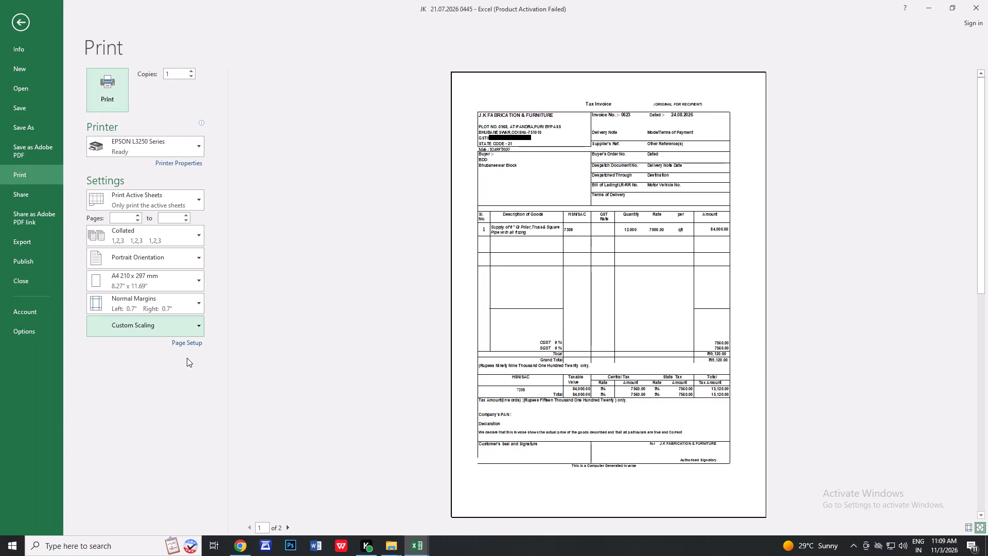
{"action": "left_click", "coordinate": [191, 341]}
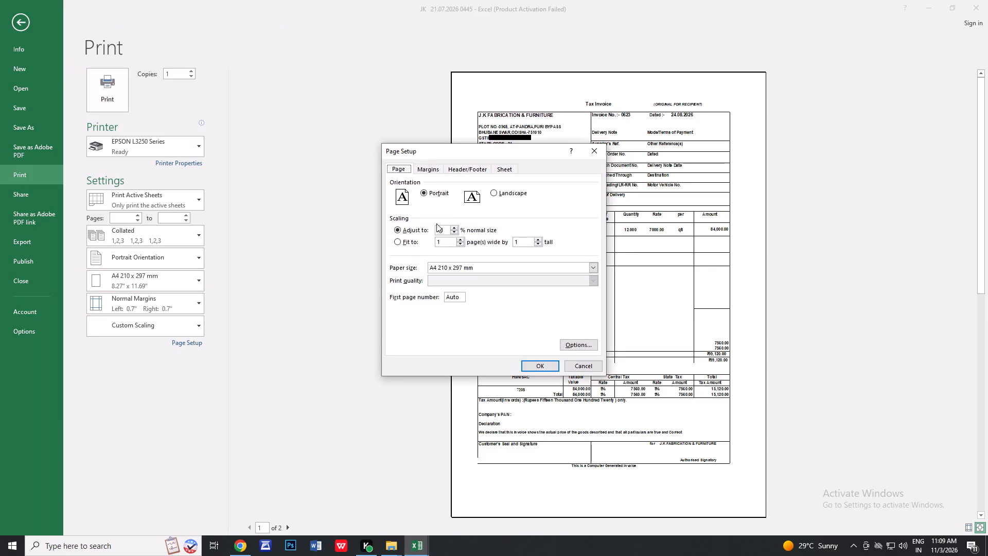
{"action": "left_click", "coordinate": [454, 227]}
{"action": "left_click", "coordinate": [534, 367]}
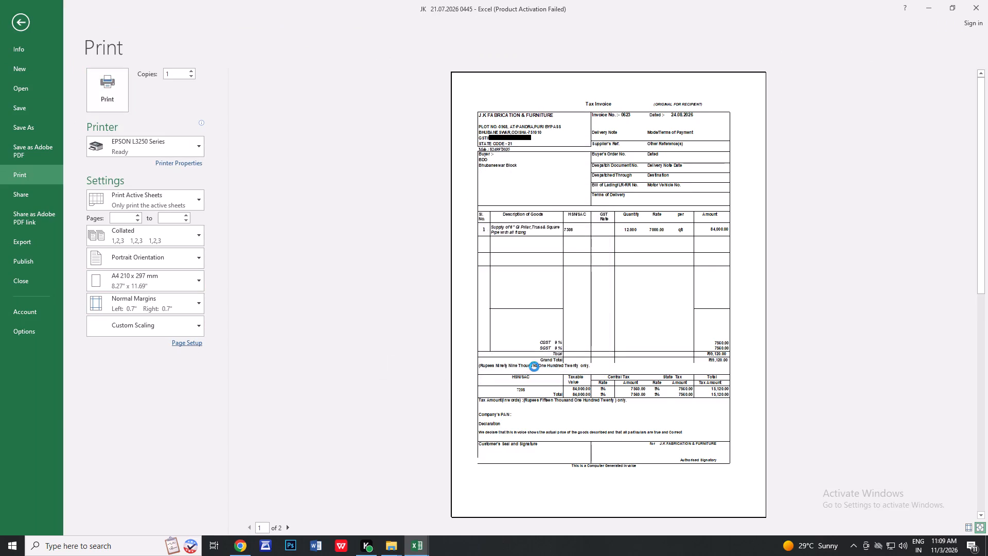
{"action": "left_click", "coordinate": [180, 342]}
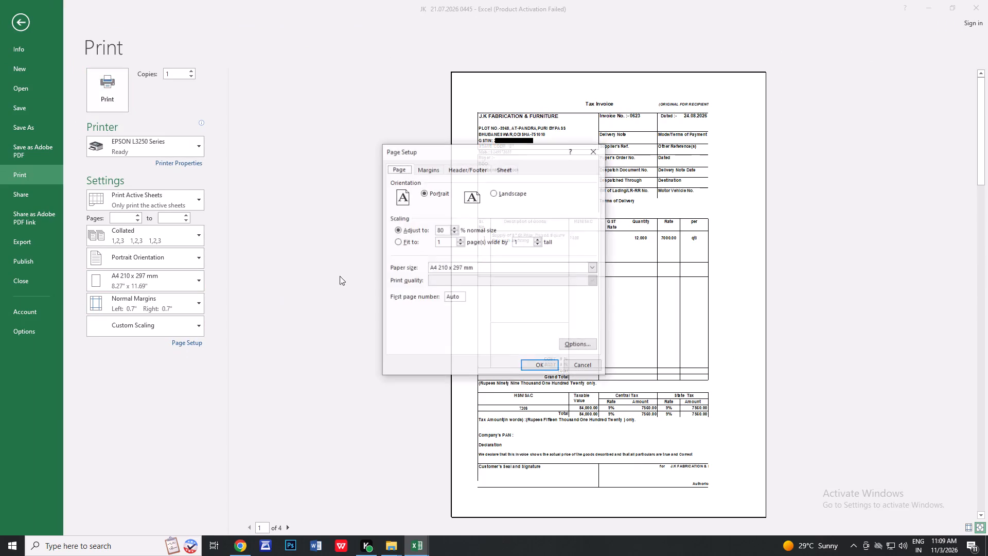
{"action": "left_click", "coordinate": [446, 231]}
{"action": "key", "text": "BackSpace"}
{"action": "key", "text": "BackSpace"}
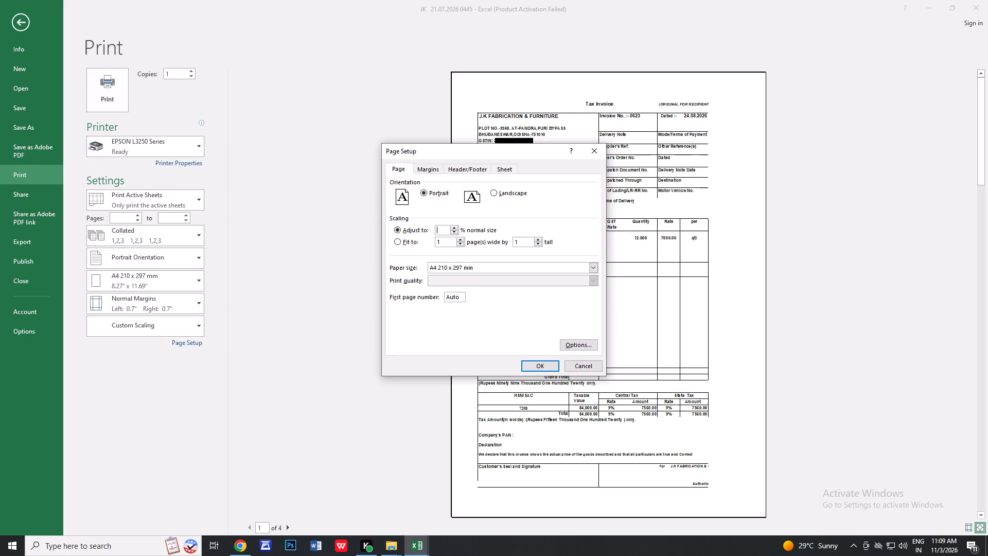
{"action": "type", "text": "78"}
{"action": "left_click", "coordinate": [548, 367]}
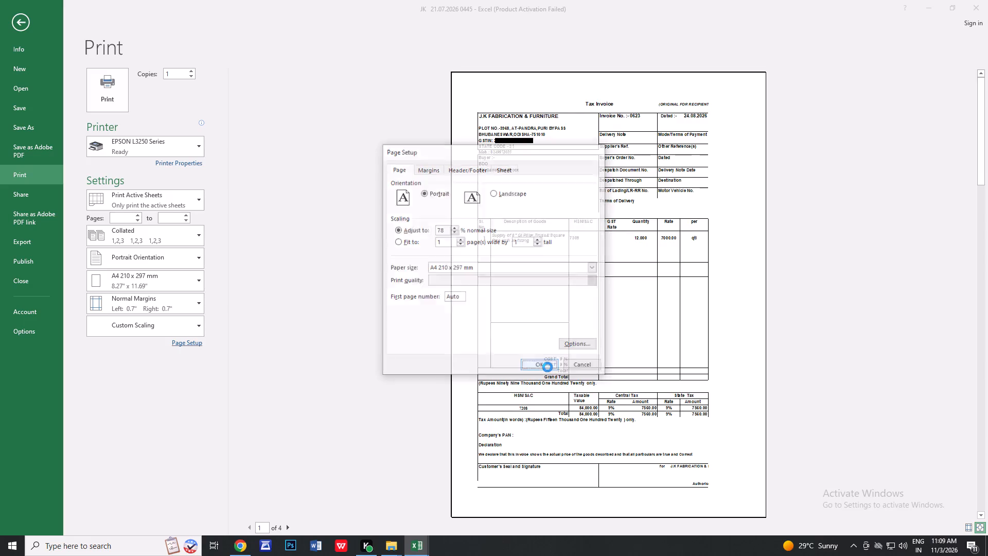
{"action": "left_click", "coordinate": [190, 343]}
{"action": "left_click", "coordinate": [447, 230]}
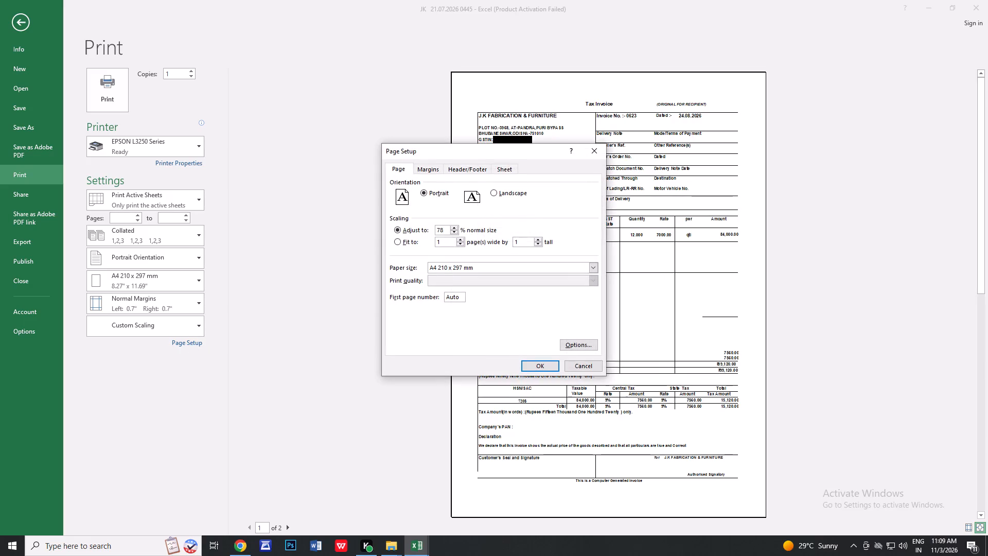
{"action": "key", "text": "BackSpace"}
{"action": "key", "text": "7"}
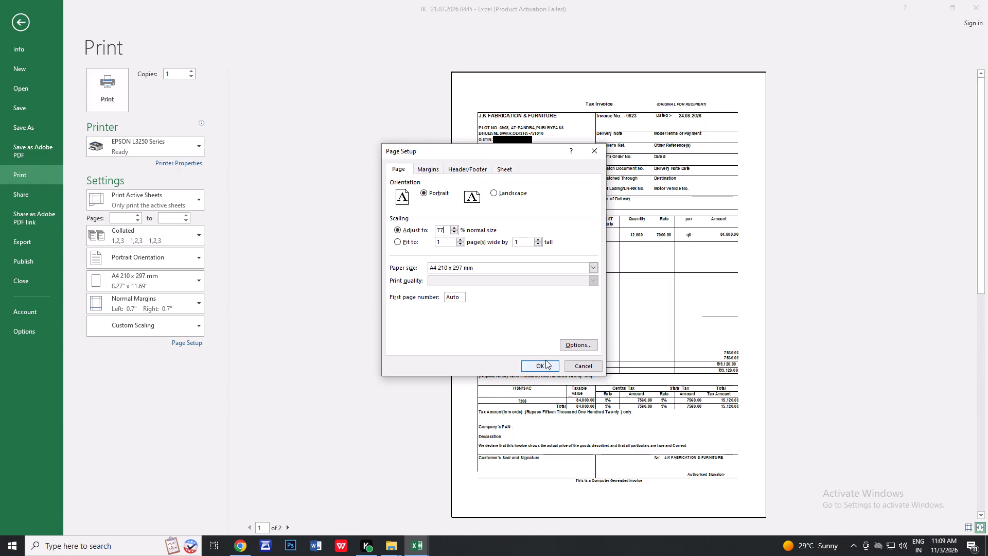
{"action": "left_click", "coordinate": [545, 360]}
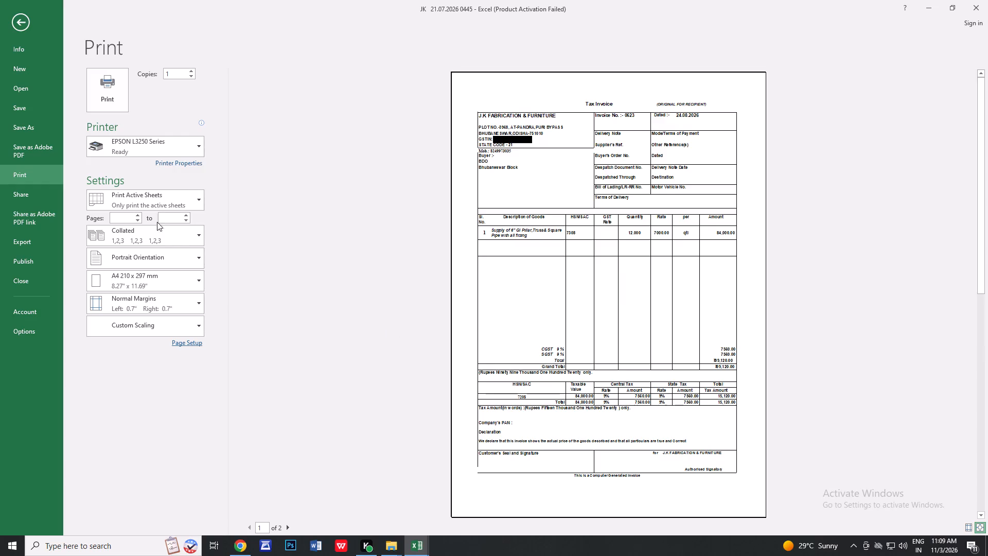
Print only page 1 of the invoice on the EPSON L3250 Series printer.
{"action": "left_click", "coordinate": [137, 212]}
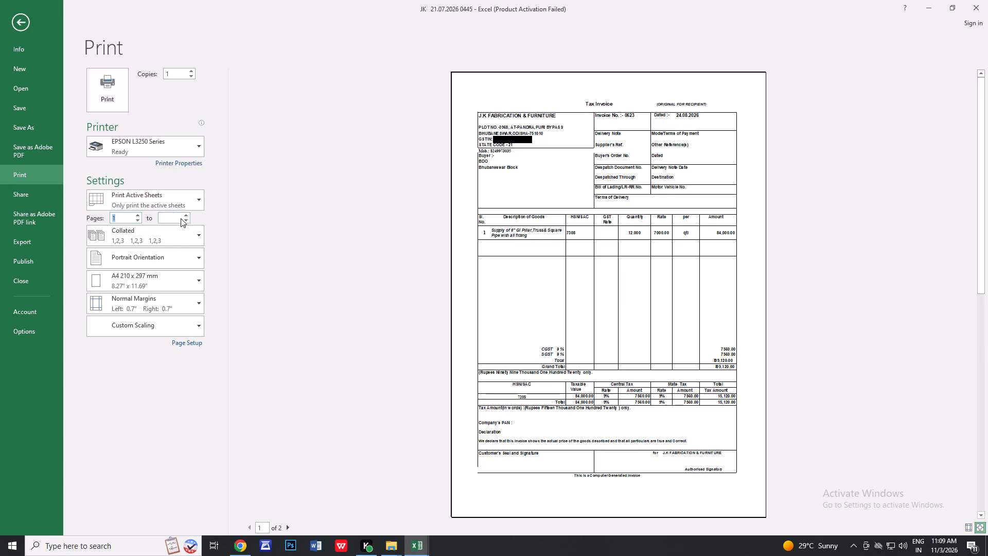
{"action": "left_click", "coordinate": [185, 217]}
{"action": "left_click", "coordinate": [102, 97]}
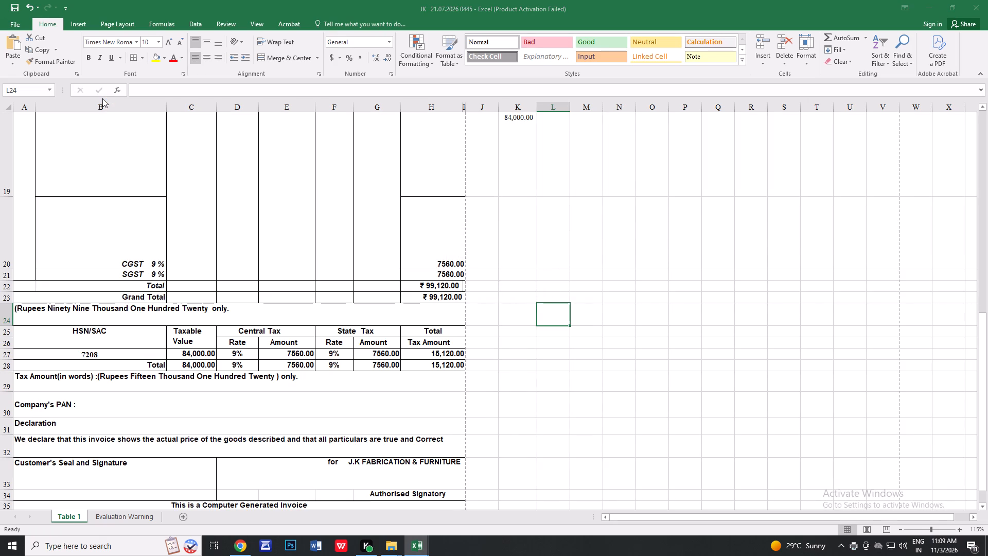
Set the invoice date to 25.08.2026.
{"action": "scroll", "coordinate": [192, 113], "scroll_direction": "up", "scroll_amount": 7}
{"action": "left_click", "coordinate": [583, 307]}
{"action": "scroll", "coordinate": [583, 307], "scroll_direction": "up", "scroll_amount": 3}
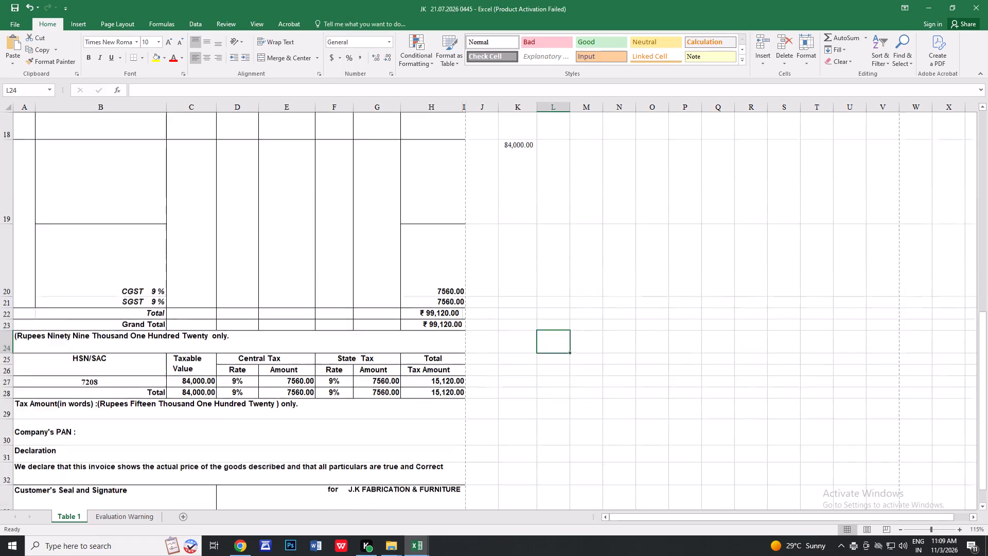
{"action": "scroll", "coordinate": [583, 307], "scroll_direction": "up", "scroll_amount": 3}
{"action": "double_click", "coordinate": [366, 141]}
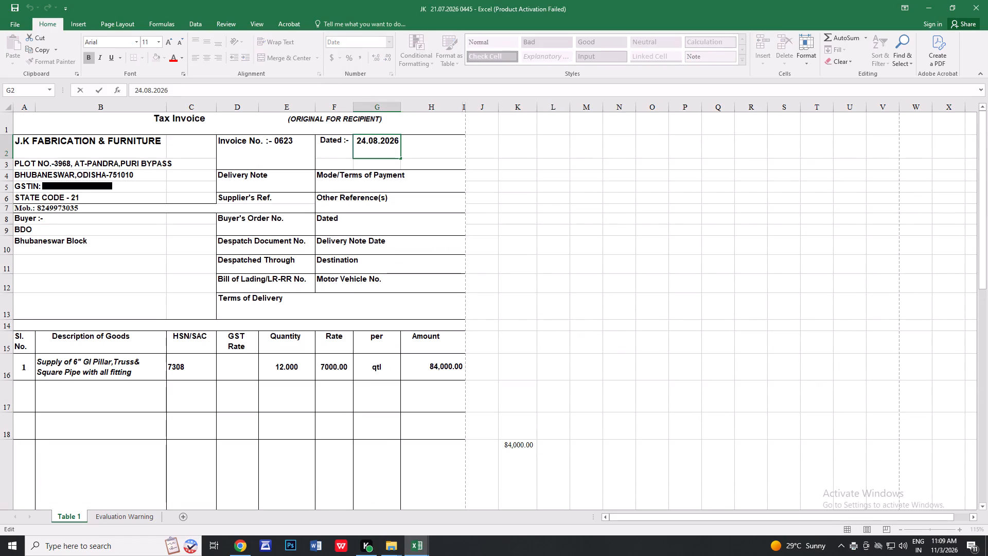
{"action": "key", "text": "BackSpace"}
{"action": "key", "text": "5"}
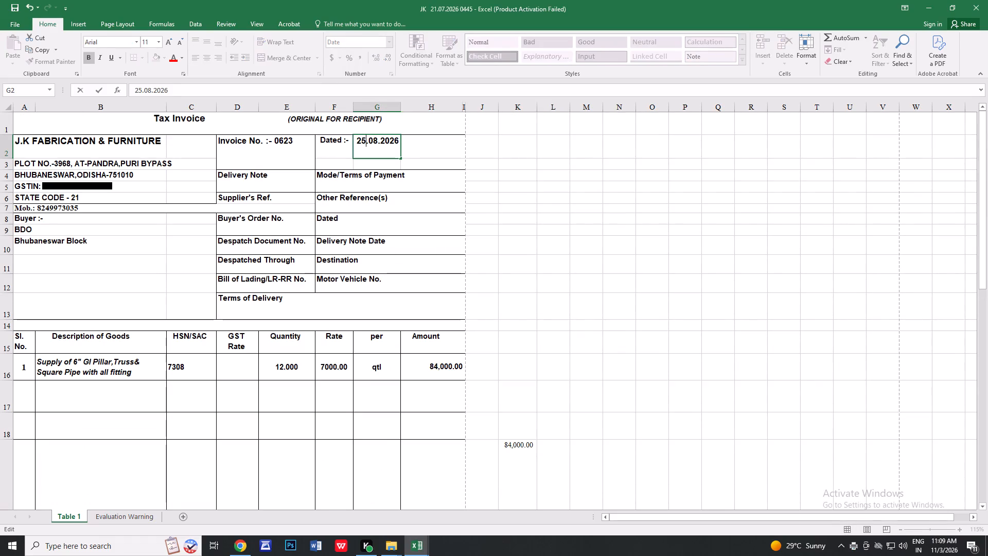
Set the invoice number to 0628.
{"action": "double_click", "coordinate": [298, 143]}
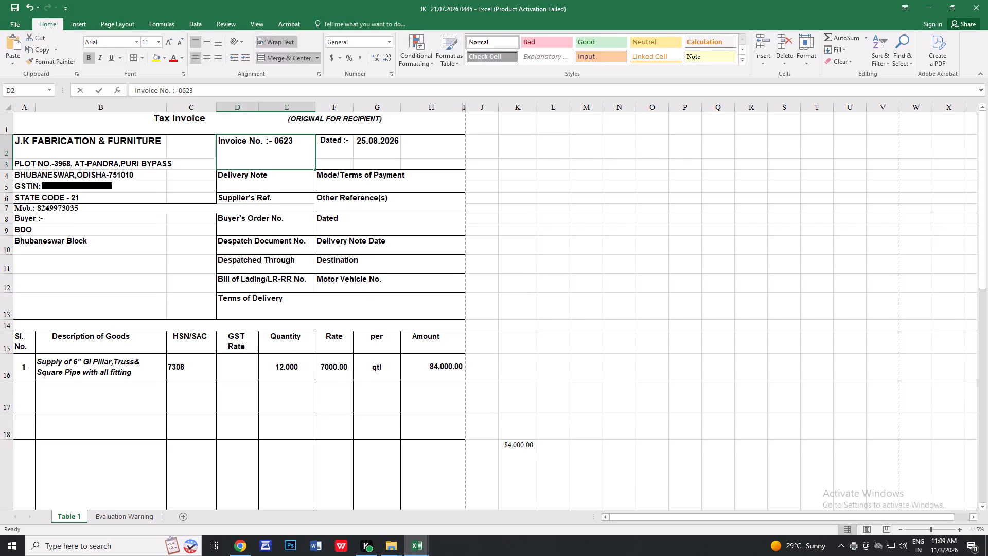
{"action": "key", "text": "BackSpace"}
{"action": "key", "text": "8"}
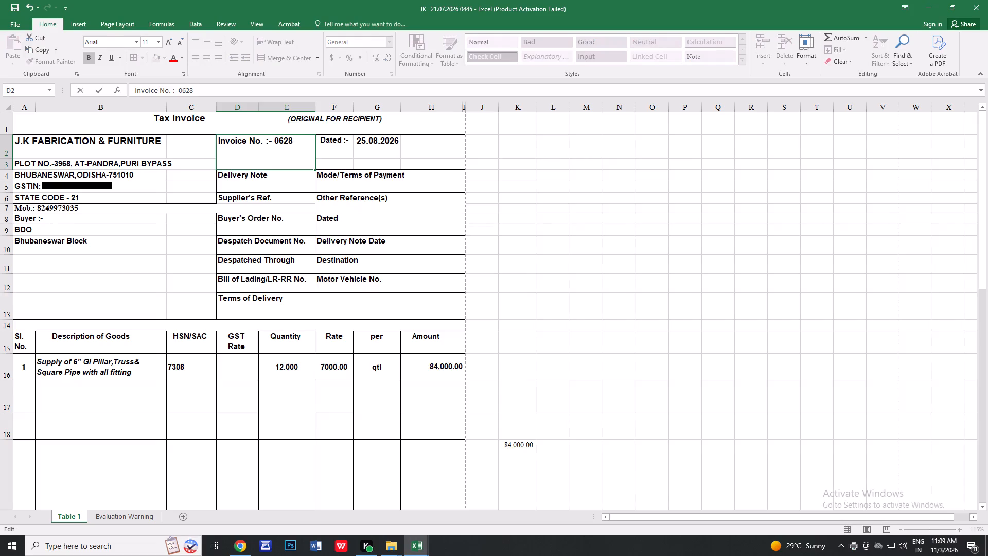
{"action": "left_click", "coordinate": [573, 252]}
Print only page 1 of invoice 0628 on the EPSON L3250 Series printer.
{"action": "key", "text": "ctrl+p"}
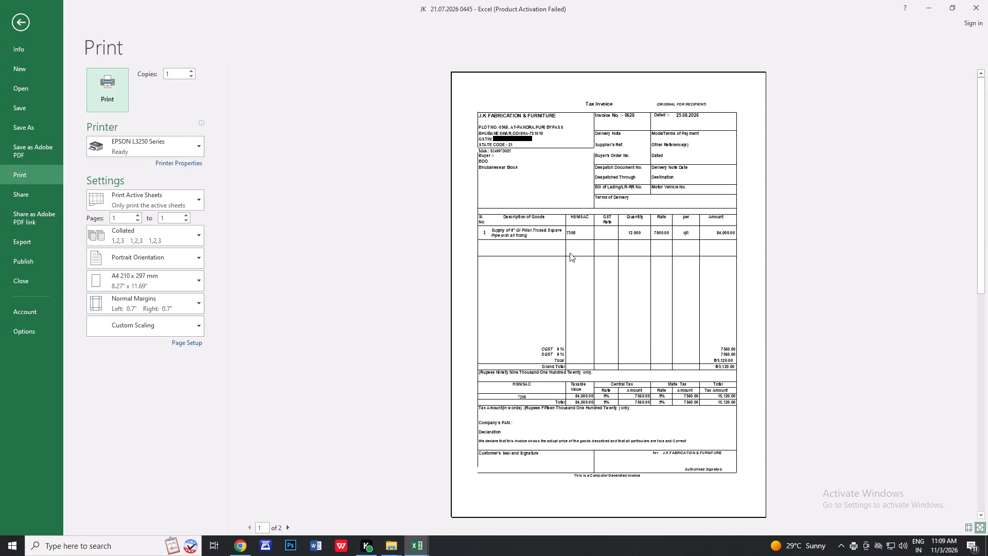
{"action": "left_click", "coordinate": [108, 89]}
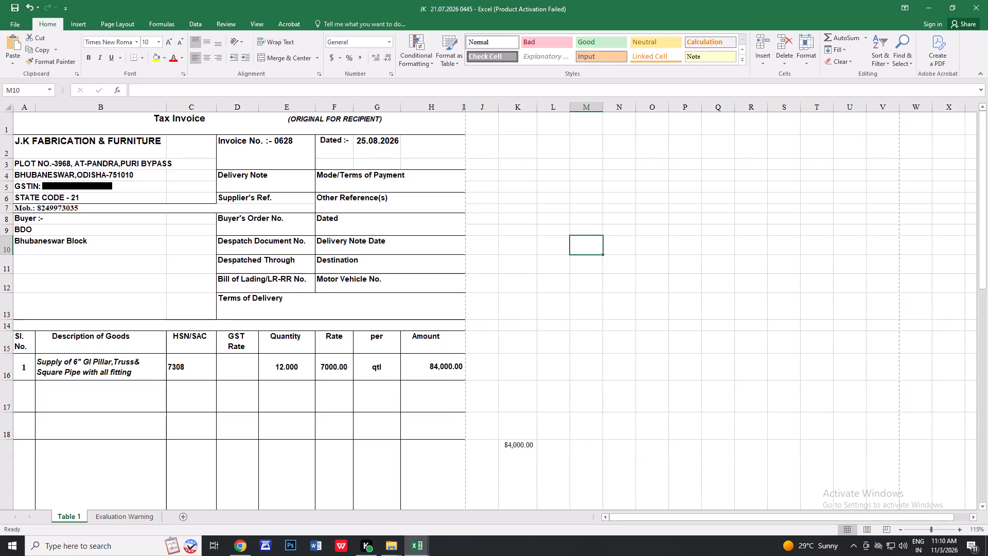
Set the invoice number to 0629.
{"action": "double_click", "coordinate": [295, 143]}
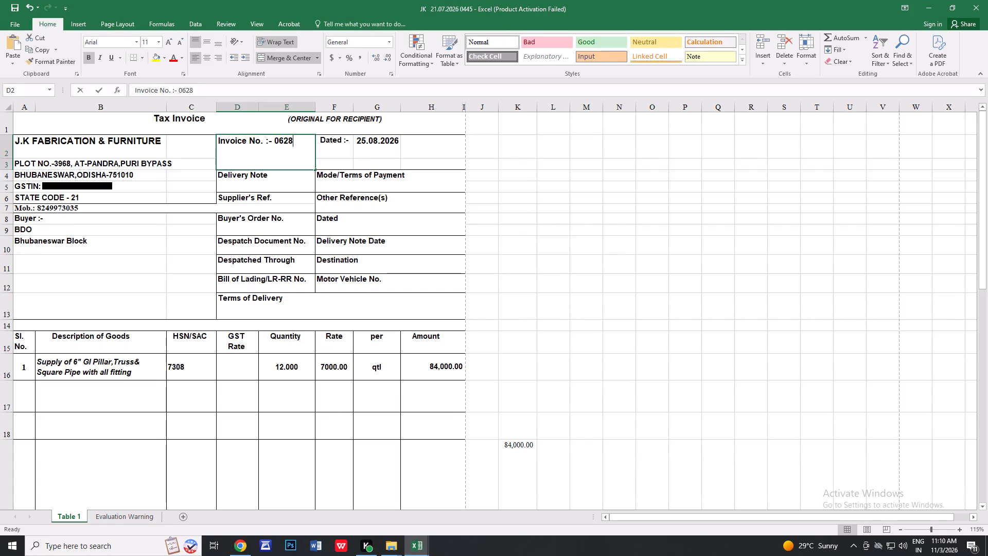
{"action": "key", "text": "BackSpace"}
{"action": "key", "text": "9"}
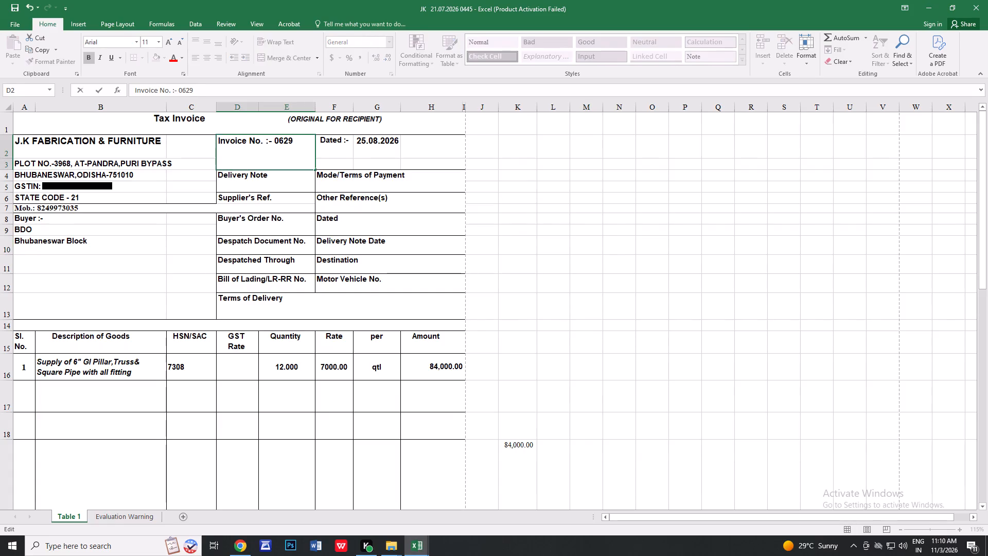
Set the quantity of the GI pillar, truss and square pipe item to 3.60.
{"action": "left_click", "coordinate": [303, 369]}
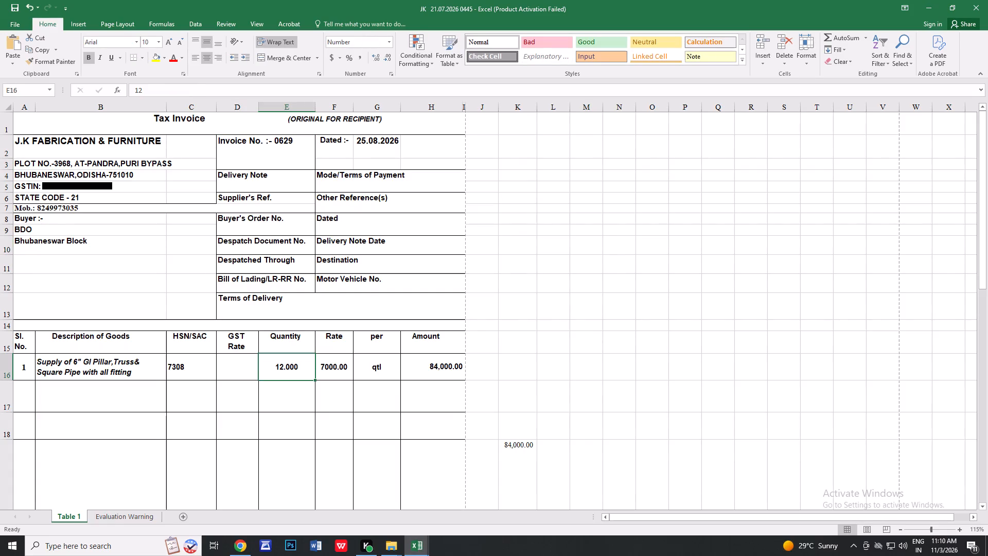
{"action": "type", "text": "3.60"}
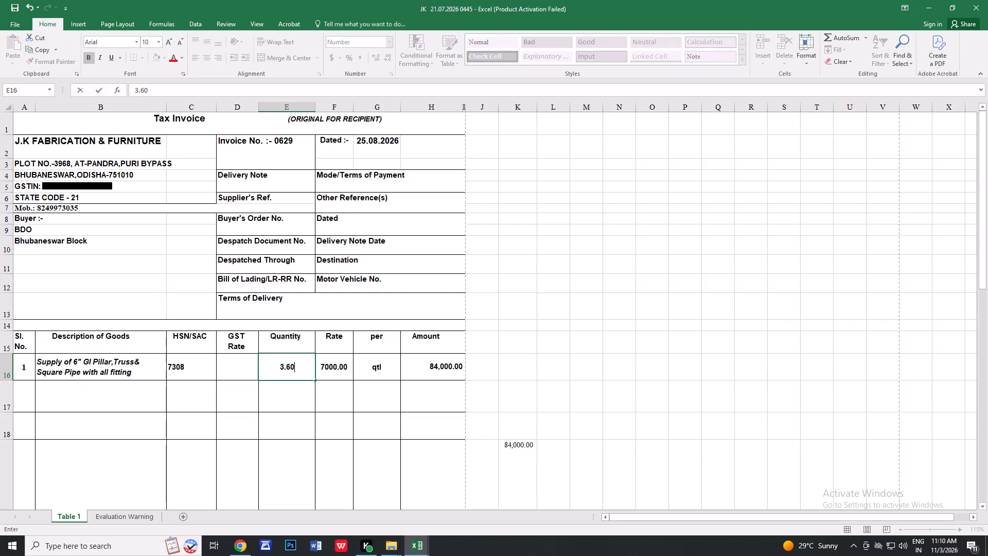
{"action": "left_click", "coordinate": [336, 368]}
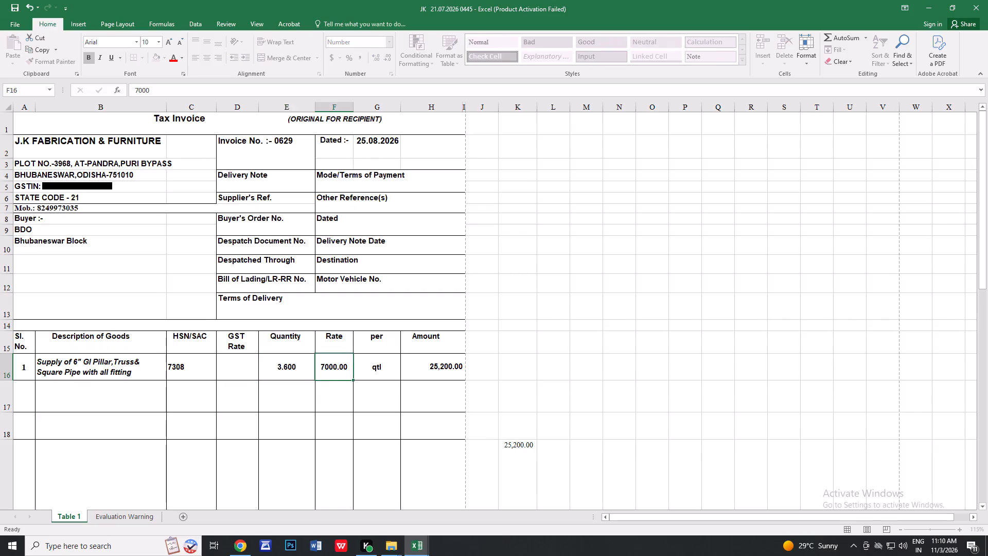
Set the invoice's Grand Total amount to 29736.
{"action": "scroll", "coordinate": [414, 383], "scroll_direction": "down", "scroll_amount": 4}
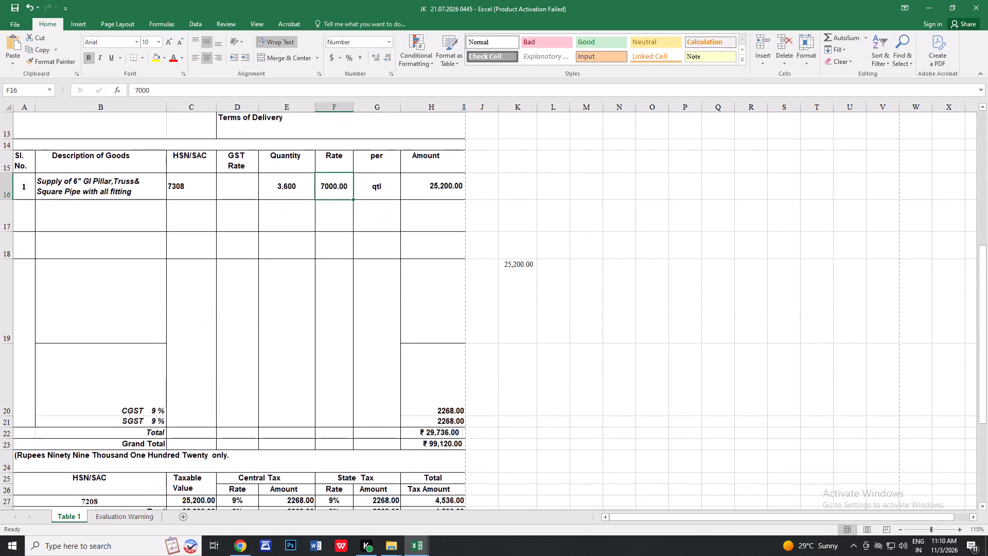
{"action": "left_click", "coordinate": [446, 449]}
{"action": "key", "text": "2"}
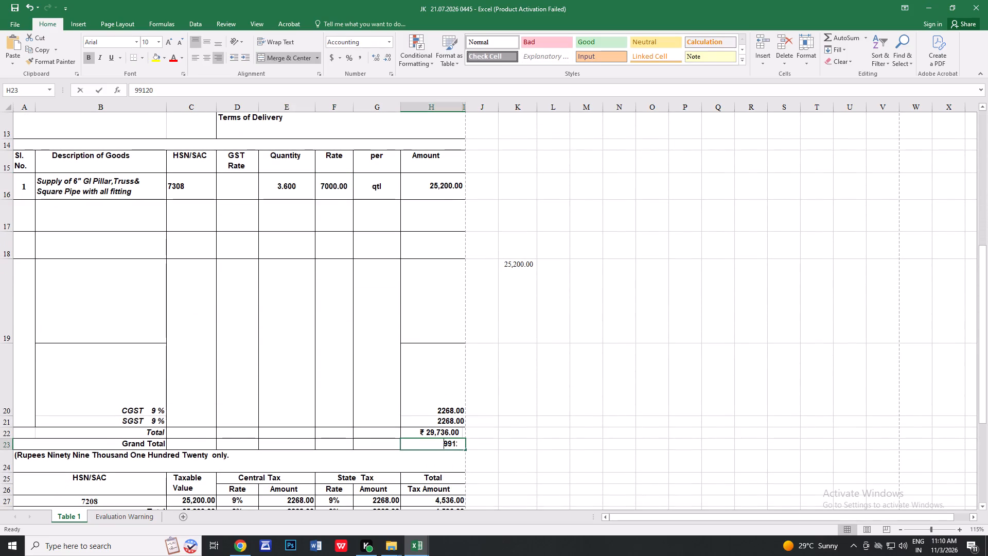
{"action": "key", "text": "9"}
{"action": "type", "text": "736"}
{"action": "left_click", "coordinate": [499, 357]}
Reword the grand total in words to "Rupees Twenty Nine Thousand Seven Hundred Thirty Six only.".
{"action": "scroll", "coordinate": [501, 359], "scroll_direction": "down", "scroll_amount": 1}
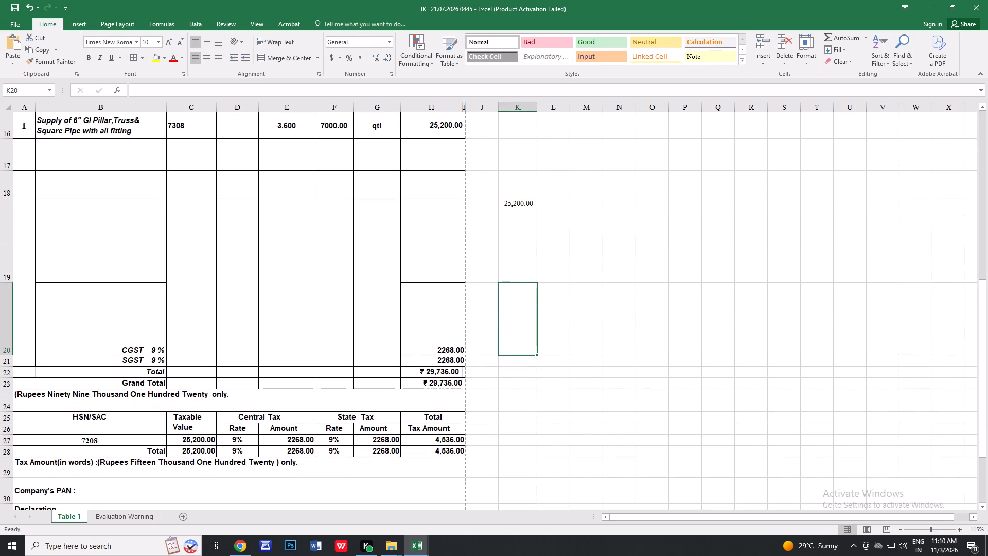
{"action": "double_click", "coordinate": [89, 397]}
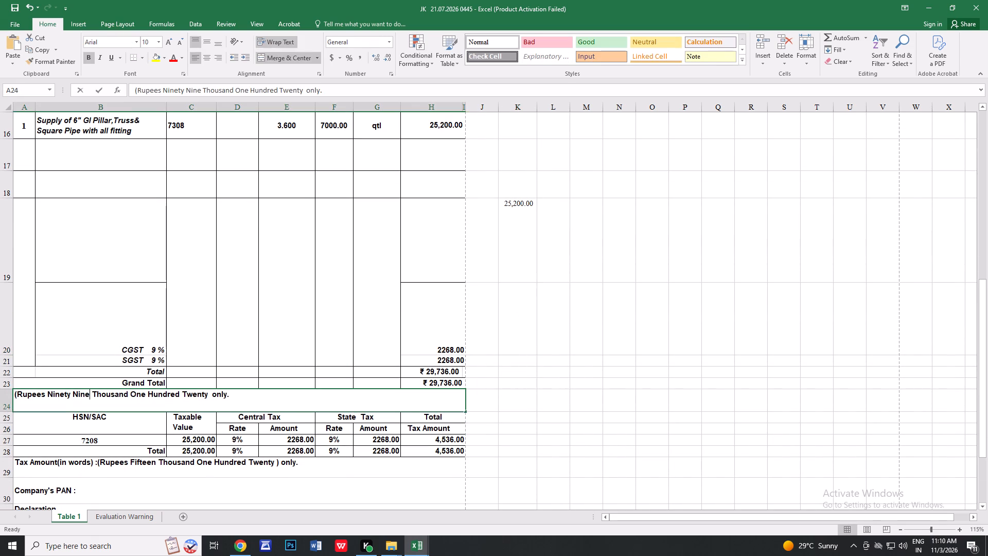
{"action": "left_click", "coordinate": [68, 394]}
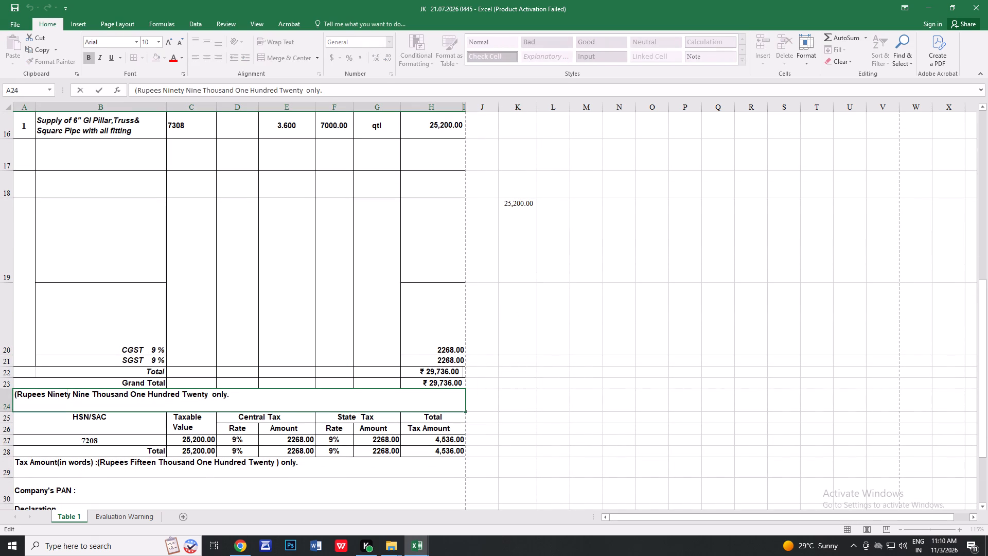
{"action": "key", "text": "Right"}
{"action": "key", "text": "BackSpace"}
{"action": "key", "text": "BackSpace"}
{"action": "key", "text": "BackSpace"}
{"action": "key", "text": "BackSpace"}
{"action": "key", "text": "BackSpace"}
{"action": "key", "text": "BackSpace"}
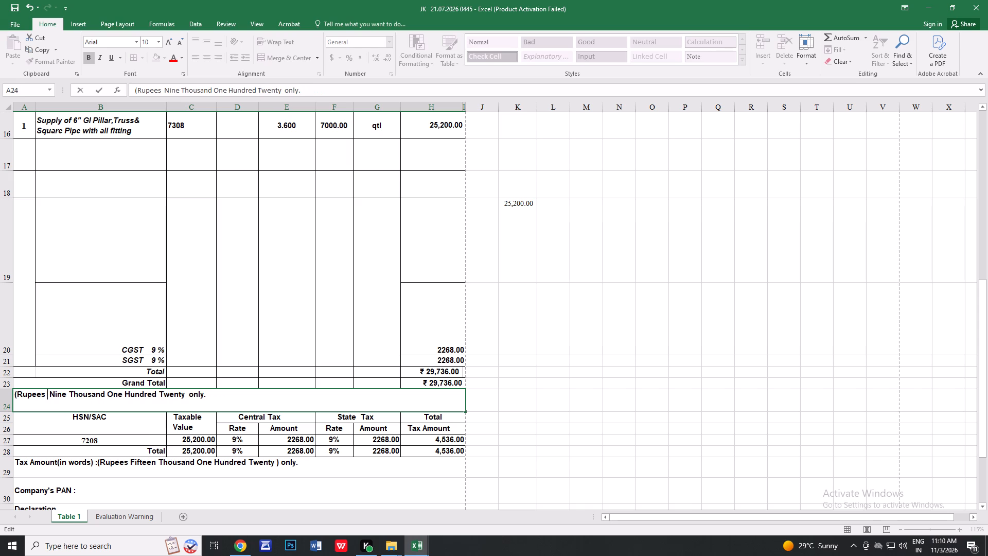
{"action": "type", "text": "wenty"}
{"action": "key", "text": "Right"}
{"action": "key", "text": "Right"}
{"action": "key", "text": "Right"}
{"action": "key", "text": "Right"}
{"action": "key", "text": "Right"}
{"action": "key", "text": "Right"}
{"action": "key", "text": "Right"}
{"action": "key", "text": "Right"}
{"action": "key", "text": "Right"}
{"action": "key", "text": "Right"}
{"action": "key", "text": "Right"}
{"action": "key", "text": "Right"}
{"action": "key", "text": "Right"}
{"action": "key", "text": "Right"}
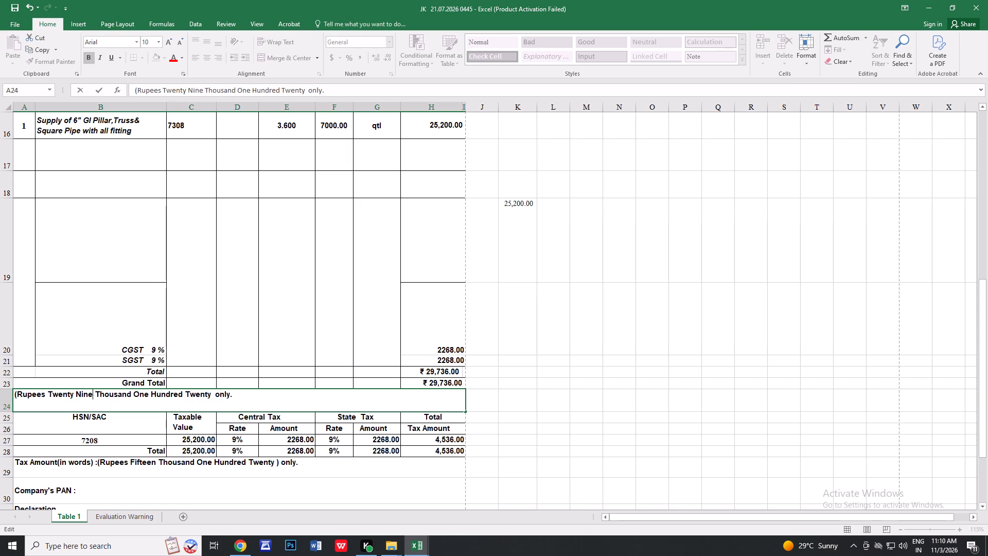
{"action": "key", "text": "Right"}
{"action": "key", "text": "Right"}
{"action": "key", "text": "Right"}
{"action": "key", "text": "Right"}
{"action": "key", "text": "BackSpace"}
{"action": "key", "text": "BackSpace"}
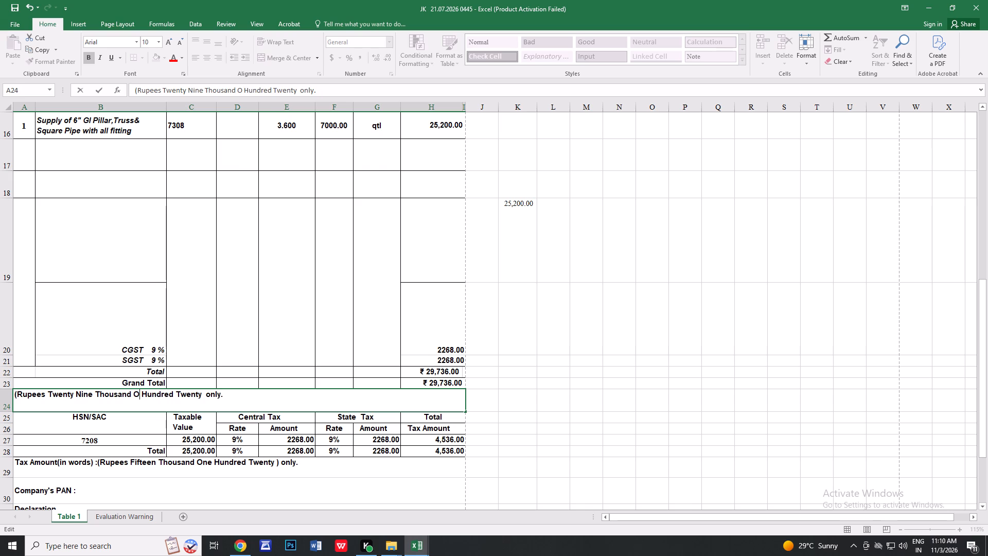
{"action": "key", "text": "BackSpace"}
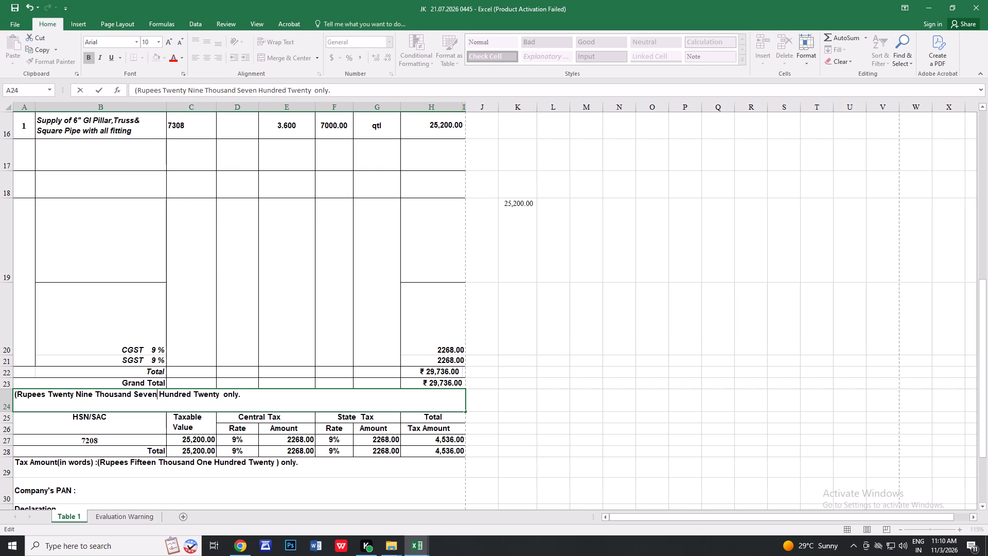
{"action": "key", "text": "Right"}
{"action": "key", "text": "Right"}
{"action": "key", "text": "Right"}
{"action": "key", "text": "Right"}
{"action": "key", "text": "Right"}
{"action": "key", "text": "Right"}
{"action": "key", "text": "Right"}
{"action": "key", "text": "Right"}
{"action": "key", "text": "Right"}
{"action": "type", "text": "hirty"}
{"action": "key", "text": "space"}
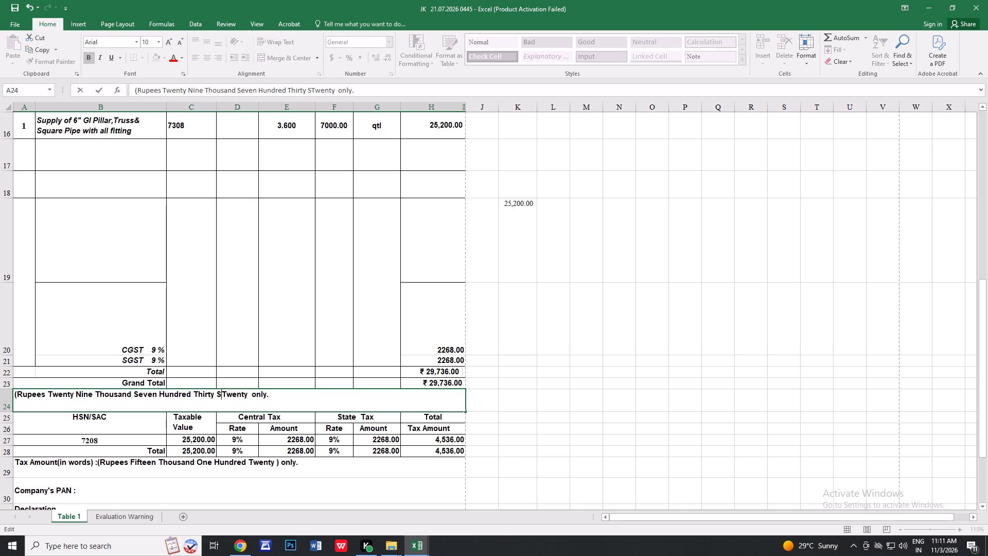
{"action": "type", "text": "ix"}
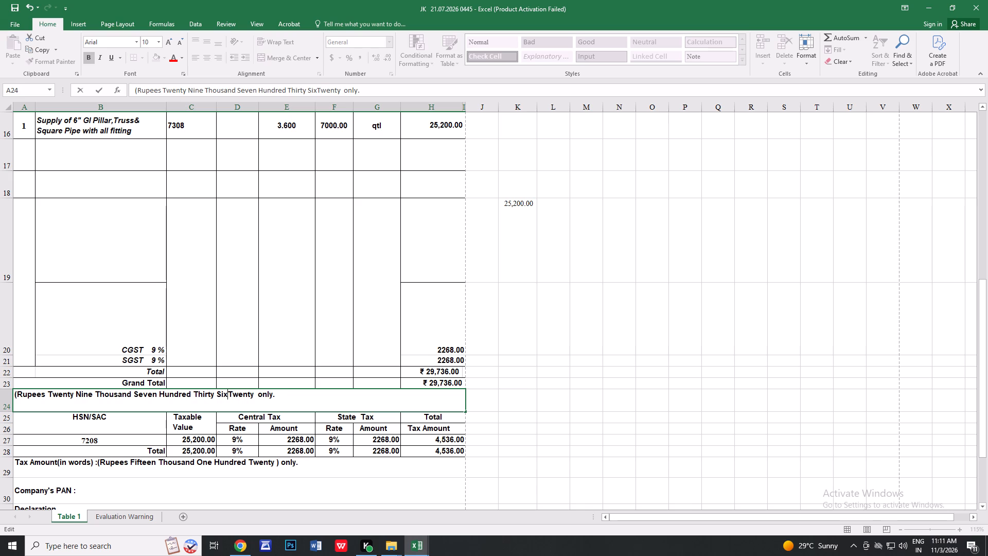
{"action": "key", "text": "Right"}
{"action": "key", "text": "Right"}
{"action": "key", "text": "Right"}
{"action": "key", "text": "Right"}
{"action": "key", "text": "Right"}
{"action": "key", "text": "Right"}
{"action": "key", "text": "Right"}
{"action": "key", "text": "BackSpace"}
{"action": "key", "text": "BackSpace"}
{"action": "key", "text": "BackSpace"}
{"action": "key", "text": "BackSpace"}
{"action": "key", "text": "BackSpace"}
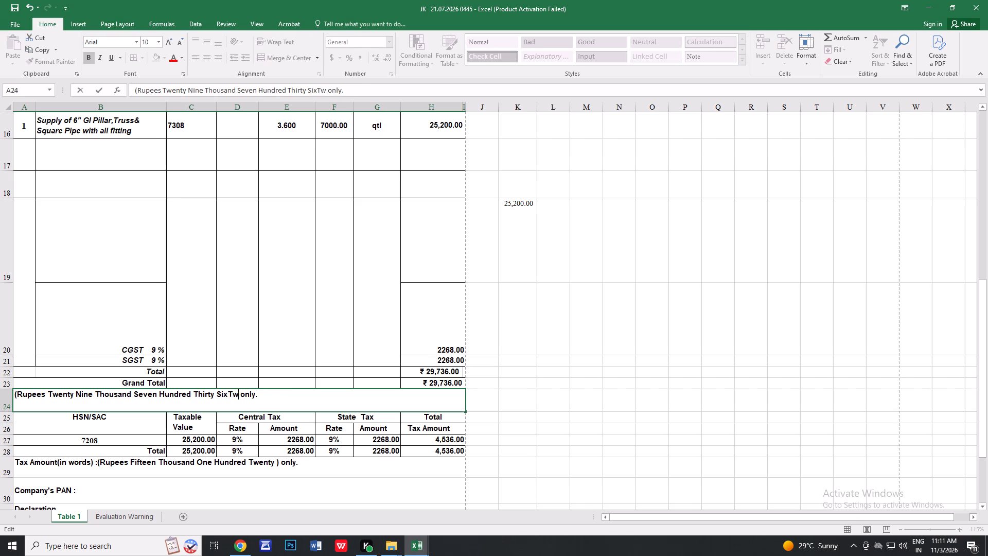
{"action": "key", "text": "BackSpace"}
{"action": "key", "text": "BackSpace"}
{"action": "left_click", "coordinate": [698, 302]}
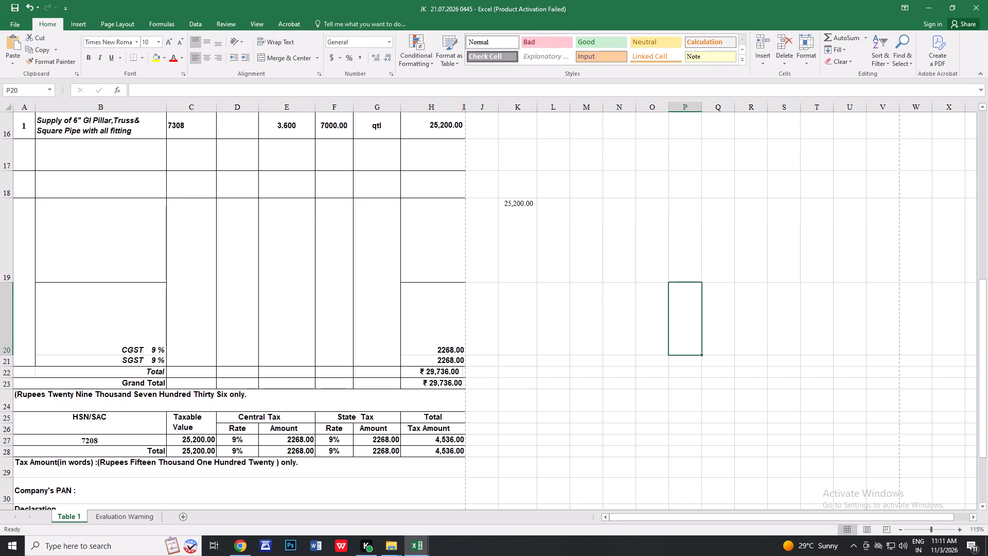
Reword the tax amount in words to "Rupees Four Thousand Five Hundred Thirty Six" only.
{"action": "scroll", "coordinate": [601, 325], "scroll_direction": "down", "scroll_amount": 1}
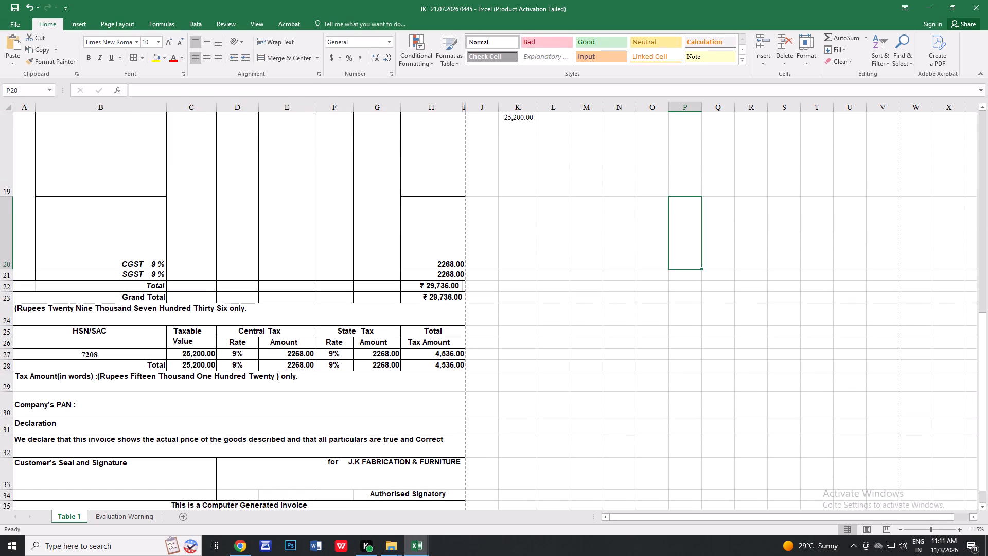
{"action": "double_click", "coordinate": [155, 378]}
{"action": "key", "text": "BackSpace"}
{"action": "key", "text": "BackSpace"}
{"action": "key", "text": "BackSpace"}
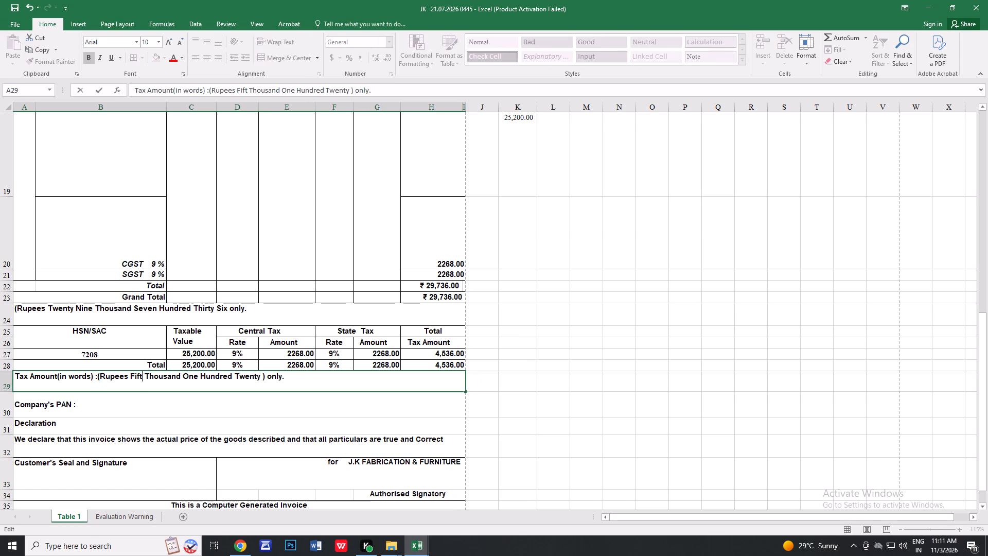
{"action": "key", "text": "BackSpace"}
{"action": "key", "text": "BackSpace"}
{"action": "key", "text": "BackSpace"}
{"action": "type", "text": "our"}
{"action": "key", "text": "Right"}
{"action": "key", "text": "Right"}
{"action": "key", "text": "Right"}
{"action": "key", "text": "Right"}
{"action": "key", "text": "Right"}
{"action": "key", "text": "Right"}
{"action": "key", "text": "Right"}
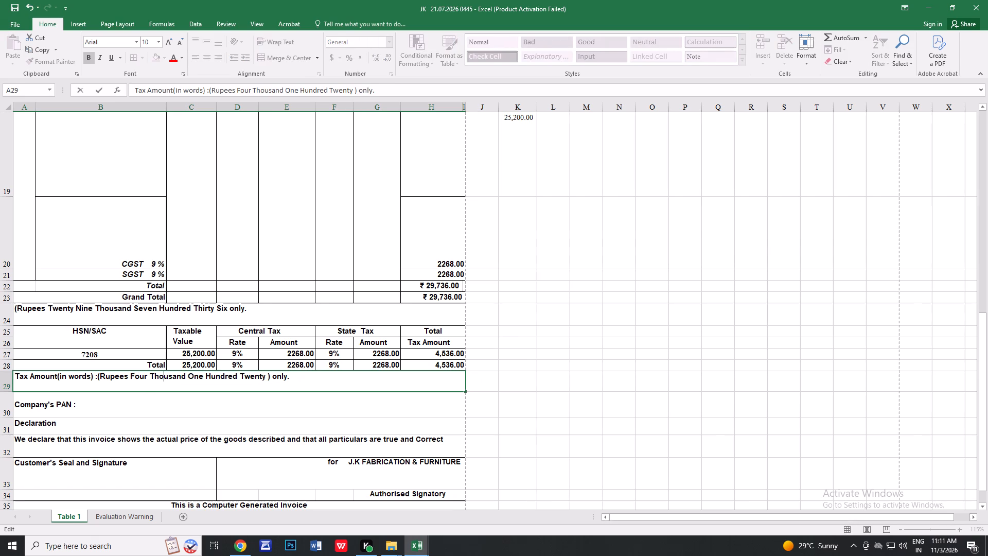
{"action": "key", "text": "Right"}
{"action": "key", "text": "Right"}
{"action": "key", "text": "Right"}
{"action": "key", "text": "Right"}
{"action": "key", "text": "Right"}
{"action": "key", "text": "Right"}
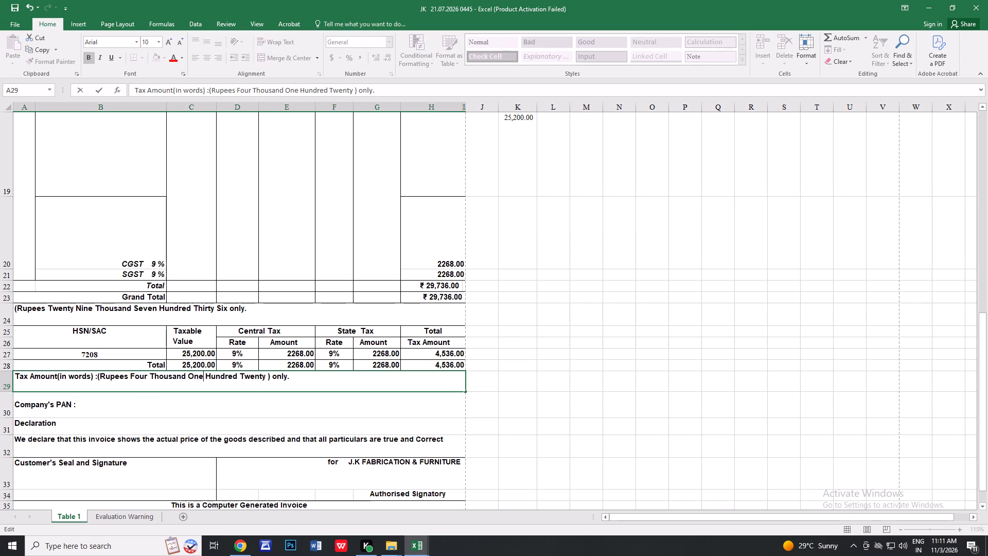
{"action": "key", "text": "BackSpace"}
{"action": "key", "text": "BackSpace"}
{"action": "key", "text": "BackSpace"}
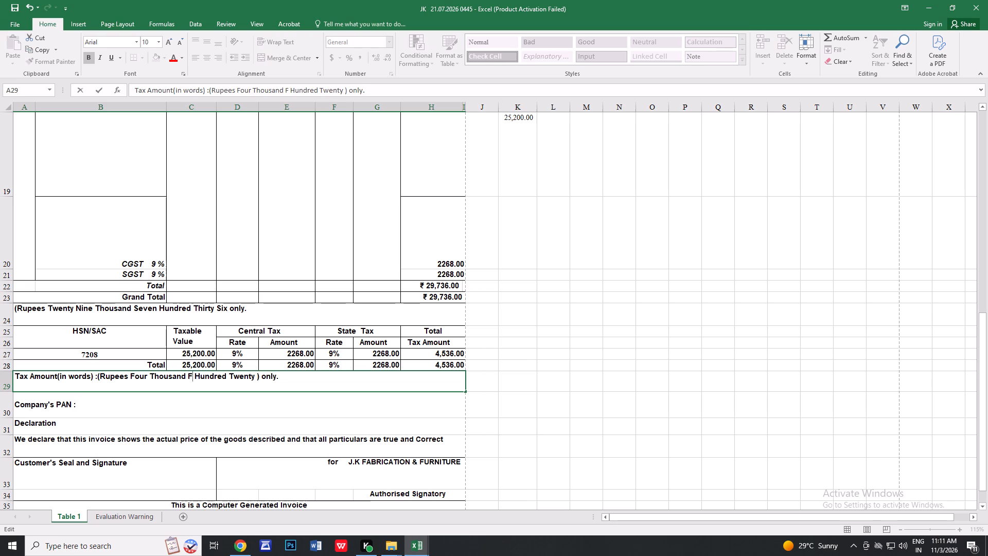
{"action": "key", "text": "Right"}
{"action": "key", "text": "Right"}
{"action": "key", "text": "Right"}
{"action": "key", "text": "Right"}
{"action": "key", "text": "Right"}
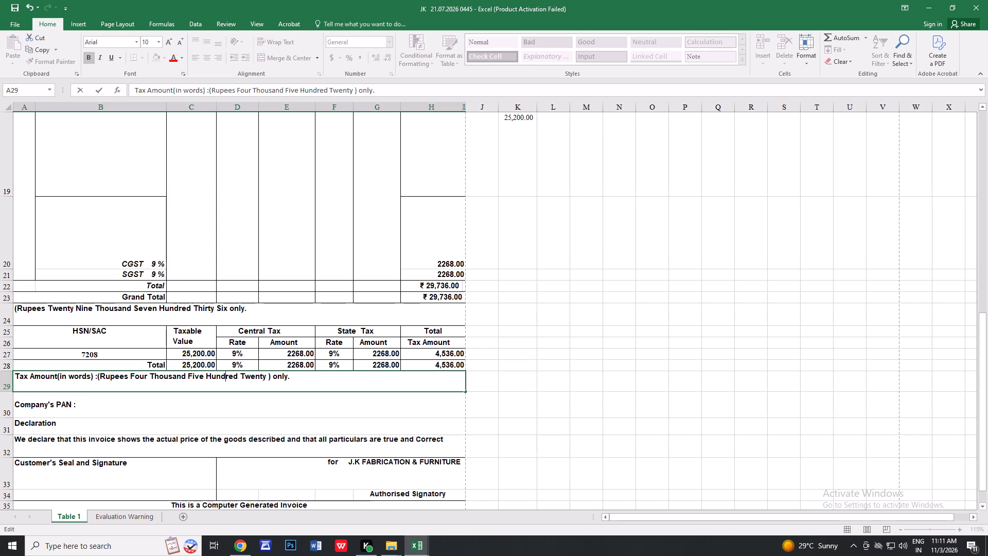
{"action": "key", "text": "Right"}
{"action": "key", "text": "Right"}
{"action": "key", "text": "Right"}
{"action": "key", "text": "Right"}
{"action": "key", "text": "Right"}
{"action": "key", "text": "Right"}
{"action": "key", "text": "Right"}
{"action": "key", "text": "Right"}
{"action": "key", "text": "Right"}
{"action": "key", "text": "Right"}
{"action": "key", "text": "BackSpace"}
{"action": "key", "text": "BackSpace"}
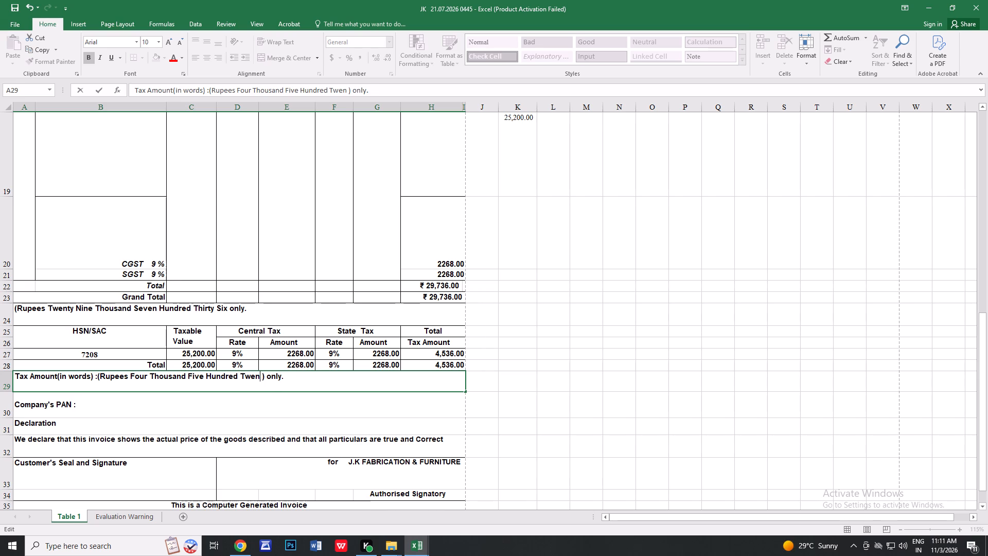
{"action": "key", "text": "BackSpace"}
{"action": "key", "text": "BackSpace"}
{"action": "key", "text": "BackSpace"}
{"action": "type", "text": "hirty"}
{"action": "key", "text": "space"}
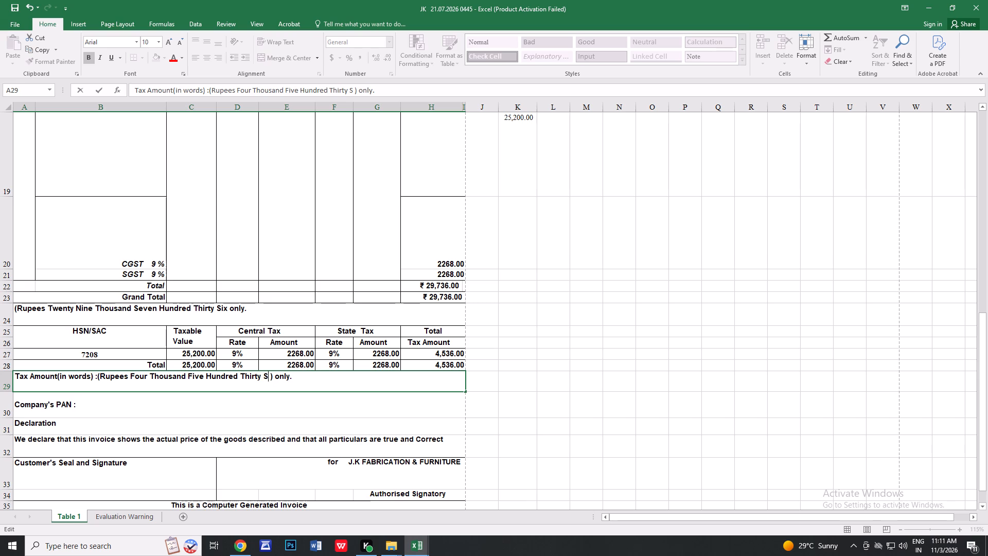
{"action": "left_click", "coordinate": [638, 338]}
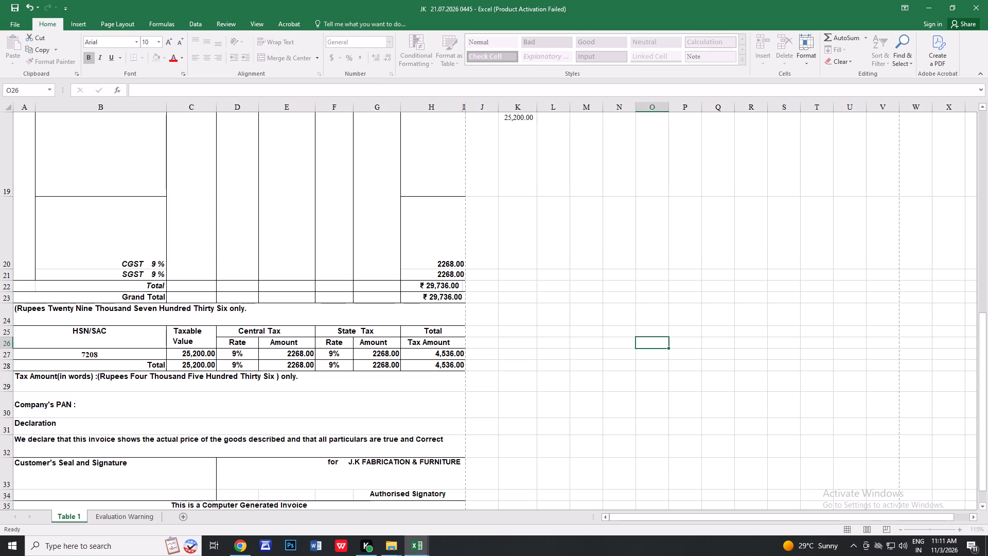
Open the print settings for invoice 0629.
{"action": "key", "text": "ctrl+p"}
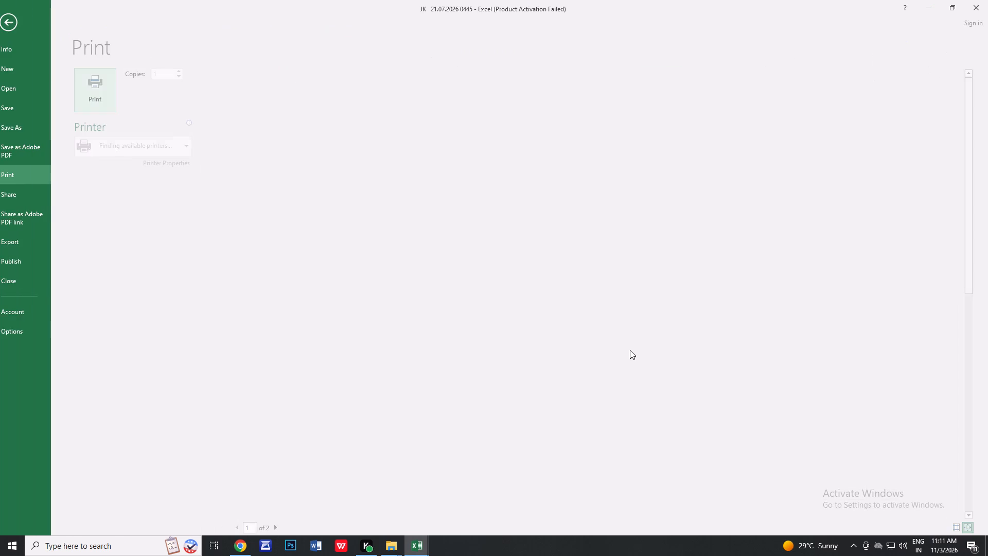
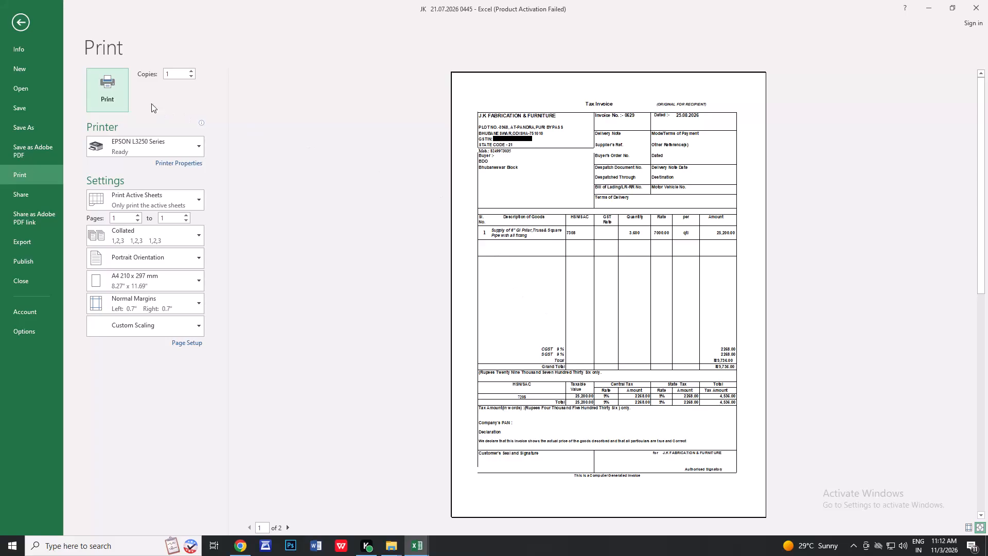
Print one copy of page 1 of invoice 0629 on the EPSON L3250 Series printer.
{"action": "left_click", "coordinate": [109, 94]}
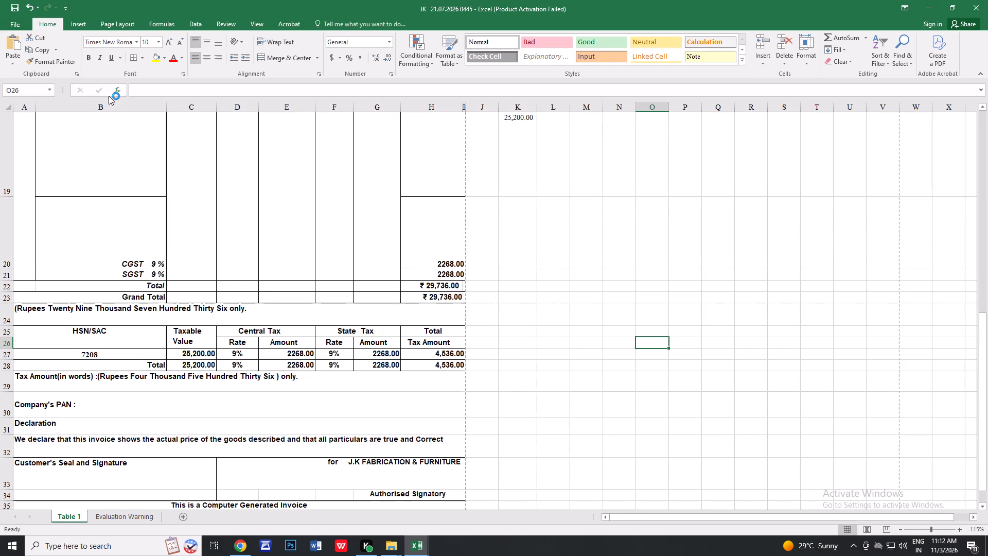
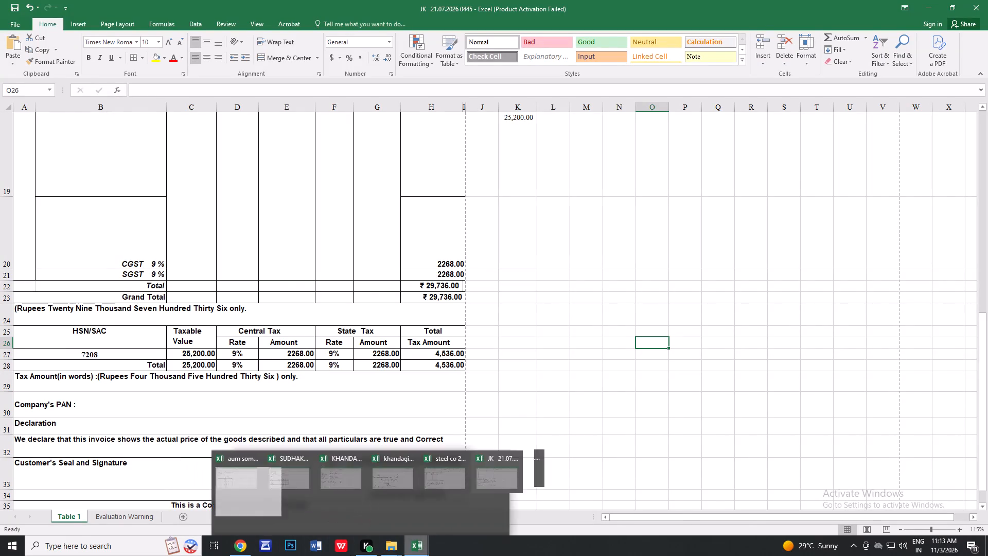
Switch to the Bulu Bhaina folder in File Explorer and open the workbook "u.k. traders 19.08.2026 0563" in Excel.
{"action": "left_click", "coordinate": [393, 551]}
{"action": "left_click", "coordinate": [331, 494]}
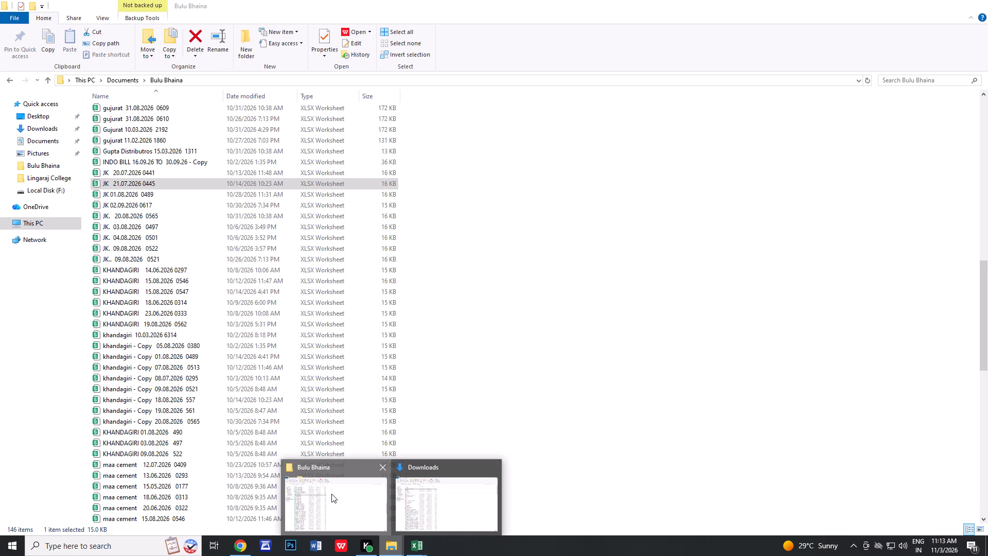
{"action": "scroll", "coordinate": [221, 324], "scroll_direction": "down", "scroll_amount": 7}
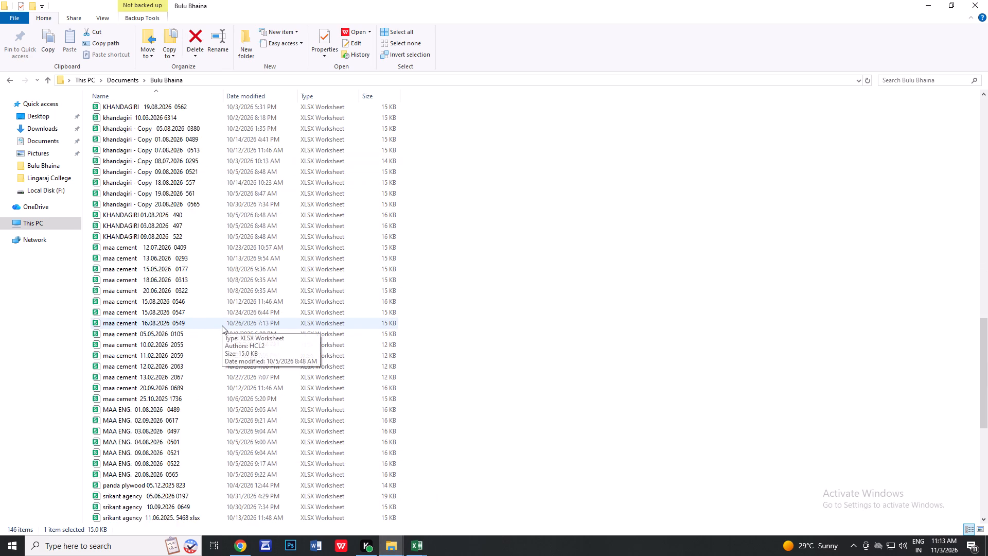
{"action": "scroll", "coordinate": [222, 325], "scroll_direction": "down", "scroll_amount": 13}
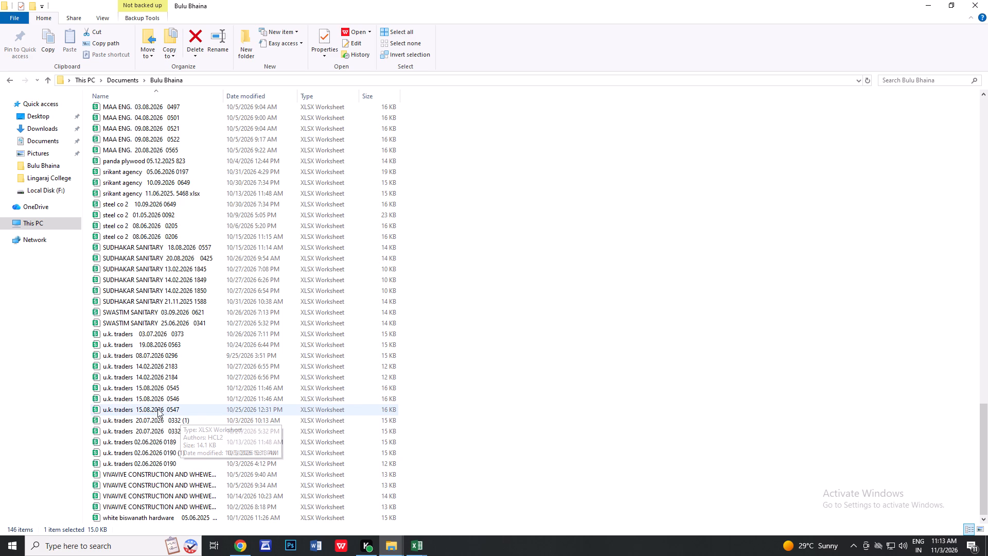
{"action": "right_click", "coordinate": [139, 341]}
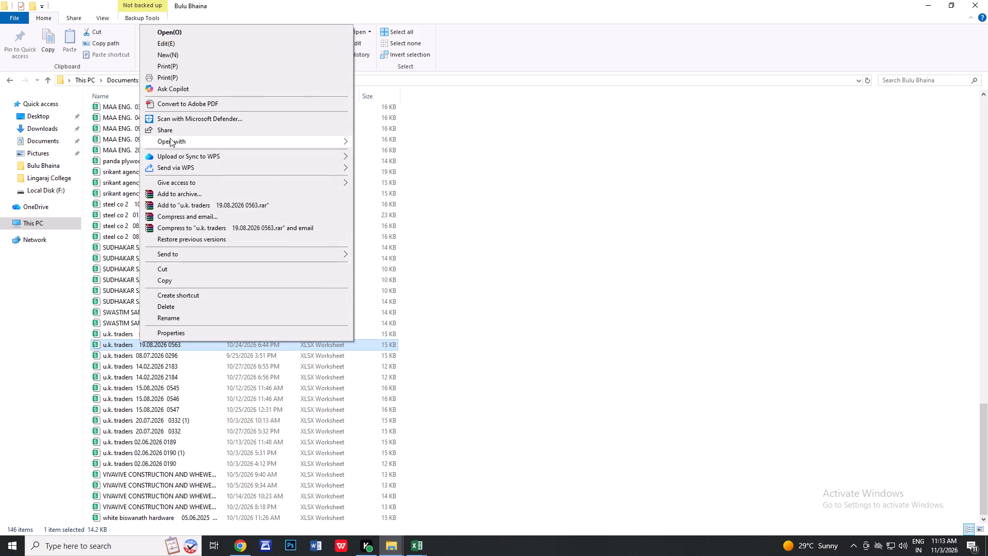
{"action": "left_click", "coordinate": [170, 138]}
{"action": "left_click", "coordinate": [378, 137]}
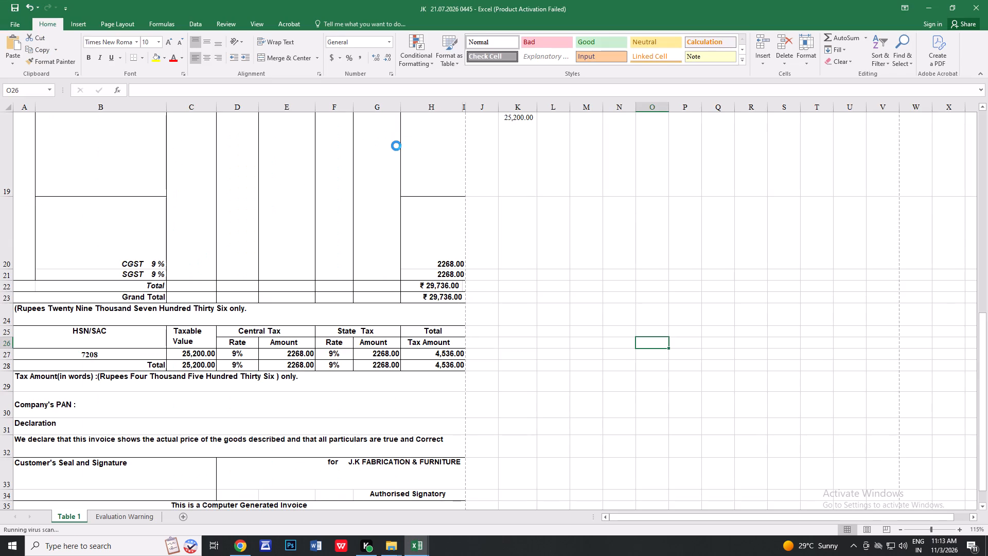
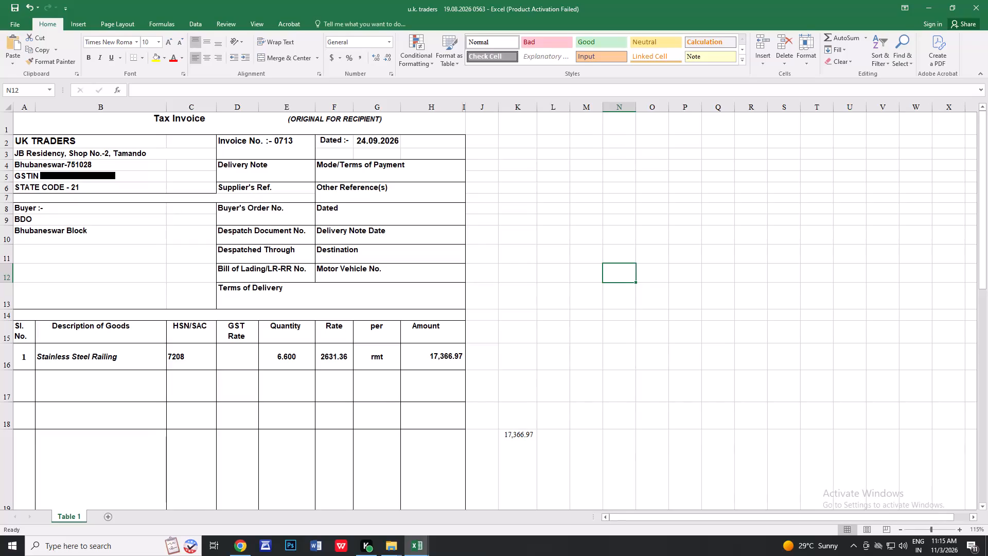
Change the month in the invoice date so it reads 24.08.2026.
{"action": "double_click", "coordinate": [376, 144]}
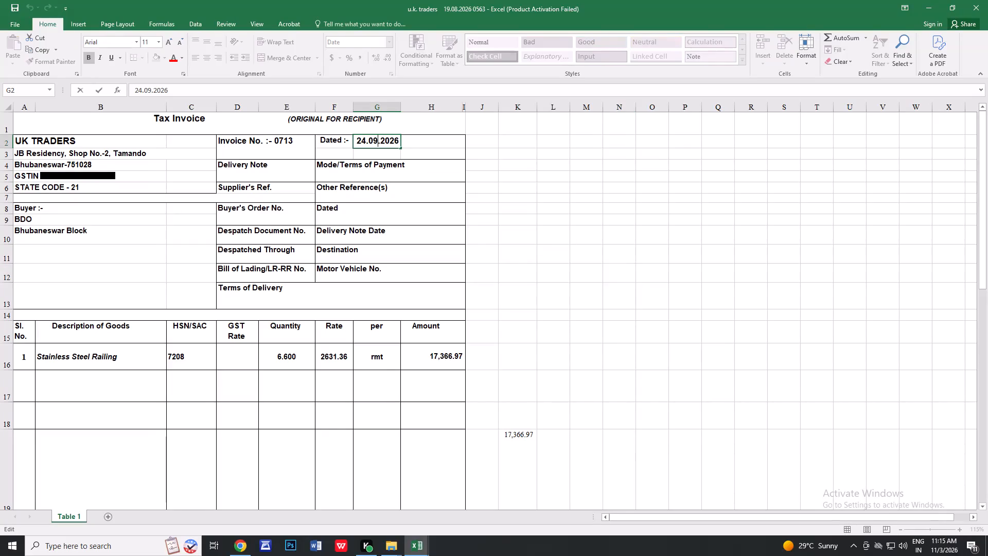
{"action": "key", "text": "BackSpace"}
{"action": "key", "text": "8"}
{"action": "left_click", "coordinate": [619, 280]}
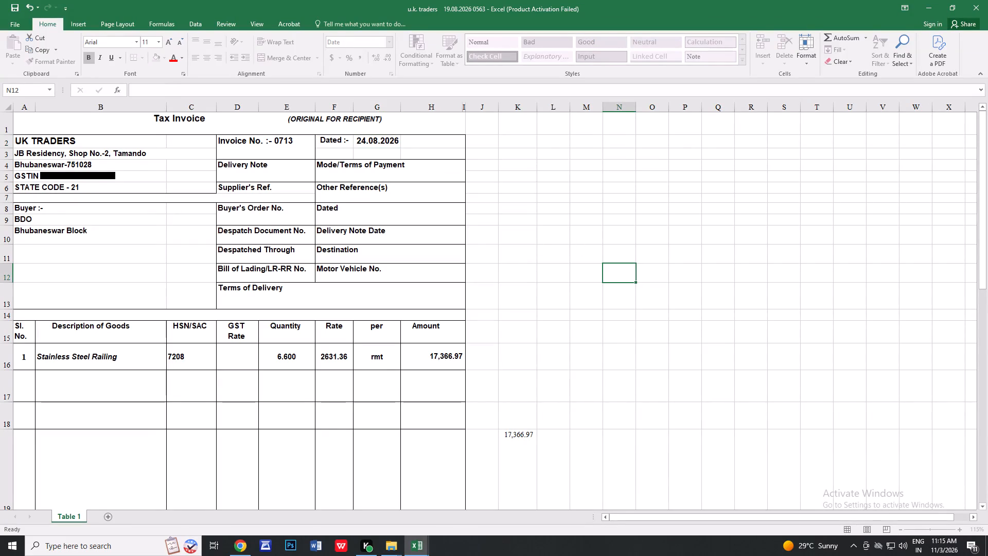
Set the invoice number to 0689.
{"action": "double_click", "coordinate": [296, 142]}
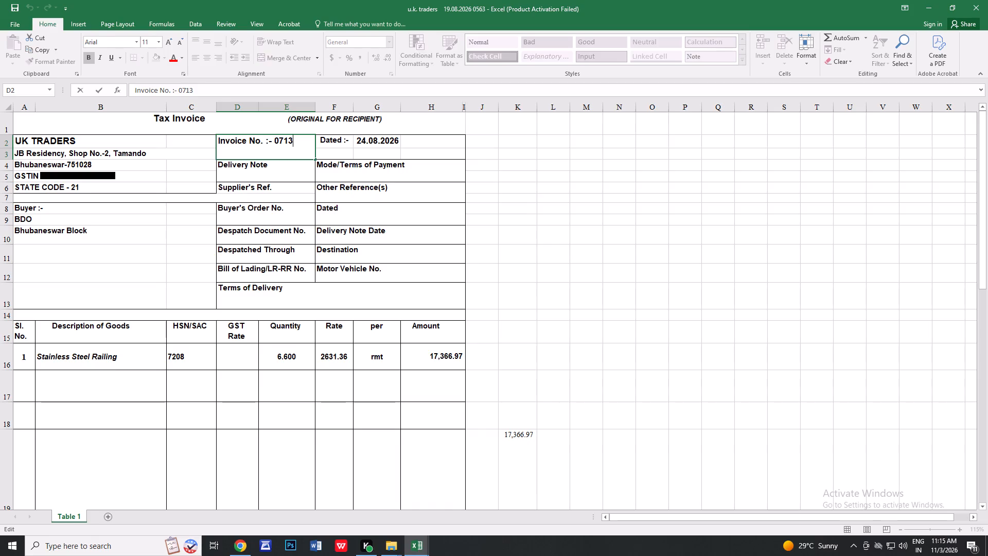
{"action": "key", "text": "BackSpace"}
{"action": "key", "text": "BackSpace"}
{"action": "key", "text": "BackSpace"}
{"action": "type", "text": "689"}
Replace the first item's description of goods with "Aluminium Window".
{"action": "left_click", "coordinate": [148, 355]}
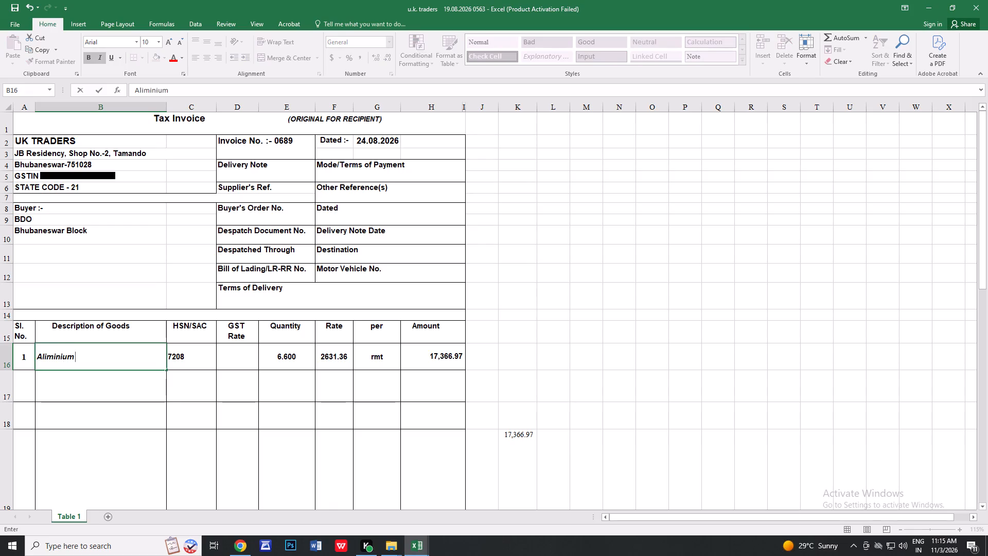
{"action": "key", "text": "Left"}
{"action": "key", "text": "Left"}
{"action": "key", "text": "Left"}
{"action": "key", "text": "Right"}
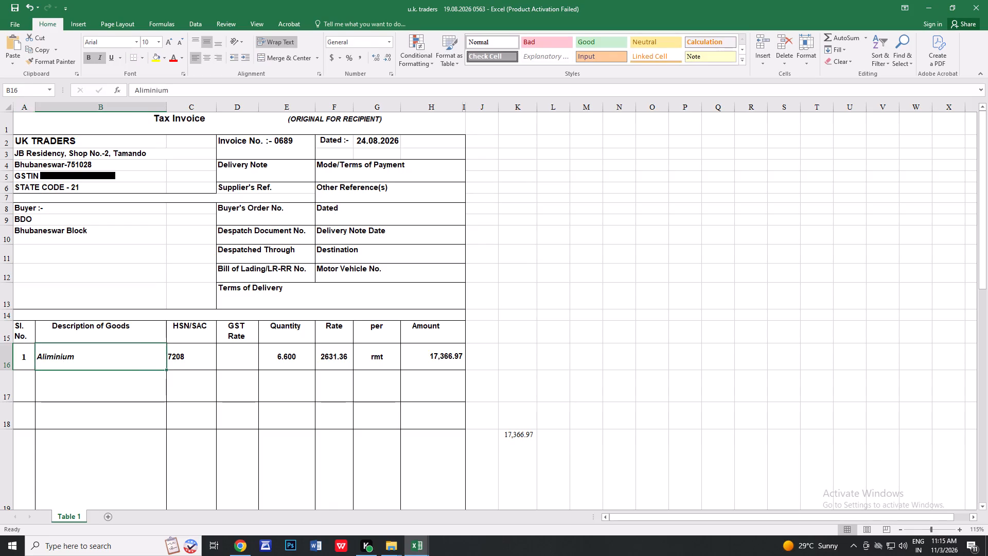
{"action": "left_click", "coordinate": [143, 90]}
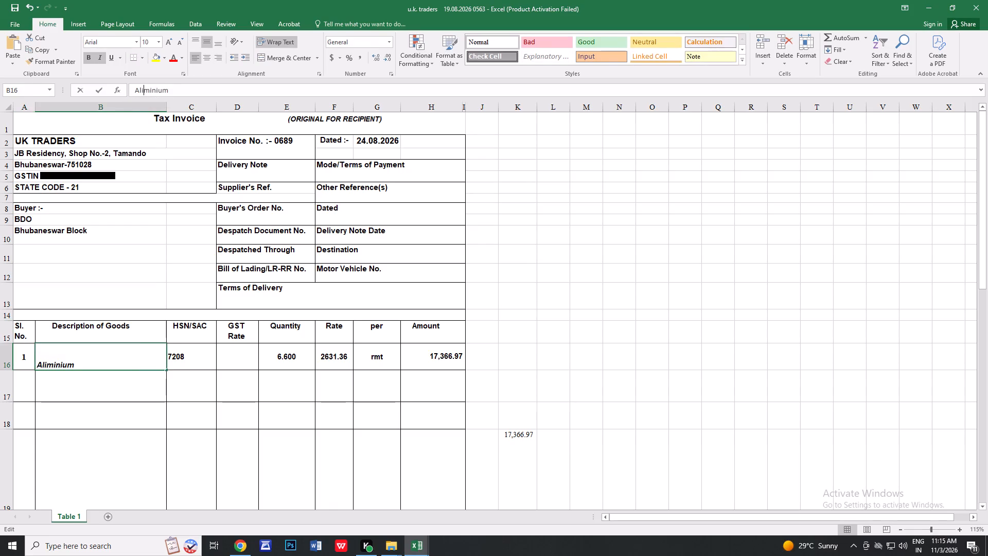
{"action": "key", "text": "BackSpace"}
{"action": "key", "text": "u"}
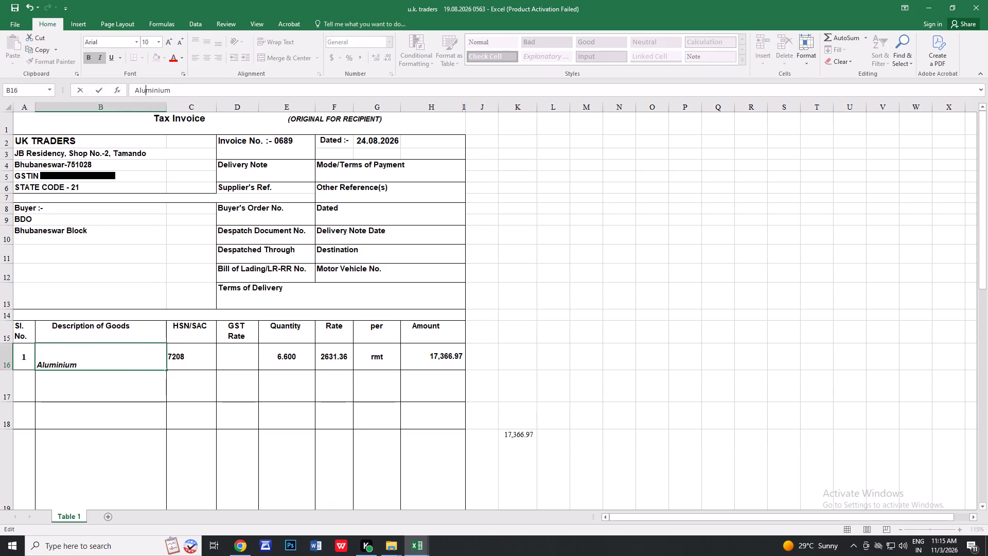
{"action": "left_click", "coordinate": [103, 358]}
{"action": "double_click", "coordinate": [103, 358]}
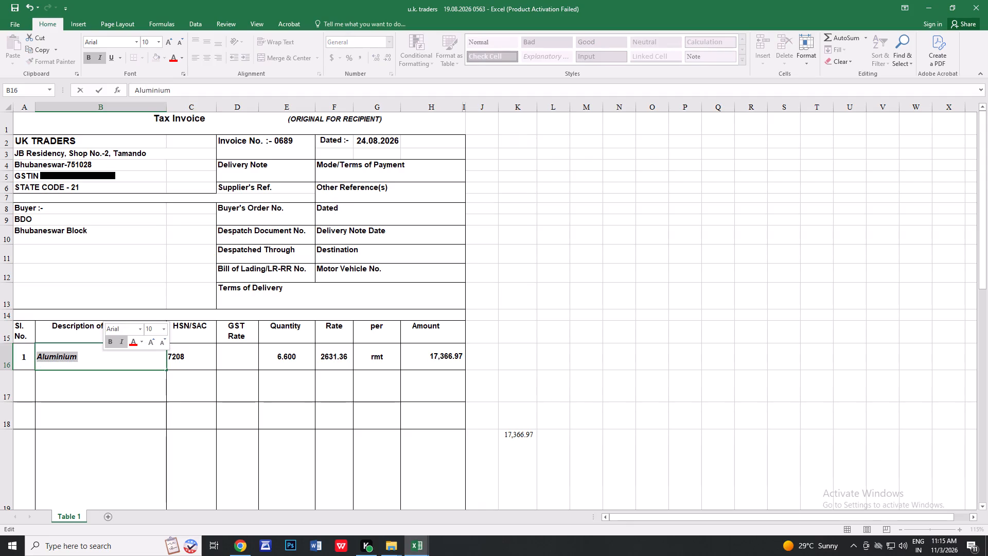
{"action": "key", "text": "space"}
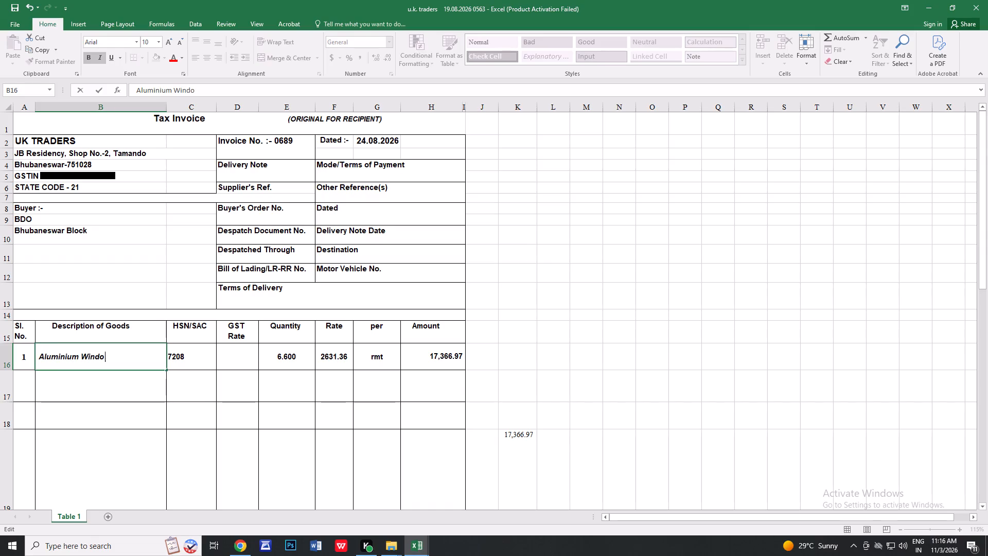
{"action": "left_click", "coordinate": [625, 287]}
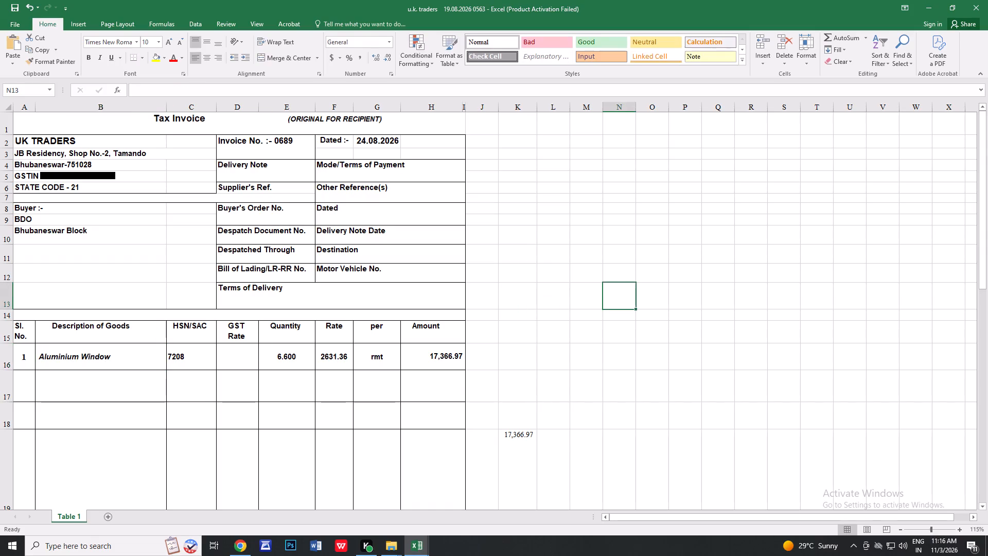
For the Aluminium Window item, set the quantity to 4.320, the unit to sqm and the rate to 3856.05.
{"action": "left_click", "coordinate": [302, 360]}
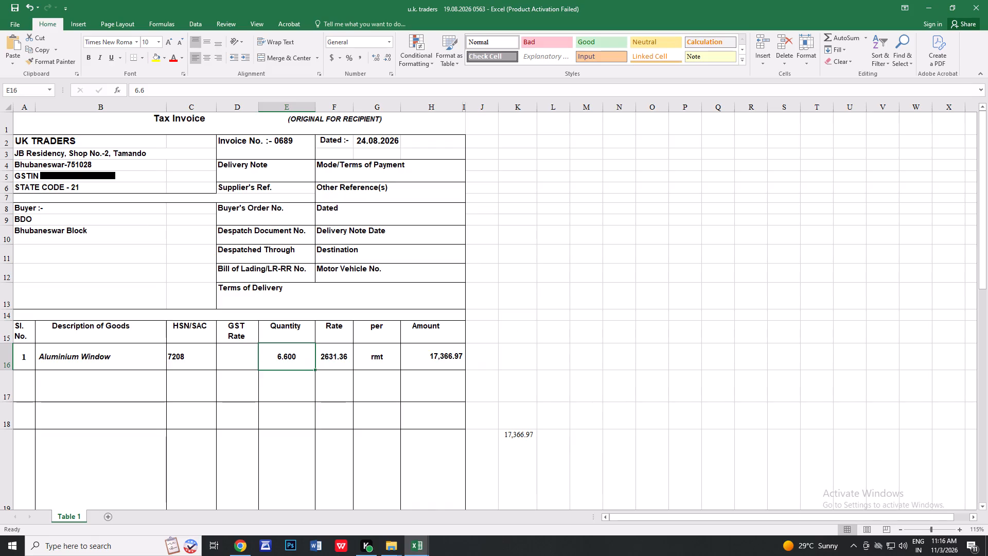
{"action": "key", "text": "4"}
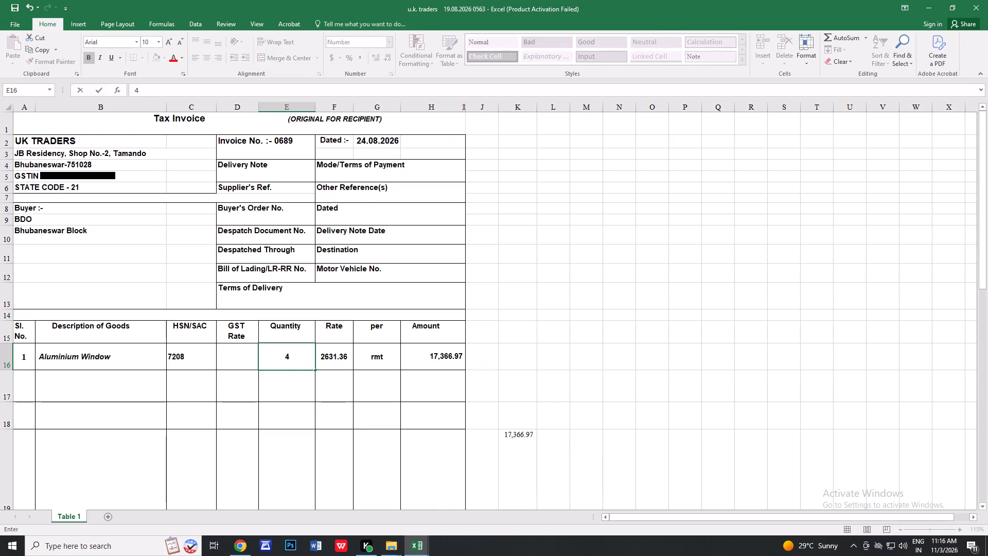
{"action": "type", "text": ".320"}
{"action": "key", "text": "Right"}
{"action": "key", "text": "Right"}
{"action": "type", "text": "sqm"}
{"action": "key", "text": "Left"}
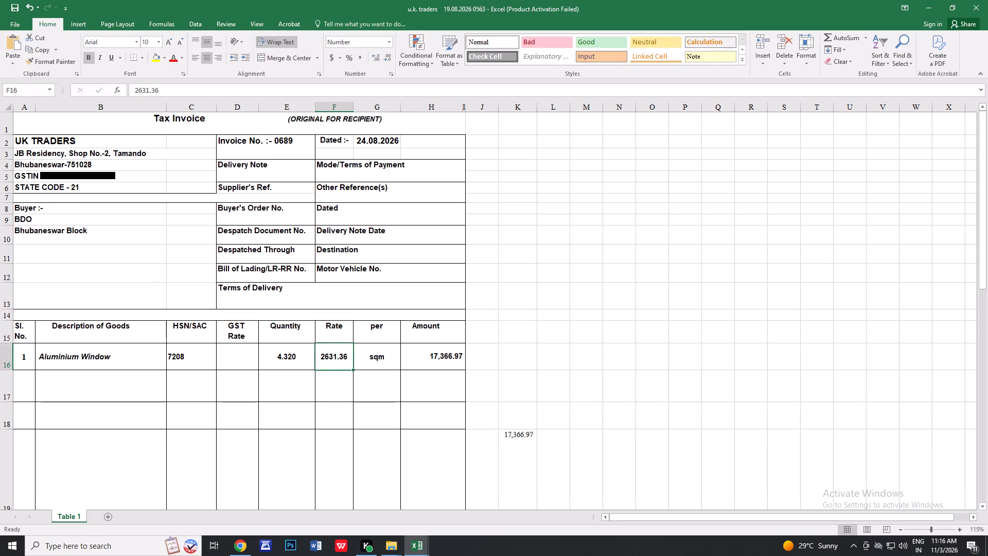
{"action": "type", "text": "3856."}
{"action": "type", "text": "05"}
{"action": "left_click", "coordinate": [538, 311]}
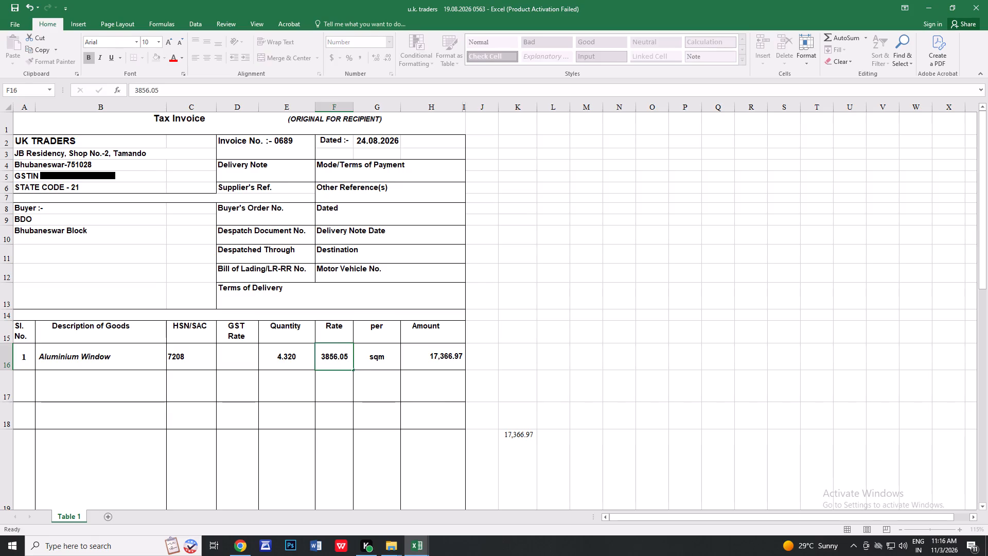
Try to replace the Grand Total value with a formula referencing the item amount and the Total, =H16=H22.
{"action": "scroll", "coordinate": [534, 307], "scroll_direction": "down", "scroll_amount": 3}
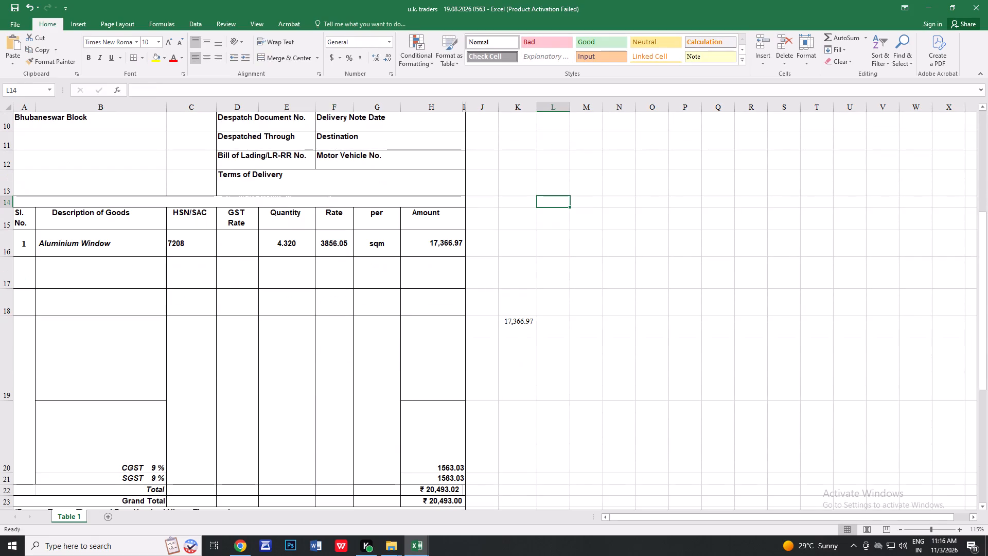
{"action": "scroll", "coordinate": [470, 289], "scroll_direction": "down", "scroll_amount": 1}
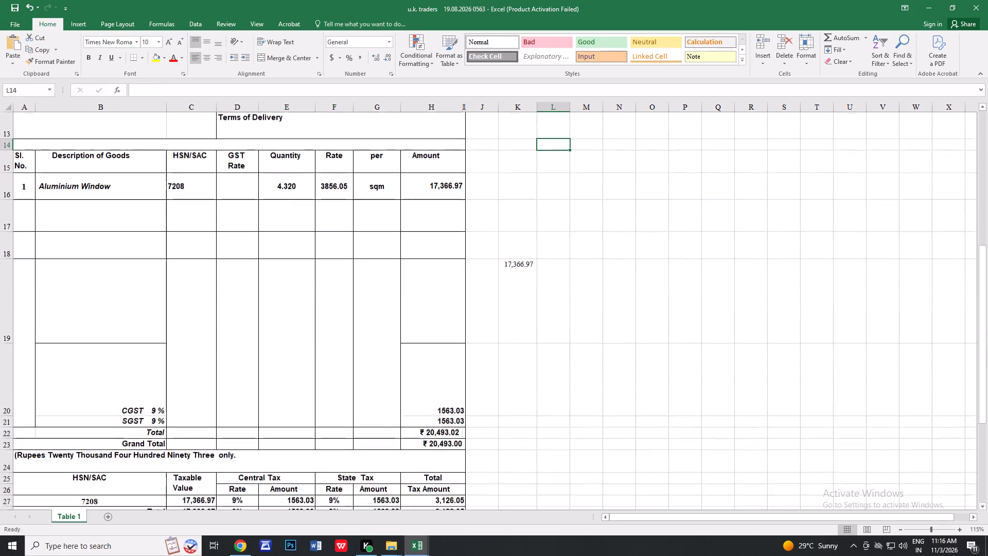
{"action": "left_click", "coordinate": [454, 444]}
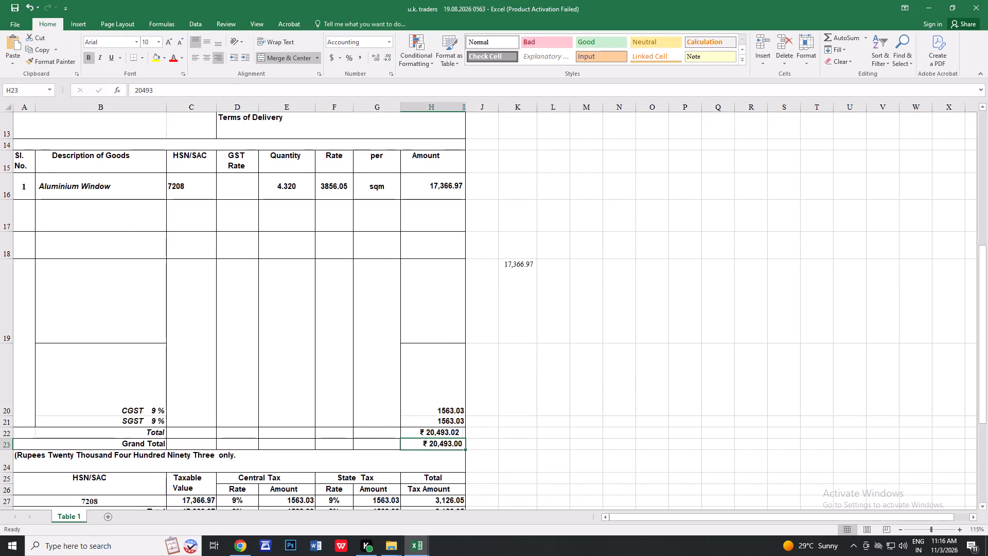
{"action": "scroll", "coordinate": [648, 375], "scroll_direction": "down", "scroll_amount": 1}
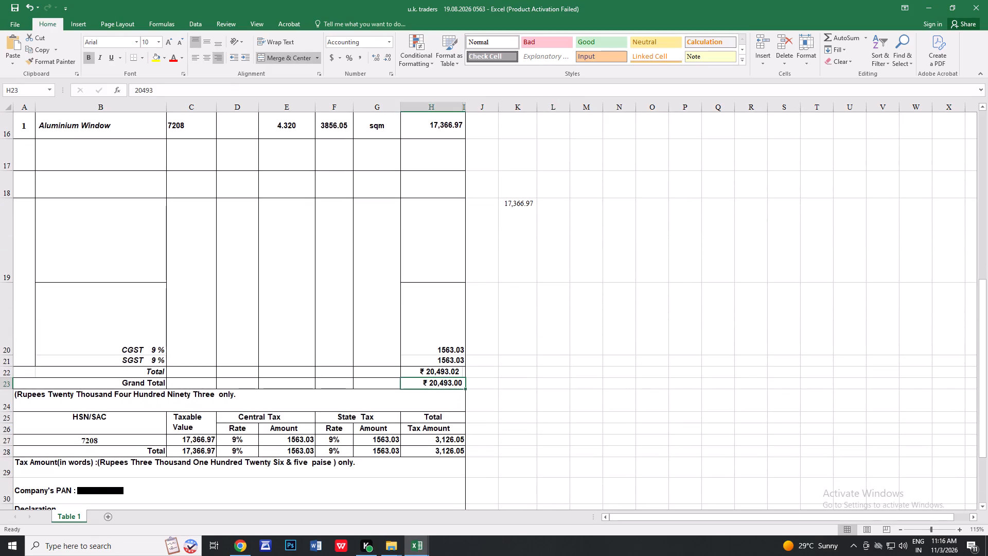
{"action": "scroll", "coordinate": [231, 377], "scroll_direction": "up", "scroll_amount": 4}
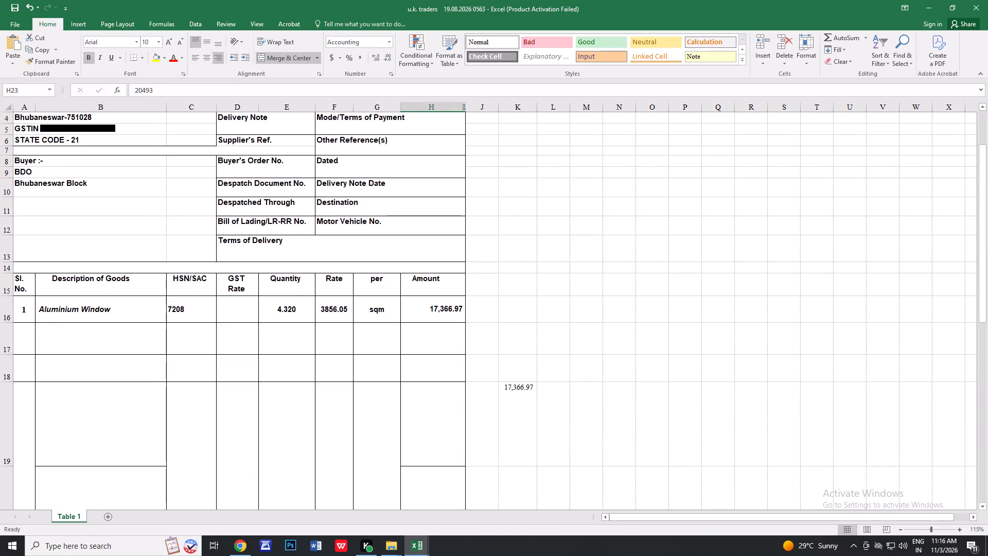
{"action": "key", "text": "equal"}
{"action": "left_click", "coordinate": [449, 241]}
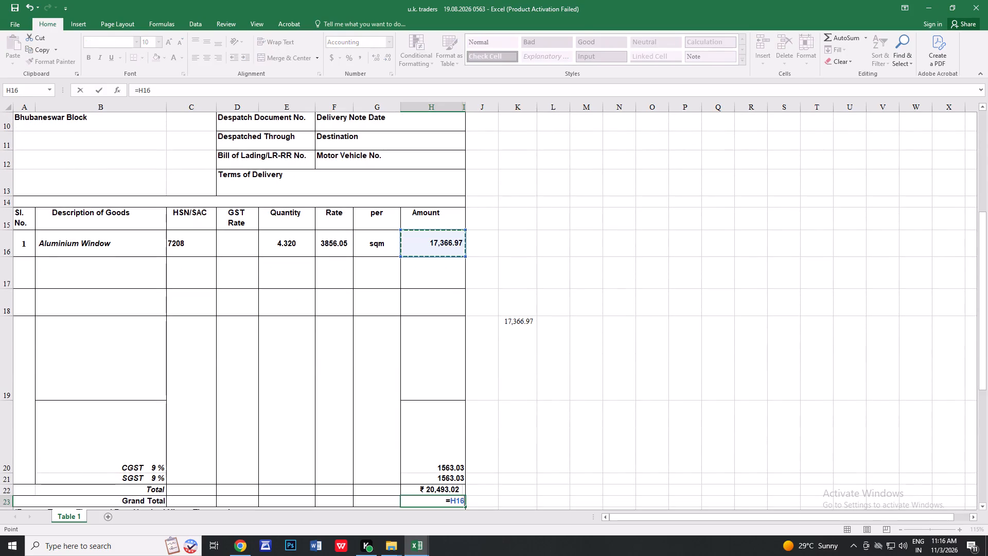
{"action": "left_click", "coordinate": [626, 235]}
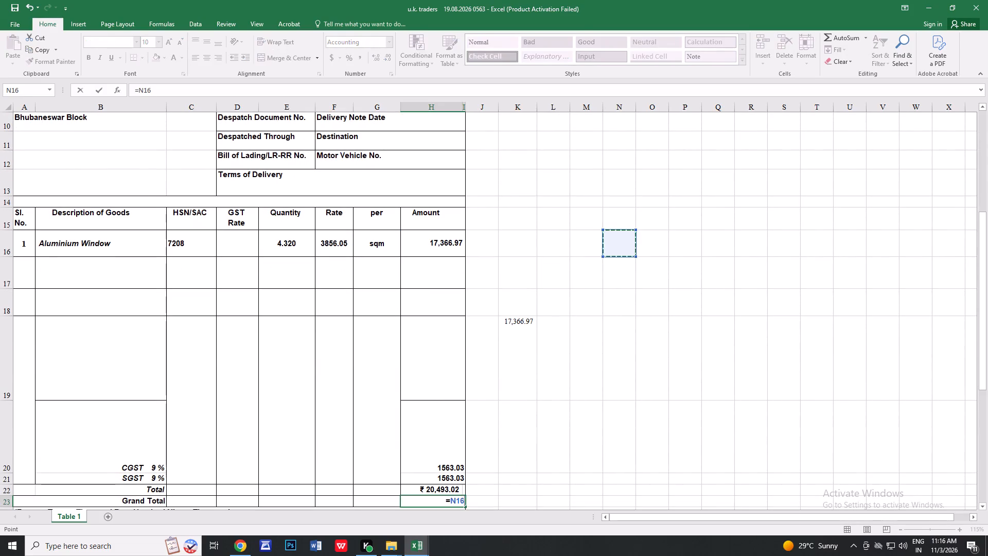
{"action": "key", "text": "ctrl+z"}
{"action": "left_click", "coordinate": [419, 491]}
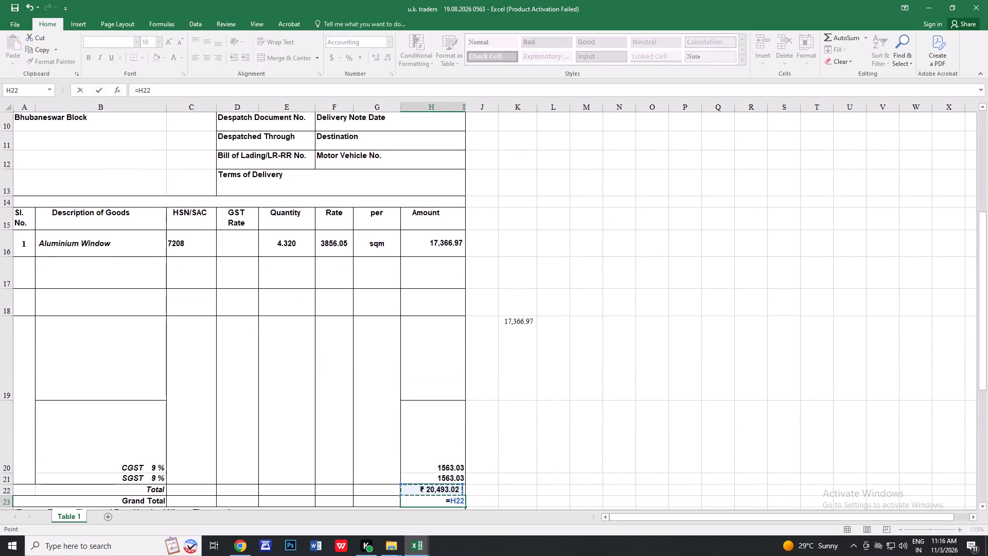
{"action": "left_click", "coordinate": [427, 505]}
{"action": "left_click", "coordinate": [444, 242]}
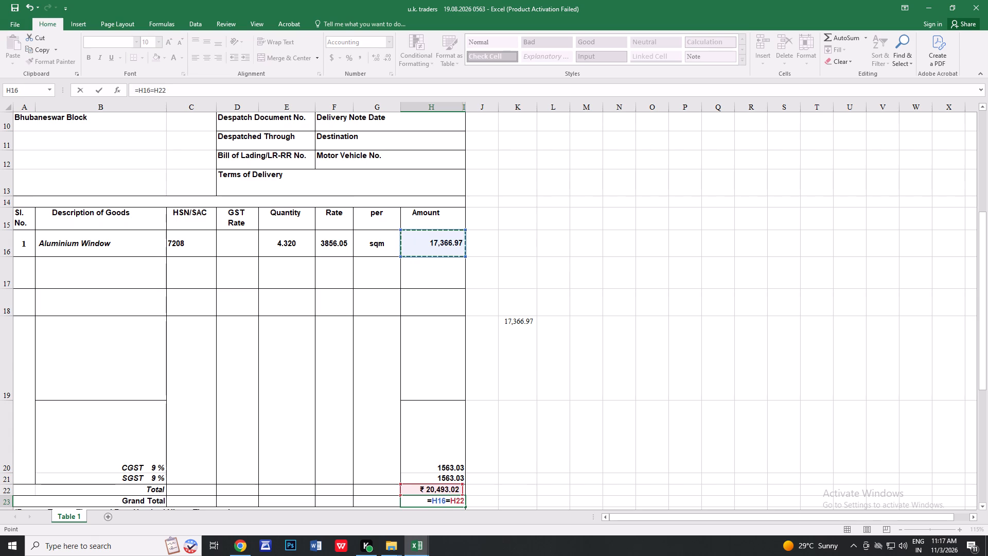
{"action": "key", "text": "Return"}
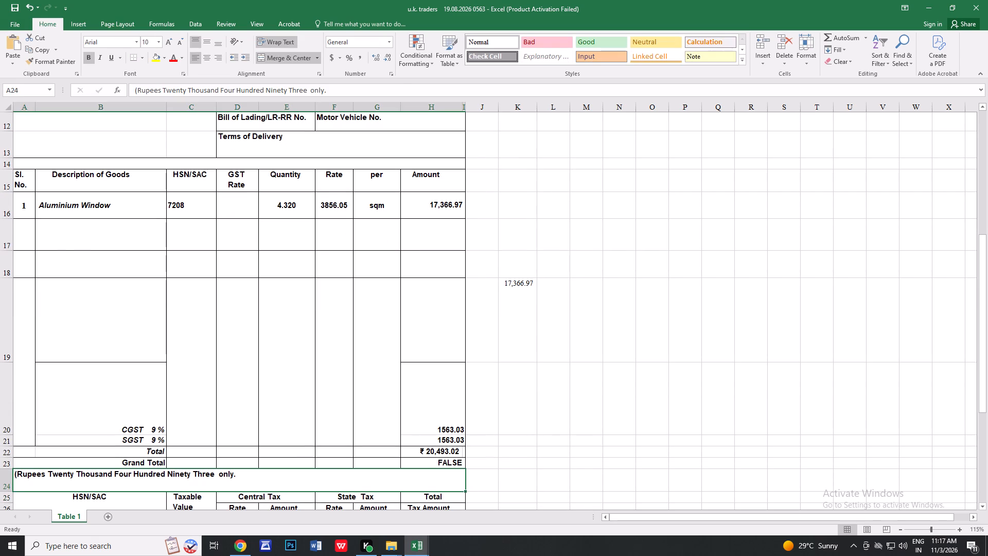
Calculate the Aluminium Window amount in H16 as quantity times rate with the formula =E16*F16.
{"action": "left_click", "coordinate": [427, 208]}
{"action": "key", "text": "equal"}
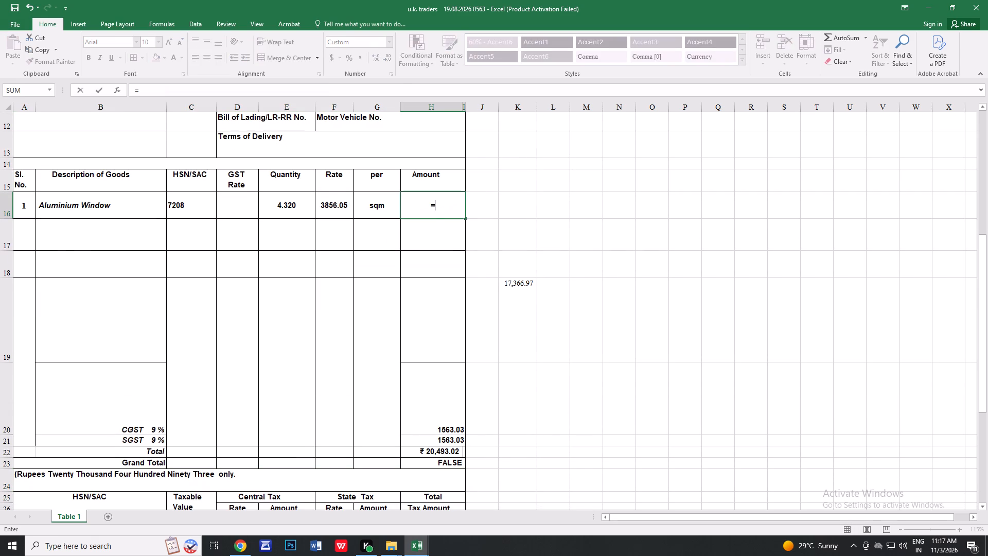
{"action": "left_click", "coordinate": [290, 205]}
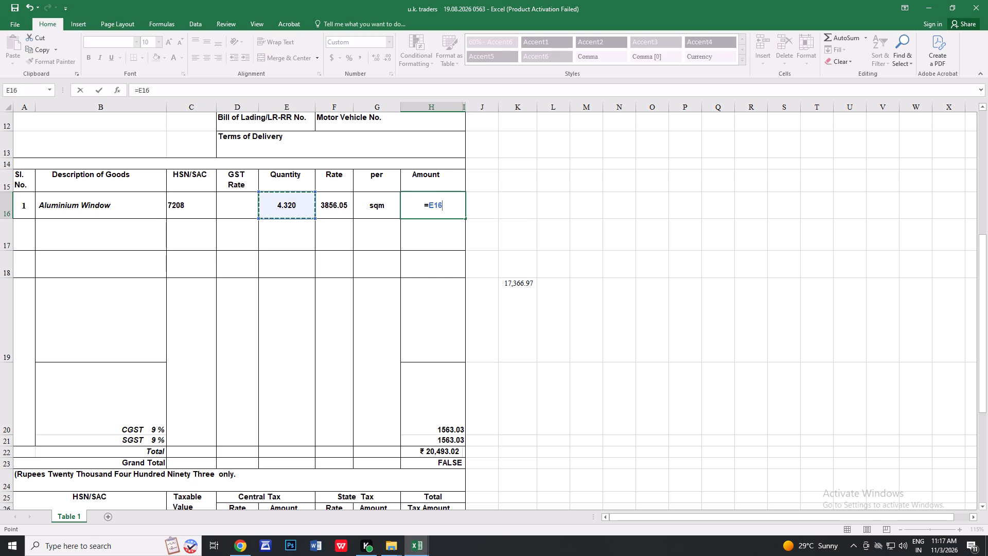
{"action": "key", "text": "shift+asterisk"}
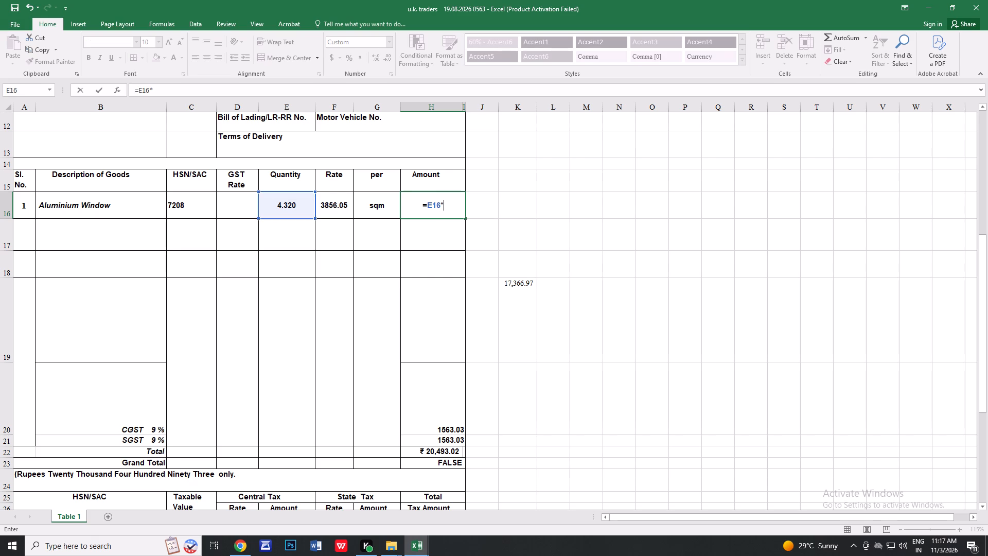
{"action": "left_click", "coordinate": [331, 201]}
{"action": "key", "text": "Return"}
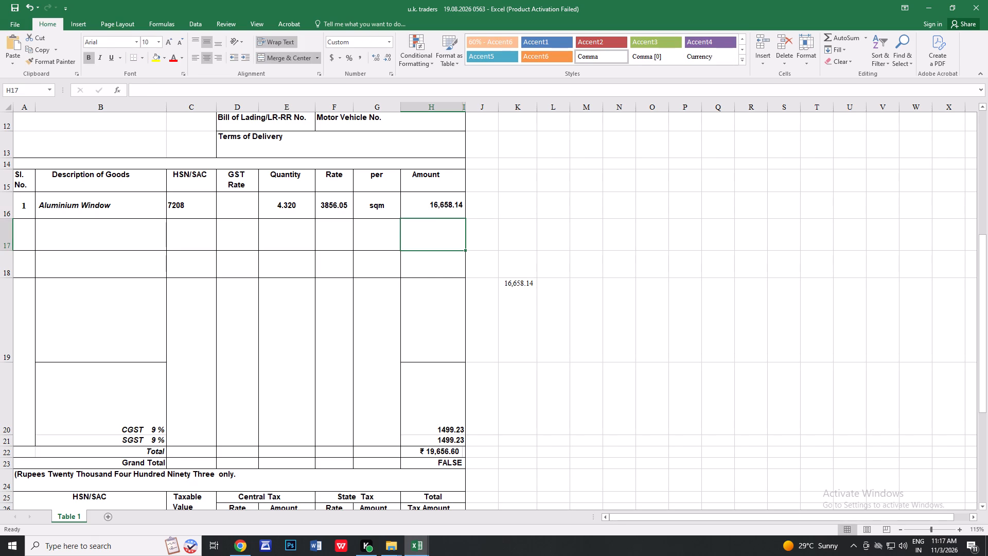
Replace the Total formula in H22 with a SUM of the Amount column from the item amount in row 16 through SGST.
{"action": "left_click", "coordinate": [456, 454]}
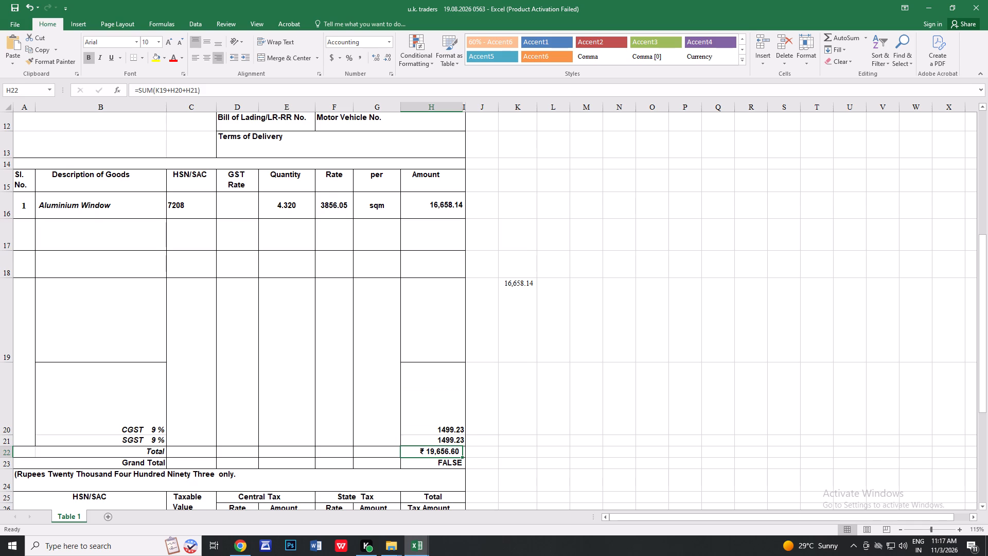
{"action": "type", "text": "=s"}
{"action": "key", "text": "u"}
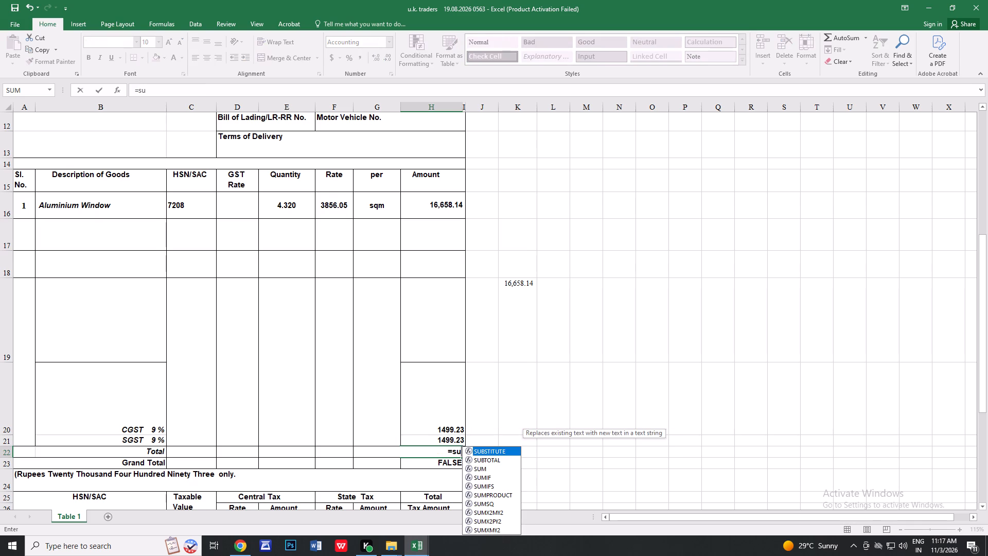
{"action": "key", "text": "m"}
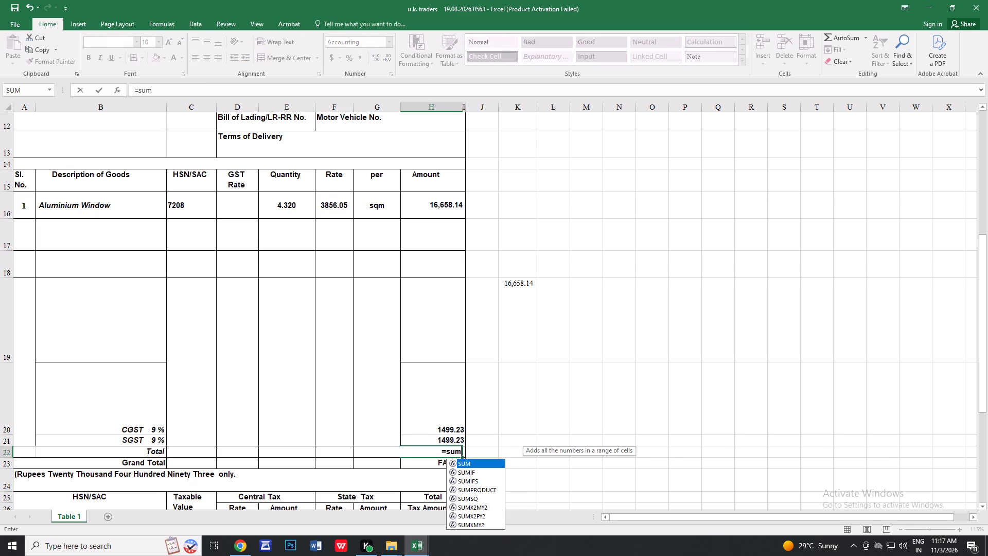
{"action": "key", "text": "shift+parenleft"}
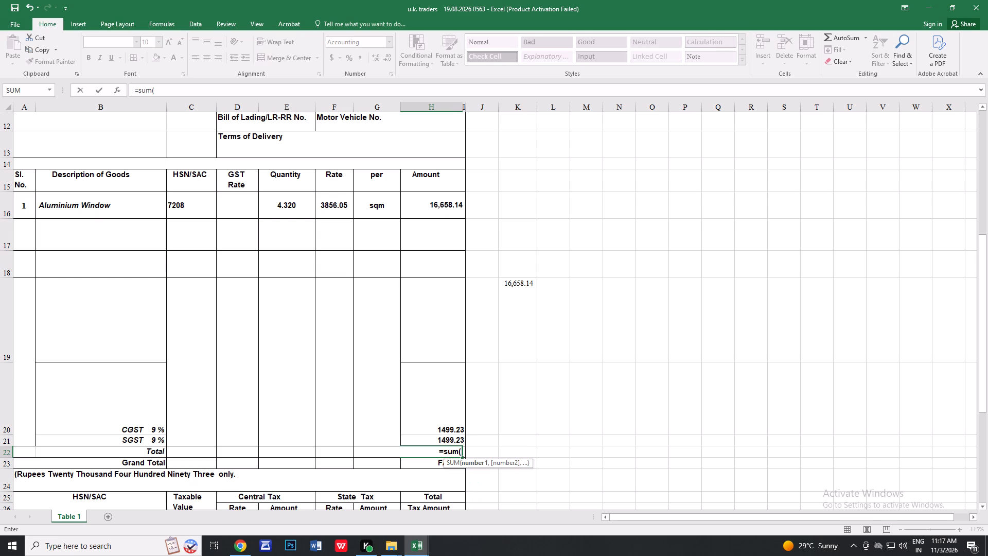
{"action": "left_click", "coordinate": [447, 205]}
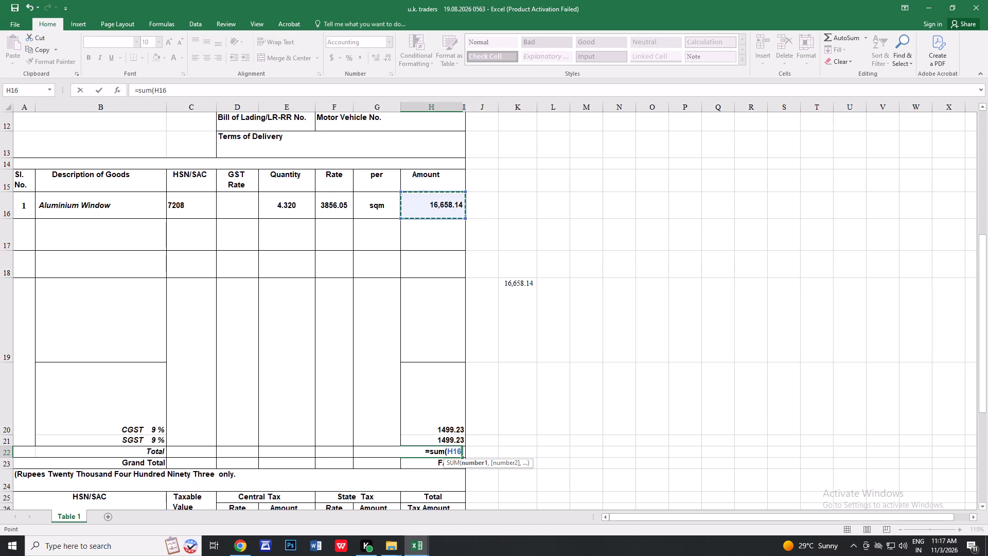
{"action": "left_click_drag", "start_coordinate": [447, 205], "coordinate": [455, 424]}
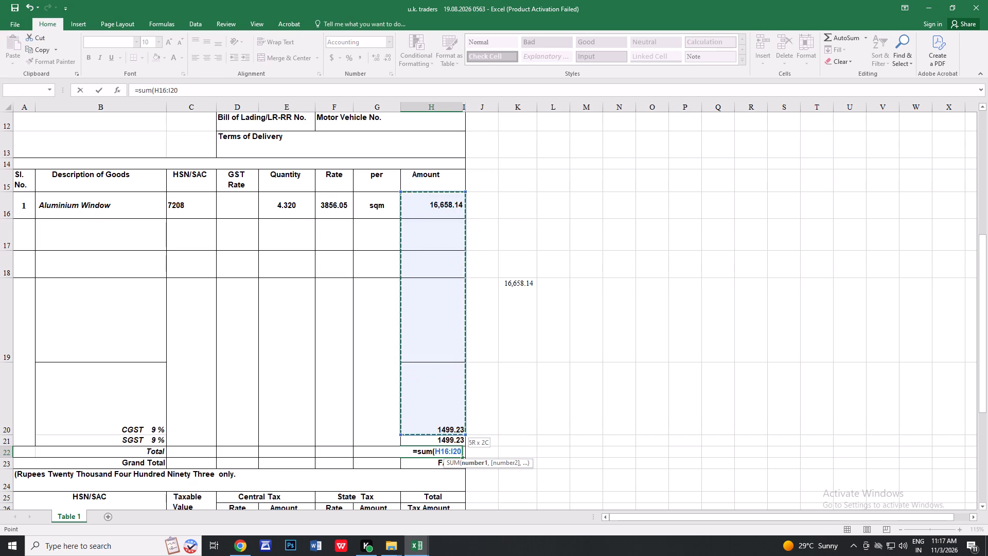
{"action": "left_click_drag", "start_coordinate": [455, 424], "coordinate": [456, 438]}
{"action": "key", "text": "Return"}
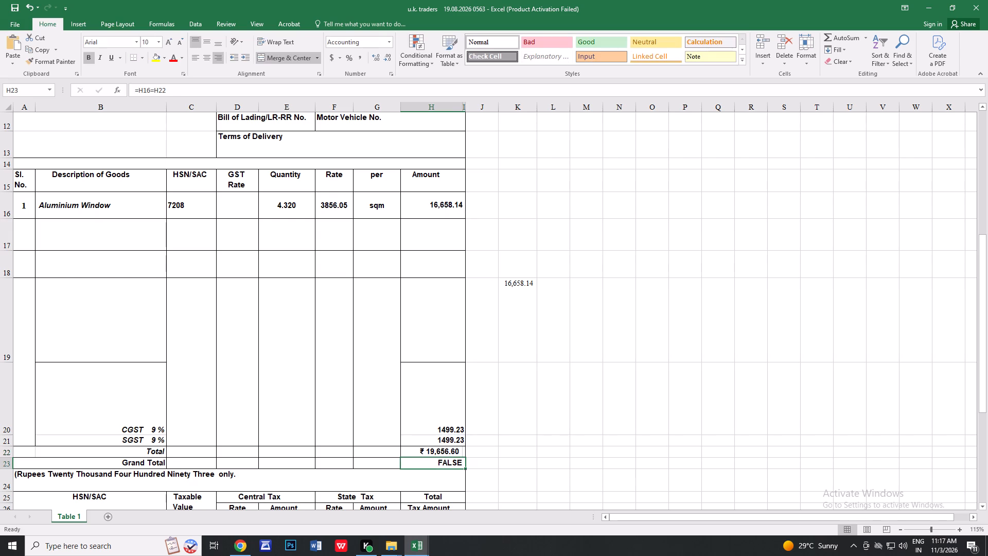
Set the Grand Total in H23 to the rounded value 19657.
{"action": "left_click", "coordinate": [448, 463]}
{"action": "type", "text": "19656"}
{"action": "key", "text": "BackSpace"}
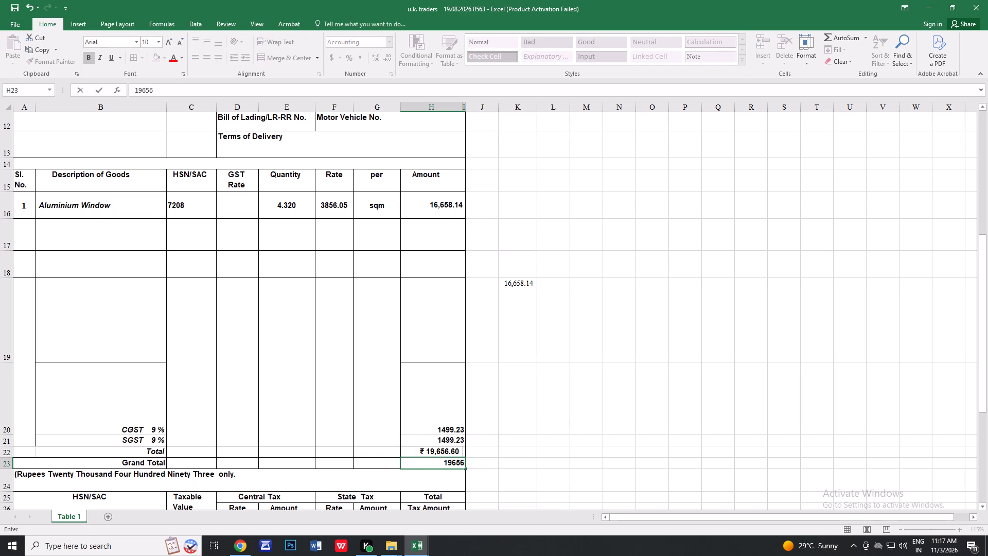
{"action": "key", "text": "7"}
{"action": "left_click", "coordinate": [576, 443]}
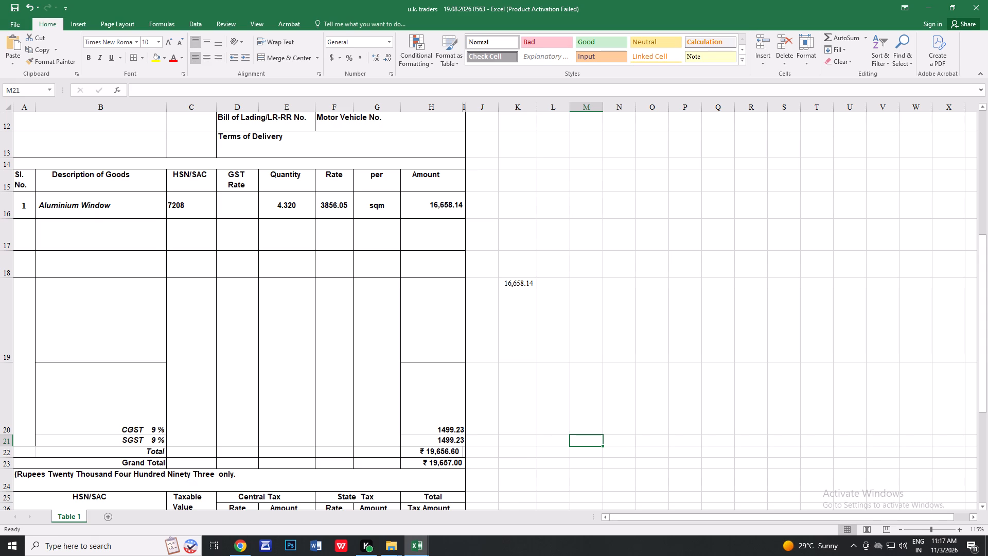
Edit the Grand Total in words to read "Rupees Ninteen Thousand Six Hundred Fifty Seven only.".
{"action": "double_click", "coordinate": [75, 478]}
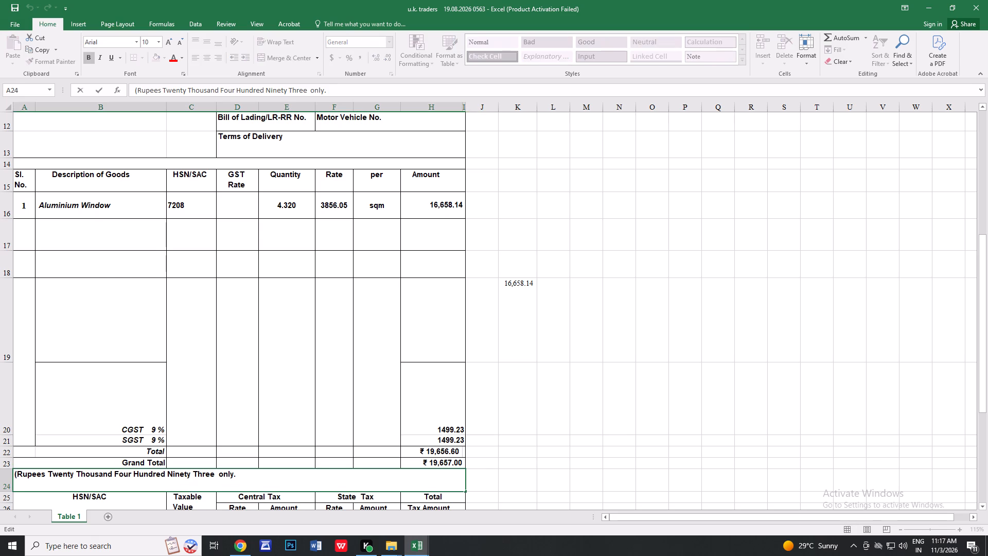
{"action": "key", "text": "BackSpace"}
{"action": "key", "text": "BackSpace"}
{"action": "key", "text": "BackSpace"}
{"action": "key", "text": "BackSpace"}
{"action": "key", "text": "BackSpace"}
{"action": "key", "text": "BackSpace"}
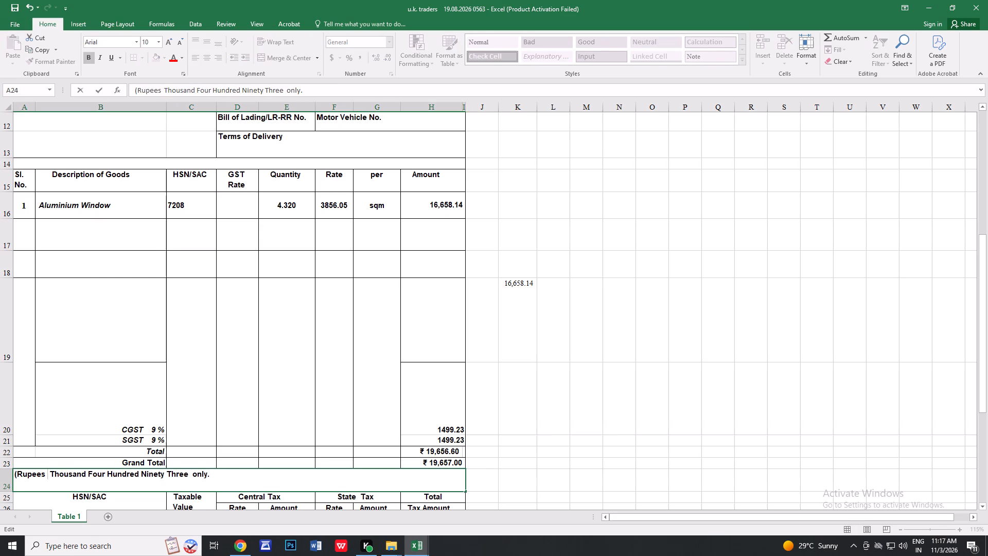
{"action": "key", "text": "n"}
{"action": "type", "text": "inteen"}
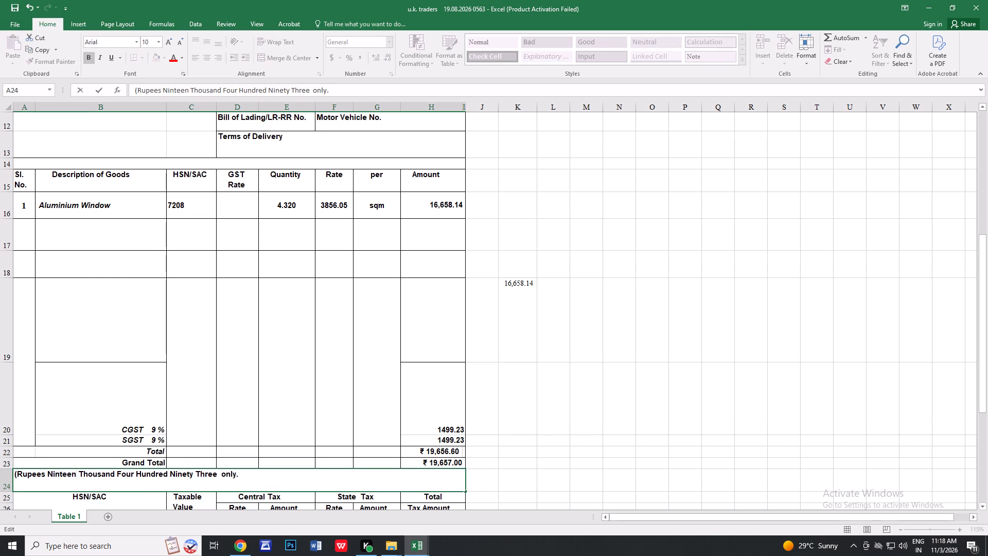
{"action": "key", "text": "Right"}
{"action": "key", "text": "Right"}
{"action": "key", "text": "Right"}
{"action": "key", "text": "Right"}
{"action": "key", "text": "Right"}
{"action": "key", "text": "Right"}
{"action": "key", "text": "Right"}
{"action": "key", "text": "Right"}
{"action": "key", "text": "Right"}
{"action": "key", "text": "Right"}
{"action": "key", "text": "Right"}
{"action": "key", "text": "Right"}
{"action": "key", "text": "Right"}
{"action": "key", "text": "Right"}
{"action": "key", "text": "BackSpace"}
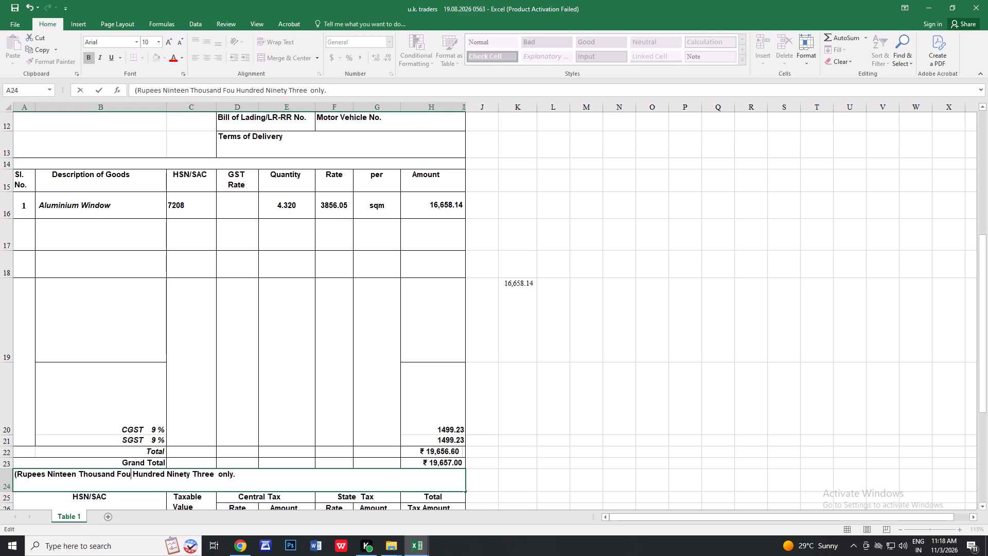
{"action": "key", "text": "BackSpace"}
{"action": "key", "text": "BackSpace"}
{"action": "key", "text": "BackSpace"}
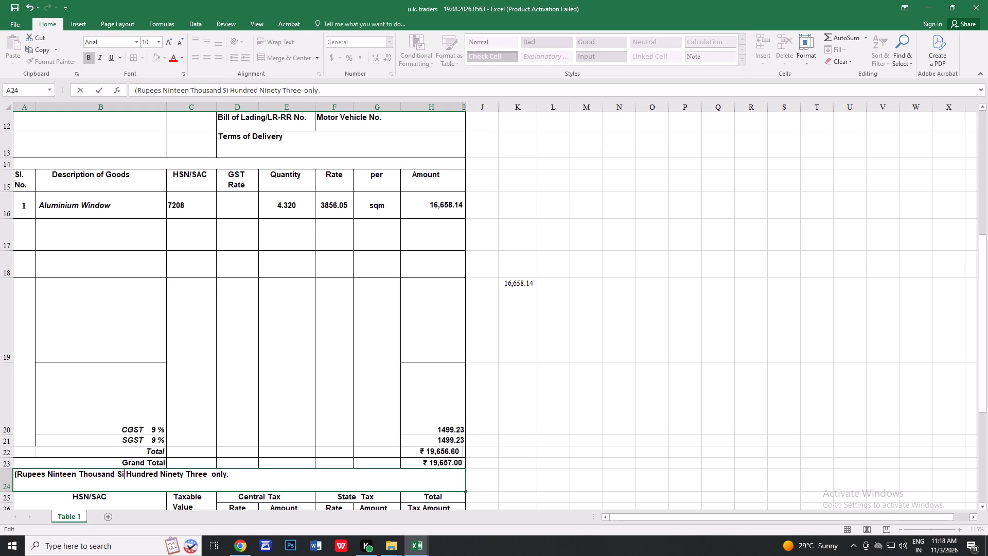
{"action": "key", "text": "Right"}
{"action": "key", "text": "Right"}
{"action": "key", "text": "Right"}
{"action": "key", "text": "Right"}
{"action": "key", "text": "Right"}
{"action": "key", "text": "Right"}
{"action": "key", "text": "Right"}
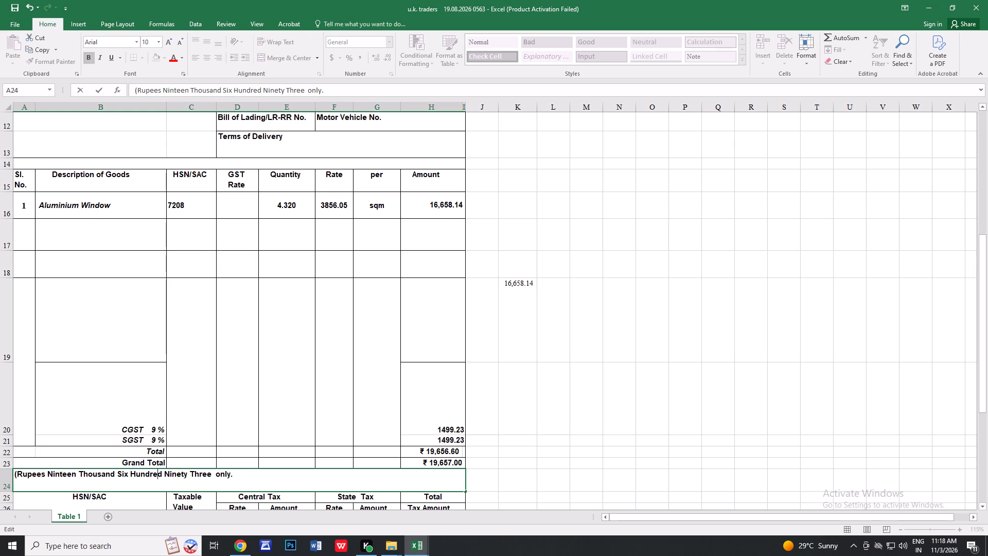
{"action": "key", "text": "Right"}
{"action": "key", "text": "Right"}
{"action": "key", "text": "Right"}
{"action": "key", "text": "Right"}
{"action": "key", "text": "Right"}
{"action": "key", "text": "Right"}
{"action": "key", "text": "Right"}
{"action": "key", "text": "Right"}
{"action": "key", "text": "Right"}
{"action": "key", "text": "Right"}
{"action": "key", "text": "Right"}
{"action": "key", "text": "Right"}
{"action": "key", "text": "Right"}
{"action": "key", "text": "Right"}
{"action": "key", "text": "Right"}
{"action": "key", "text": "Left"}
{"action": "key", "text": "BackSpace"}
{"action": "key", "text": "BackSpace"}
{"action": "key", "text": "BackSpace"}
{"action": "key", "text": "BackSpace"}
{"action": "key", "text": "BackSpace"}
{"action": "key", "text": "BackSpace"}
{"action": "key", "text": "BackSpace"}
{"action": "key", "text": "BackSpace"}
{"action": "key", "text": "BackSpace"}
{"action": "key", "text": "BackSpace"}
{"action": "key", "text": "BackSpace"}
{"action": "key", "text": "BackSpace"}
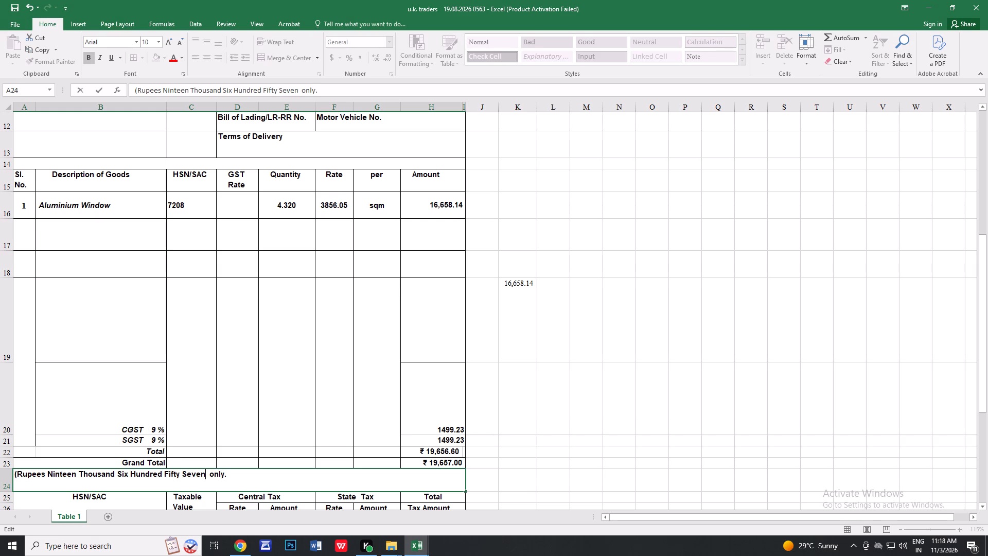
{"action": "left_click", "coordinate": [639, 402]}
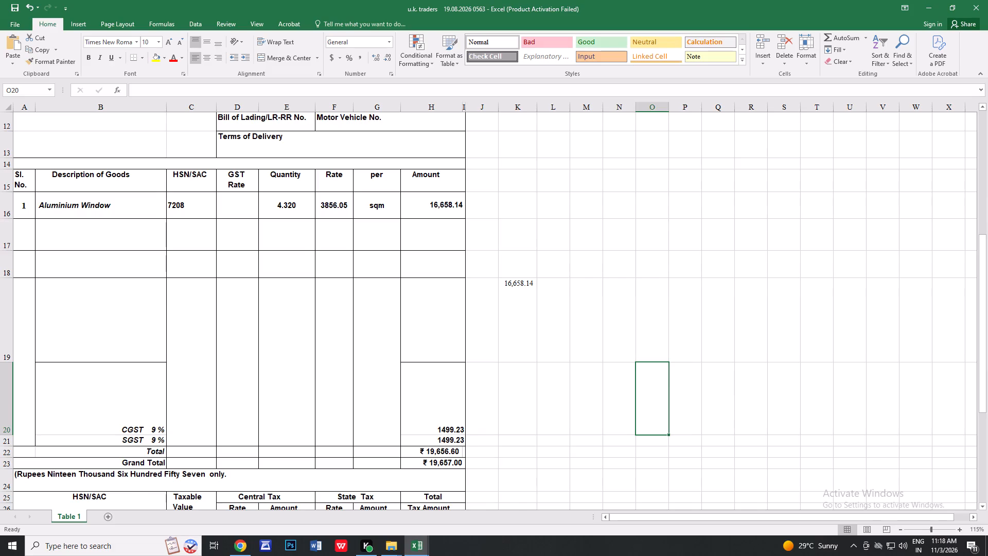
Change the rupee part of the Tax Amount (in words) line to "Two Thousand Nine Hundred Ninety Eight".
{"action": "scroll", "coordinate": [542, 405], "scroll_direction": "down", "scroll_amount": 2}
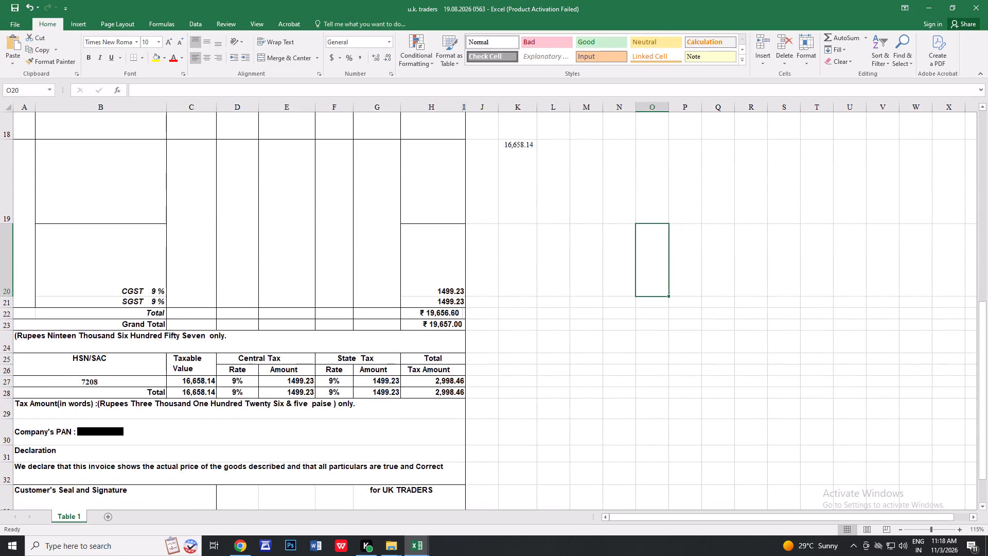
{"action": "double_click", "coordinate": [153, 406]}
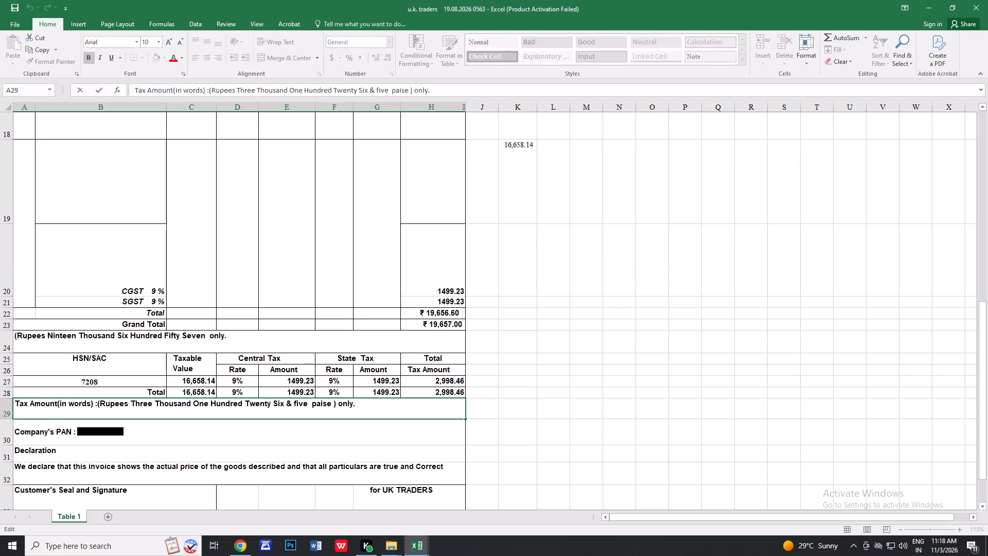
{"action": "key", "text": "BackSpace"}
{"action": "key", "text": "BackSpace"}
{"action": "key", "text": "BackSpace"}
{"action": "type", "text": "wo"}
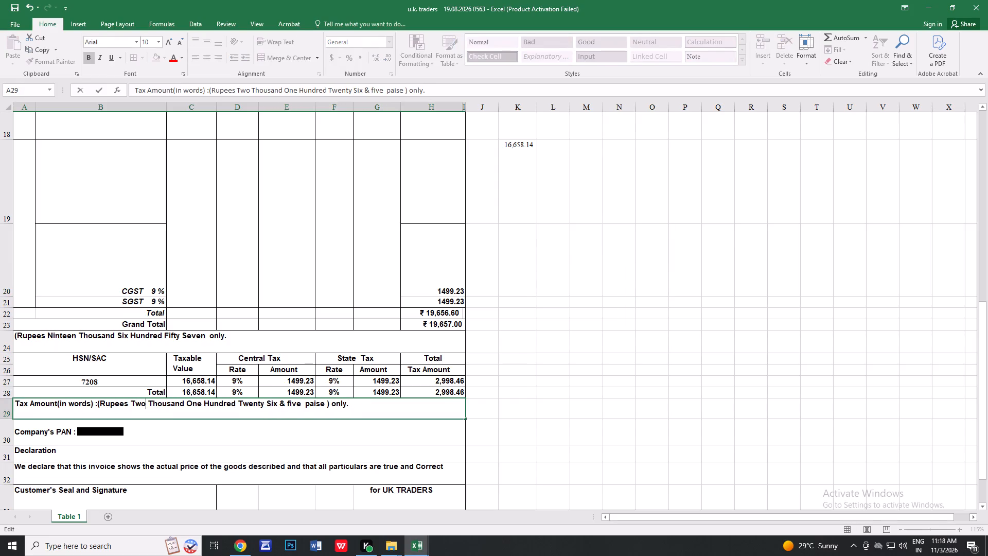
{"action": "key", "text": "Right"}
{"action": "key", "text": "Right"}
{"action": "key", "text": "Right"}
{"action": "key", "text": "Right"}
{"action": "key", "text": "Right"}
{"action": "key", "text": "Right"}
{"action": "key", "text": "Right"}
{"action": "key", "text": "Right"}
{"action": "key", "text": "Right"}
{"action": "key", "text": "Right"}
{"action": "key", "text": "Right"}
{"action": "key", "text": "Right"}
{"action": "key", "text": "Right"}
{"action": "key", "text": "Right"}
{"action": "key", "text": "Right"}
{"action": "key", "text": "Left"}
{"action": "key", "text": "Left"}
{"action": "key", "text": "Left"}
{"action": "key", "text": "Right"}
{"action": "key", "text": "BackSpace"}
{"action": "key", "text": "BackSpace"}
{"action": "key", "text": "BackSpace"}
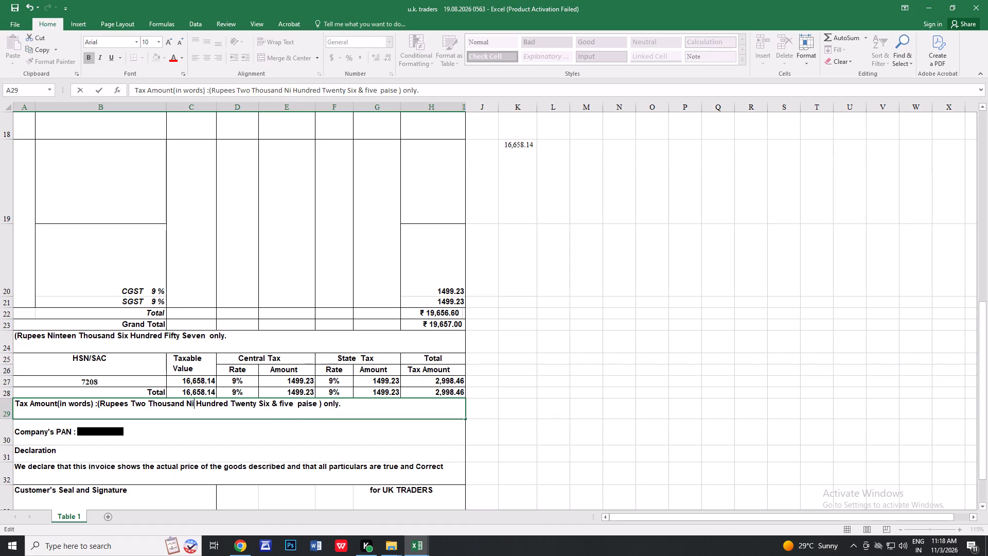
{"action": "key", "text": "Right"}
{"action": "key", "text": "Right"}
{"action": "key", "text": "Right"}
{"action": "key", "text": "Right"}
{"action": "key", "text": "Right"}
{"action": "key", "text": "Right"}
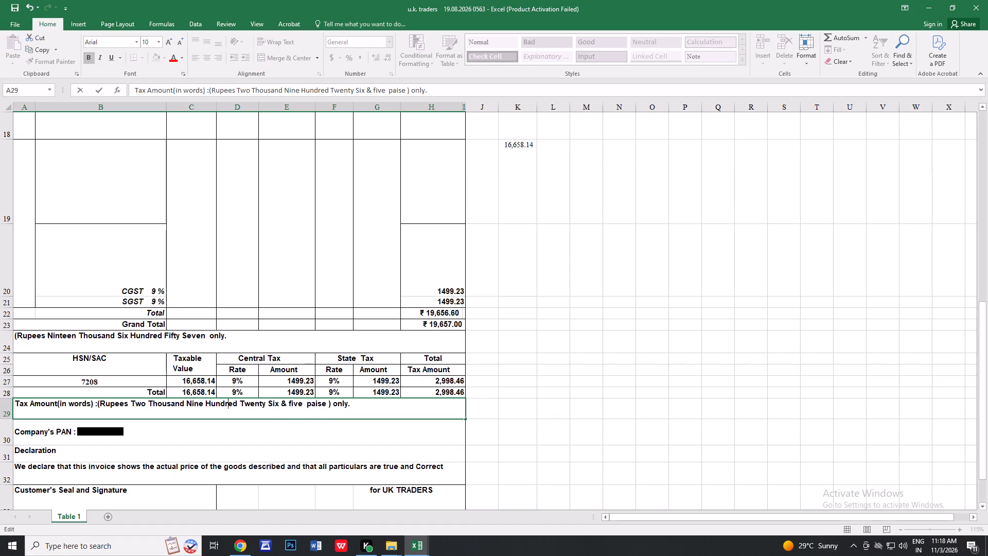
{"action": "key", "text": "Right"}
{"action": "key", "text": "Right"}
{"action": "key", "text": "Right"}
{"action": "key", "text": "Right"}
{"action": "key", "text": "Right"}
{"action": "key", "text": "Right"}
{"action": "key", "text": "Right"}
{"action": "key", "text": "Right"}
{"action": "key", "text": "Right"}
{"action": "key", "text": "Right"}
{"action": "key", "text": "Right"}
{"action": "key", "text": "Right"}
{"action": "key", "text": "Right"}
{"action": "key", "text": "BackSpace"}
{"action": "key", "text": "BackSpace"}
{"action": "key", "text": "BackSpace"}
{"action": "key", "text": "BackSpace"}
{"action": "key", "text": "BackSpace"}
{"action": "key", "text": "BackSpace"}
{"action": "key", "text": "BackSpace"}
{"action": "key", "text": "BackSpace"}
{"action": "key", "text": "BackSpace"}
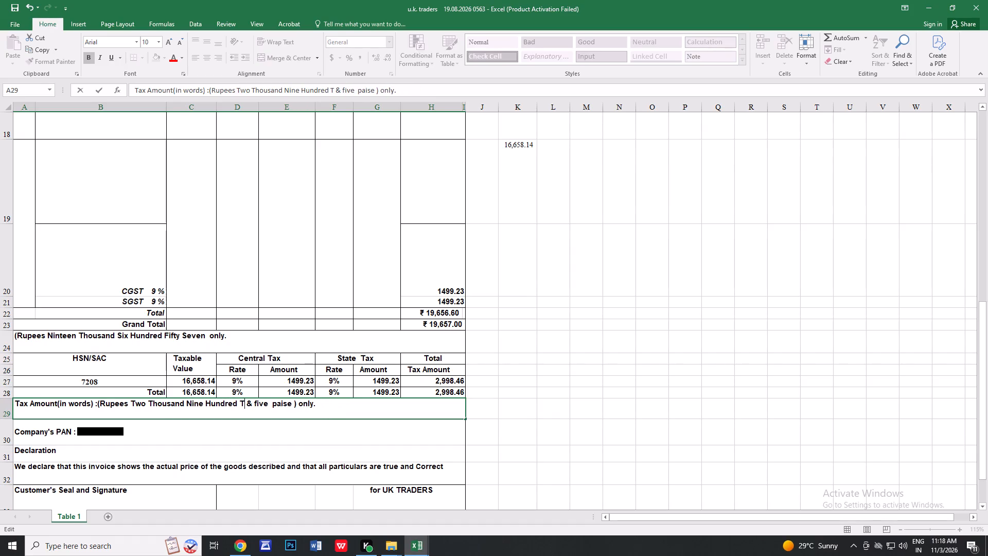
{"action": "key", "text": "BackSpace"}
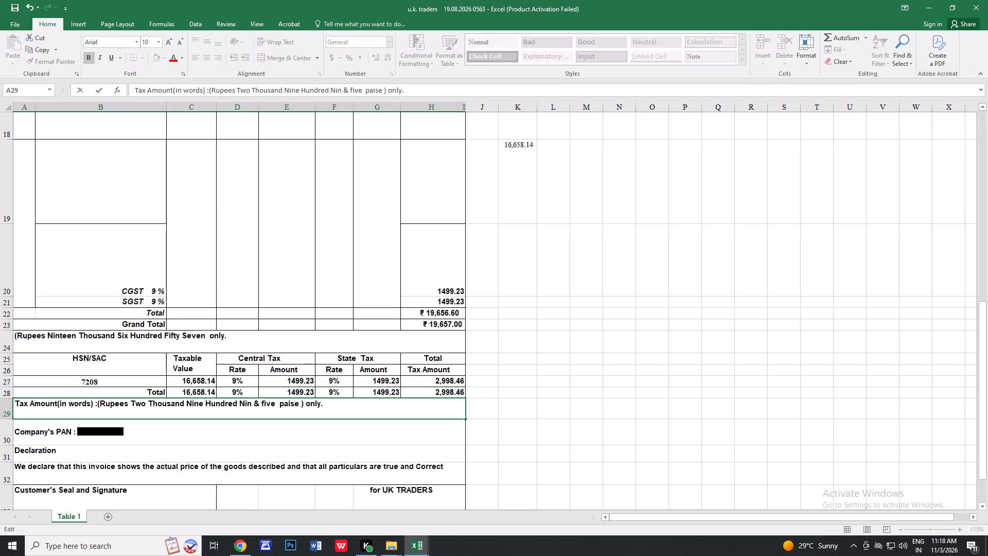
{"action": "type", "text": "ety"}
{"action": "key", "text": "space"}
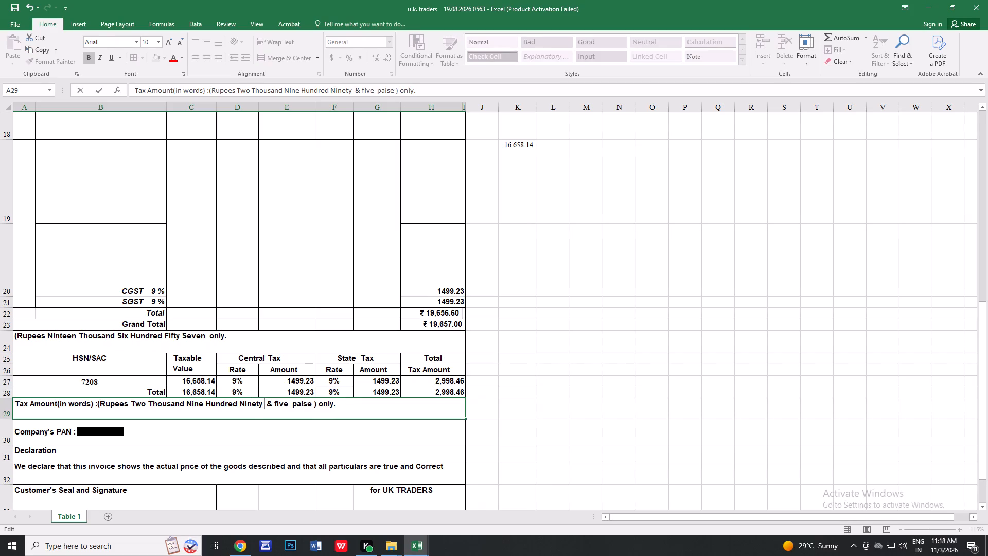
{"action": "type", "text": "ight"}
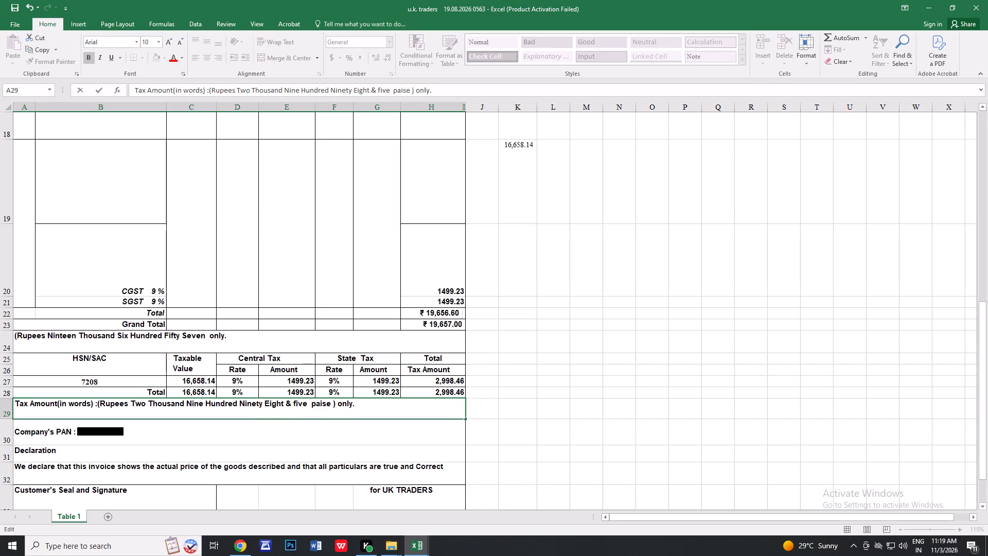
Change the paise part of the Tax Amount (in words) line in row 29 to "fourty six".
{"action": "key", "text": "Right"}
{"action": "key", "text": "Right"}
{"action": "key", "text": "Right"}
{"action": "key", "text": "Right"}
{"action": "key", "text": "Right"}
{"action": "key", "text": "Right"}
{"action": "key", "text": "Right"}
{"action": "key", "text": "BackSpace"}
{"action": "key", "text": "BackSpace"}
{"action": "key", "text": "BackSpace"}
{"action": "type", "text": "oputr"}
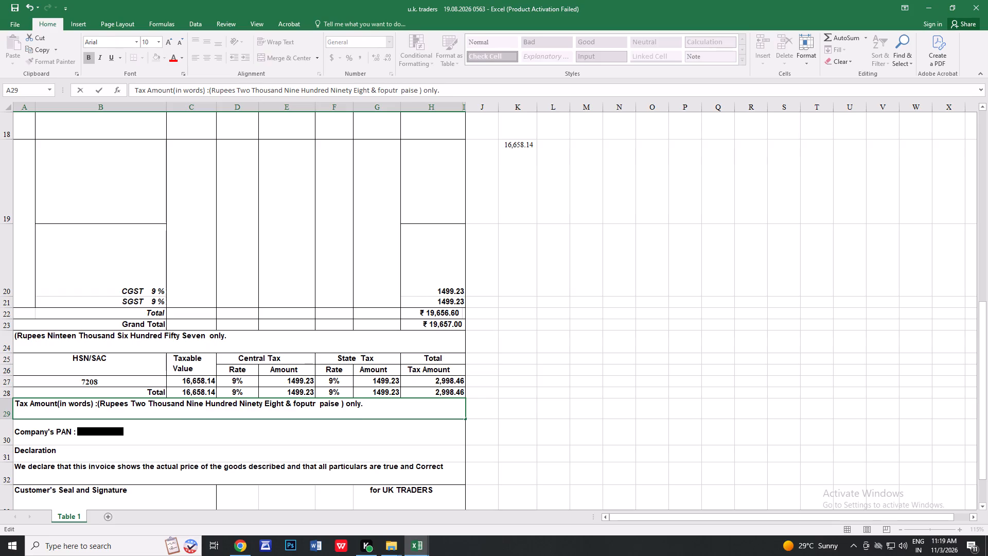
{"action": "key", "text": "BackSpace"}
{"action": "key", "text": "BackSpace"}
{"action": "key", "text": "BackSpace"}
{"action": "key", "text": "BackSpace"}
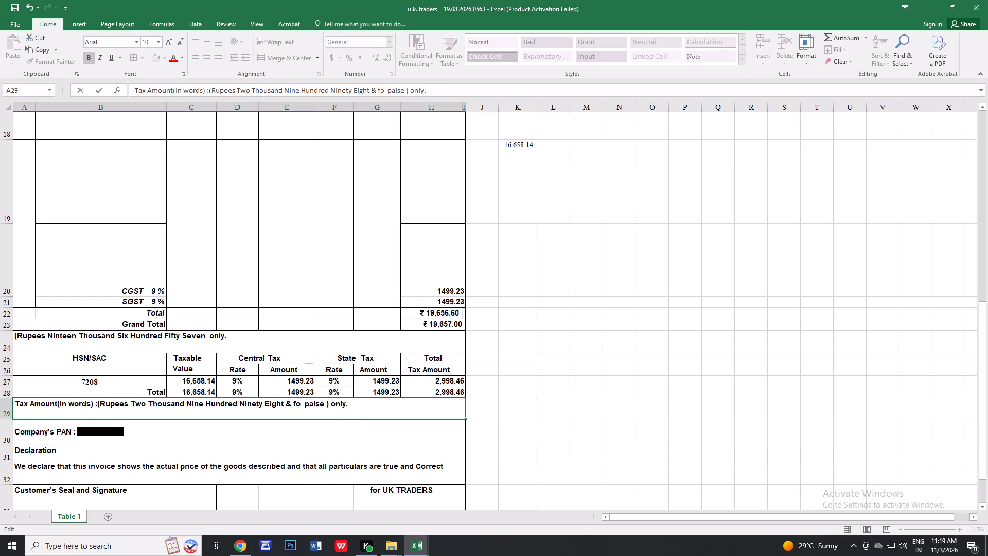
{"action": "key", "text": "u"}
{"action": "type", "text": "rty"}
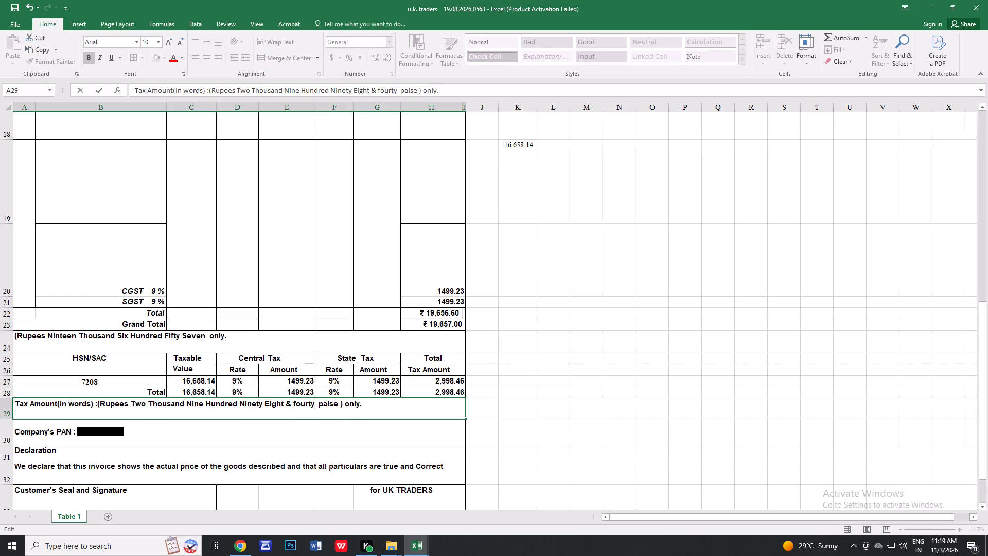
{"action": "key", "text": "space"}
{"action": "type", "text": "six"}
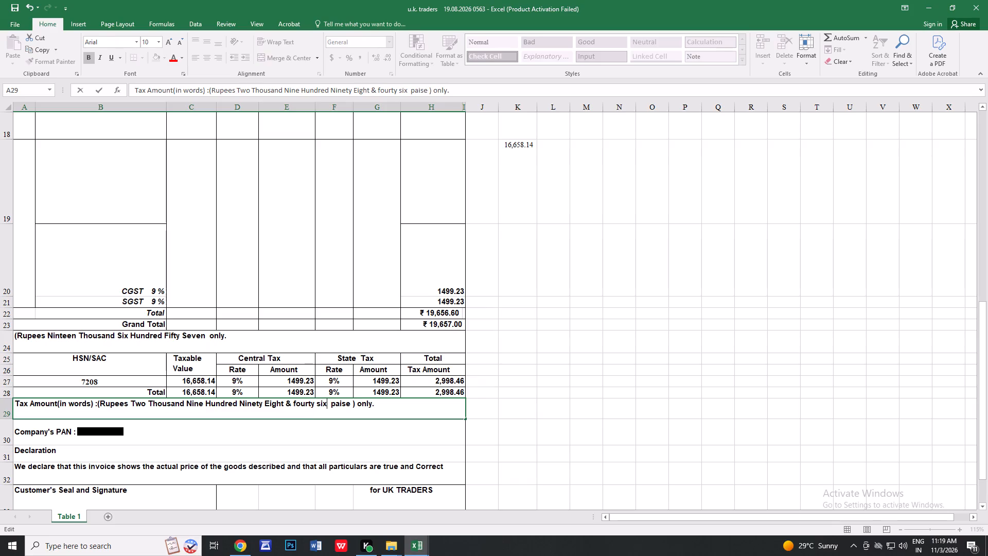
{"action": "left_click", "coordinate": [575, 412]}
Open the print preview of the completed invoice.
{"action": "scroll", "coordinate": [575, 412], "scroll_direction": "down", "scroll_amount": 2}
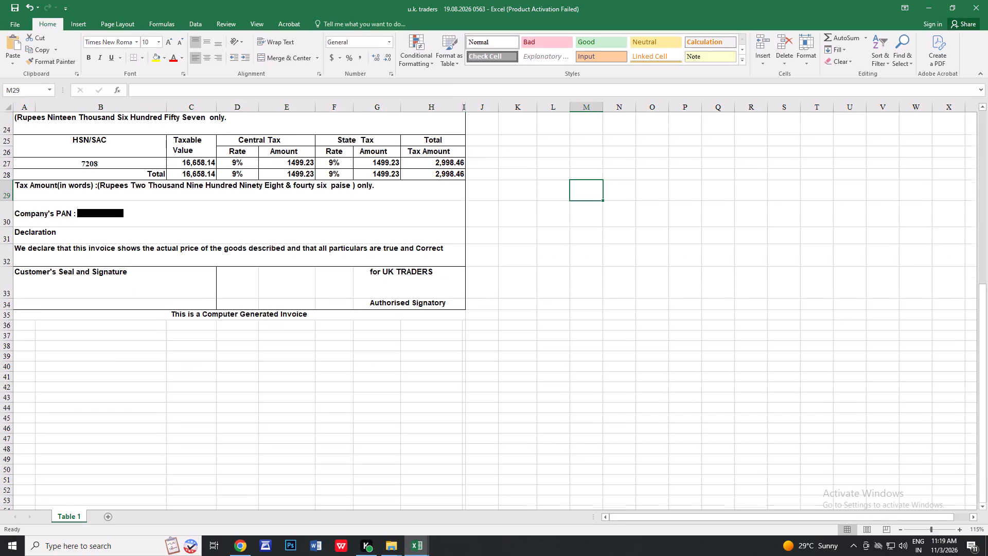
{"action": "key", "text": "ctrl+p"}
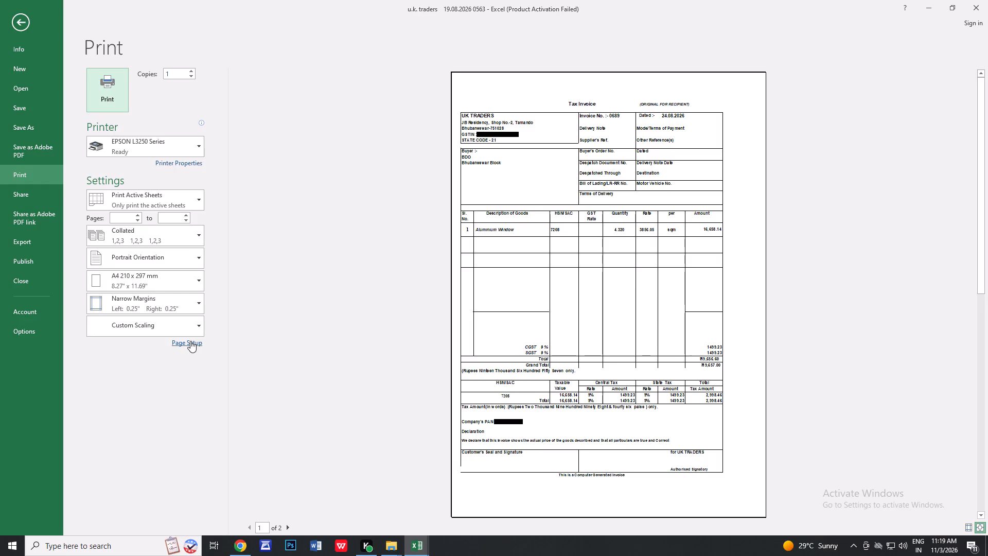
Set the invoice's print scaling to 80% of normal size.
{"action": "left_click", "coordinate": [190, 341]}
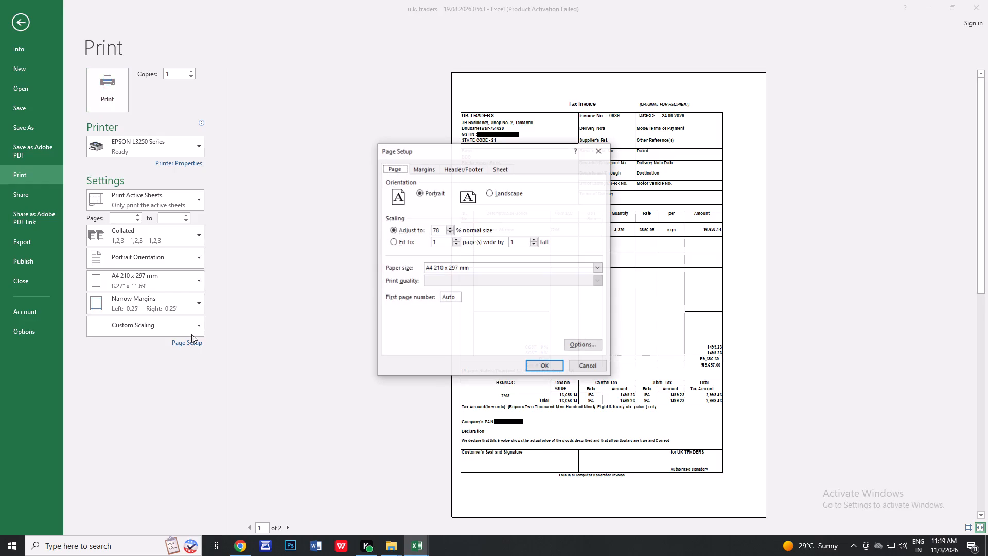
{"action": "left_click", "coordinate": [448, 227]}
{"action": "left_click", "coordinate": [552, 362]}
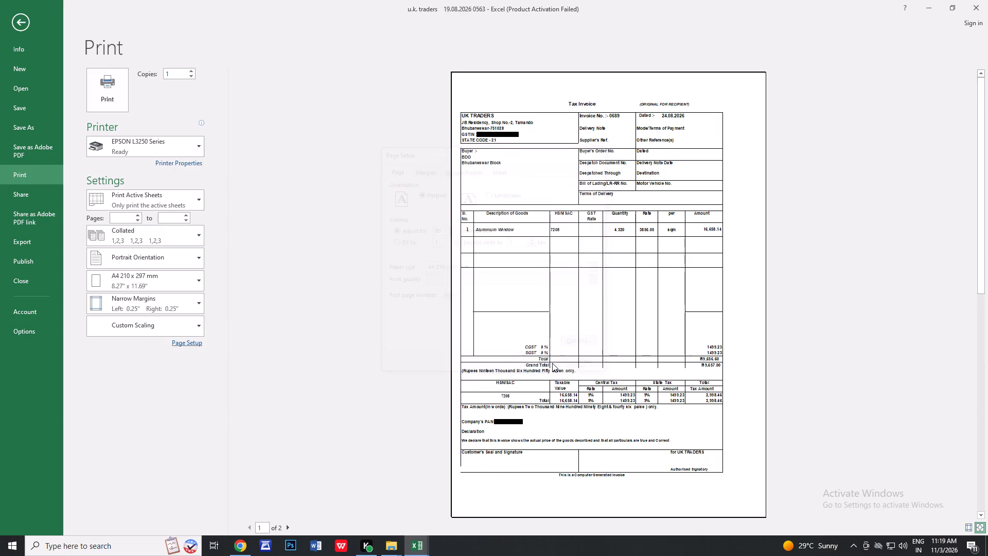
Set the invoice's print scaling to 78% of normal size.
{"action": "left_click", "coordinate": [186, 345]}
{"action": "left_click", "coordinate": [156, 324]}
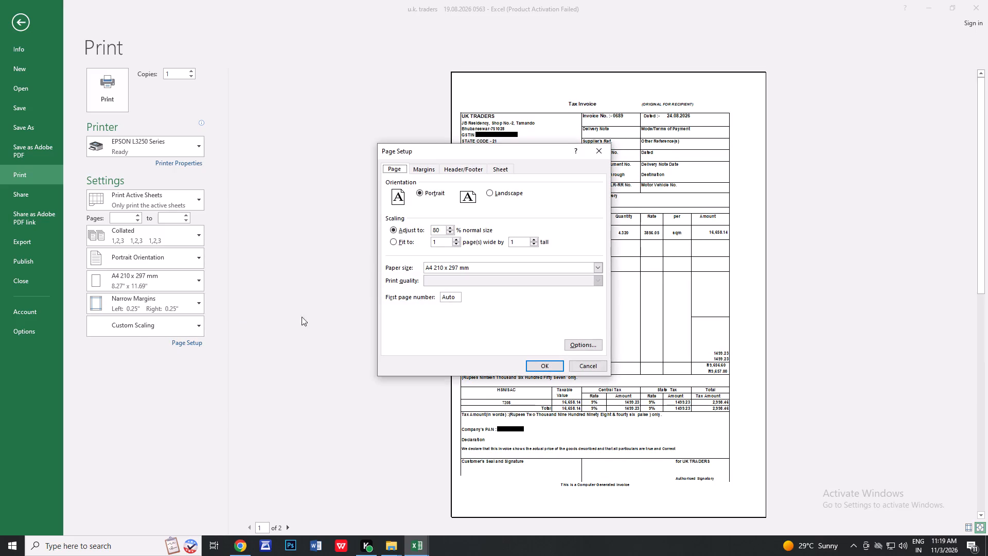
{"action": "left_click", "coordinate": [444, 232]}
{"action": "key", "text": "BackSpace"}
{"action": "key", "text": "BackSpace"}
{"action": "type", "text": "78"}
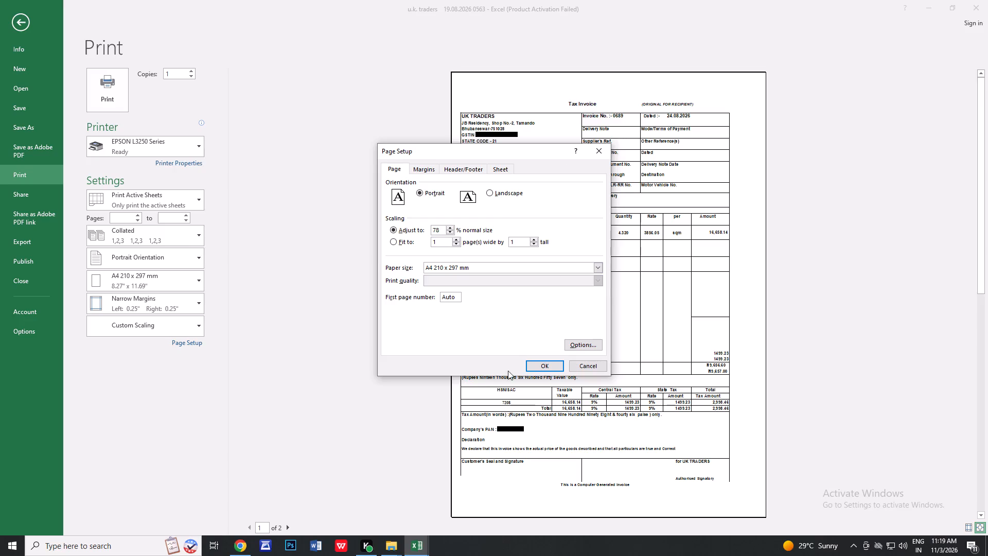
{"action": "left_click", "coordinate": [539, 367]}
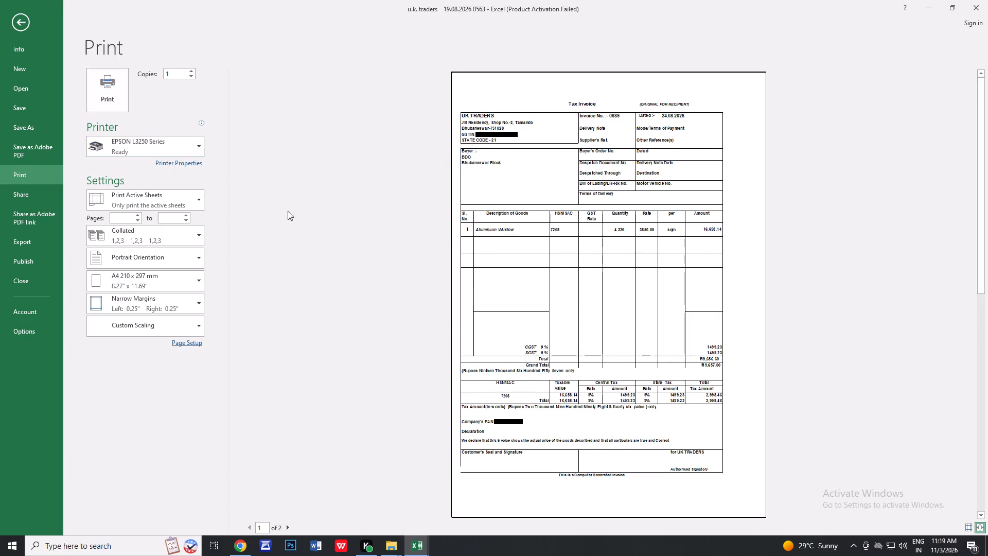
Print only page 1 of the invoice, one copy, on the EPSON L3250 Series printer.
{"action": "left_click", "coordinate": [136, 213]}
{"action": "left_click", "coordinate": [186, 215]}
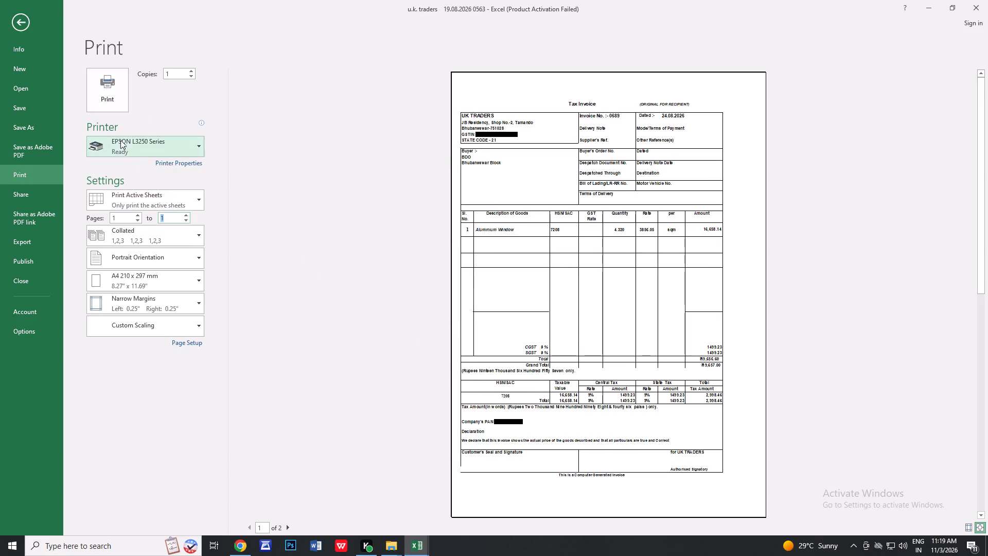
{"action": "left_click", "coordinate": [112, 105]}
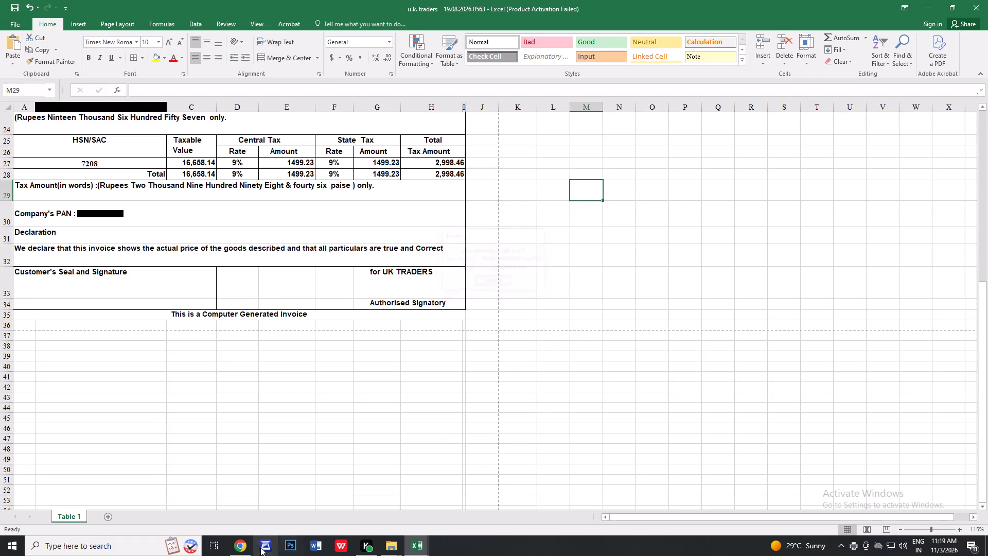